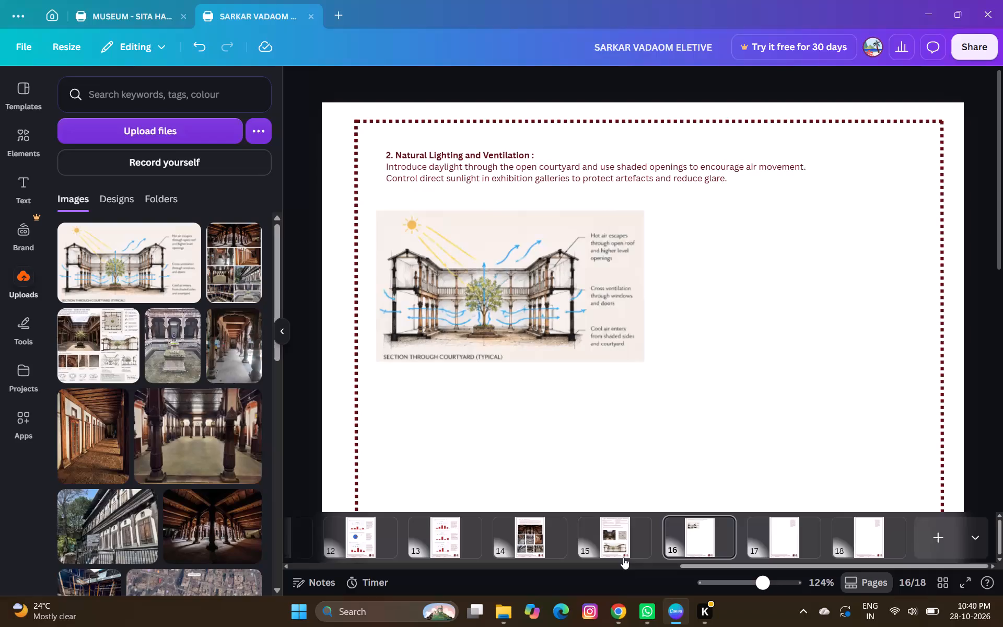
Switch to the ChatGPT board image in Chrome and snip the courtyard plan together with the Nashik sun path diagram.
{"action": "left_click", "coordinate": [614, 617]}
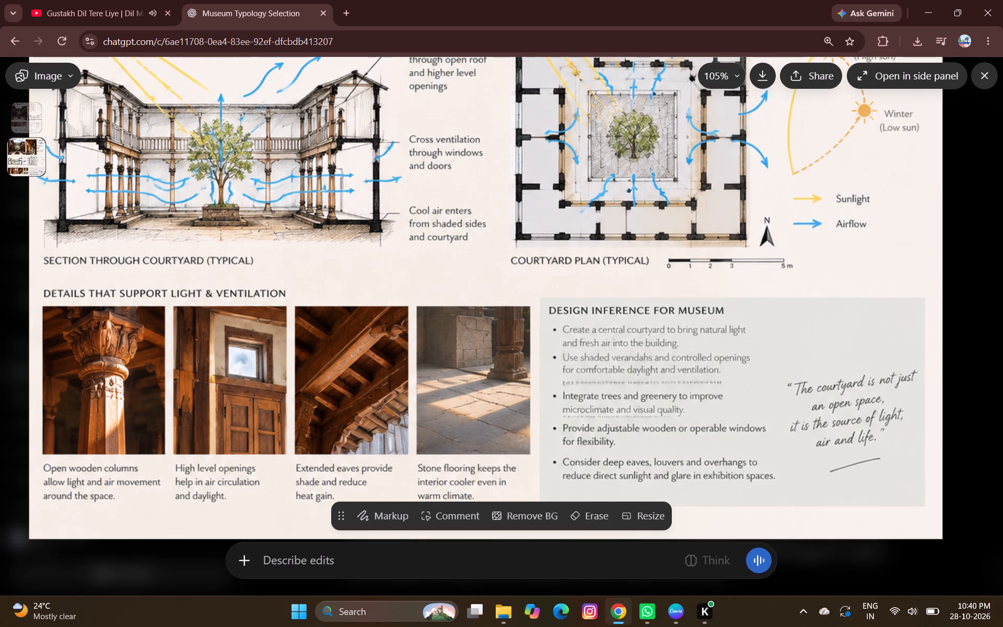
{"action": "scroll", "coordinate": [574, 326], "scroll_direction": "up", "scroll_amount": 2}
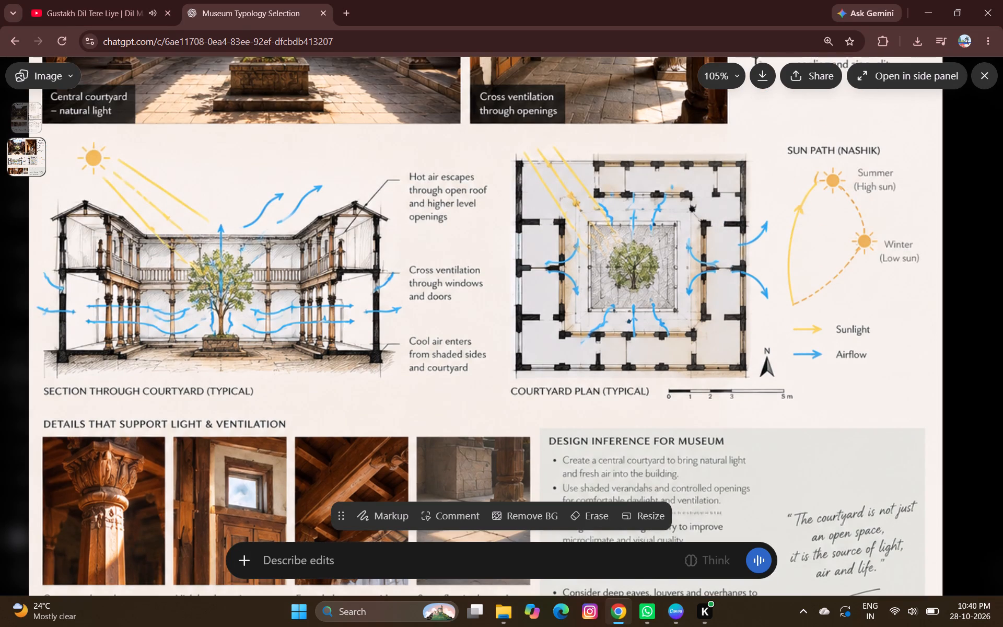
{"action": "key", "text": "Print"}
{"action": "left_click_drag", "start_coordinate": [497, 146], "coordinate": [742, 397]}
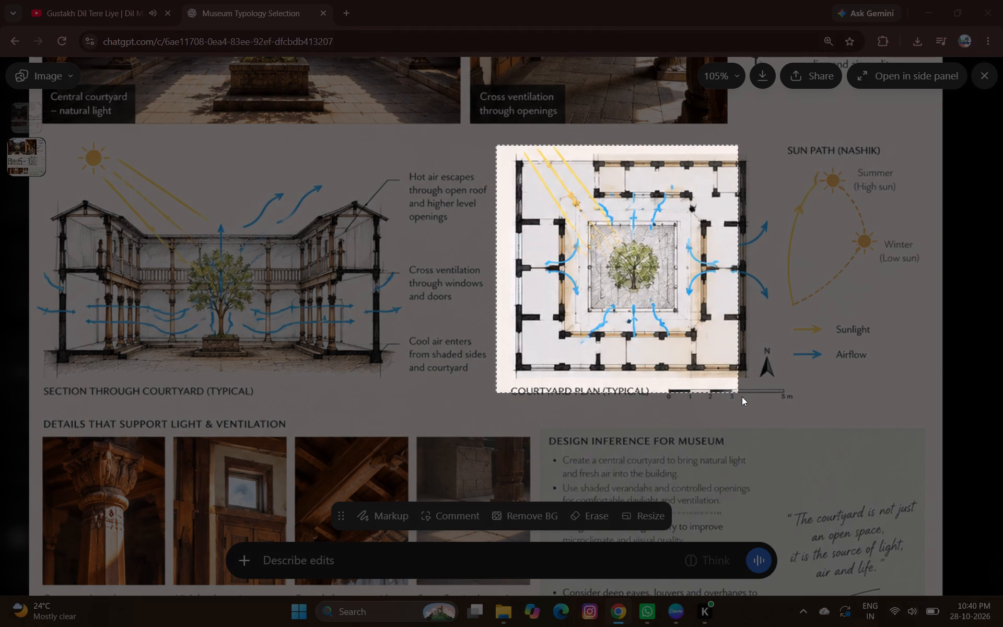
{"action": "left_click_drag", "start_coordinate": [742, 397], "coordinate": [929, 410]}
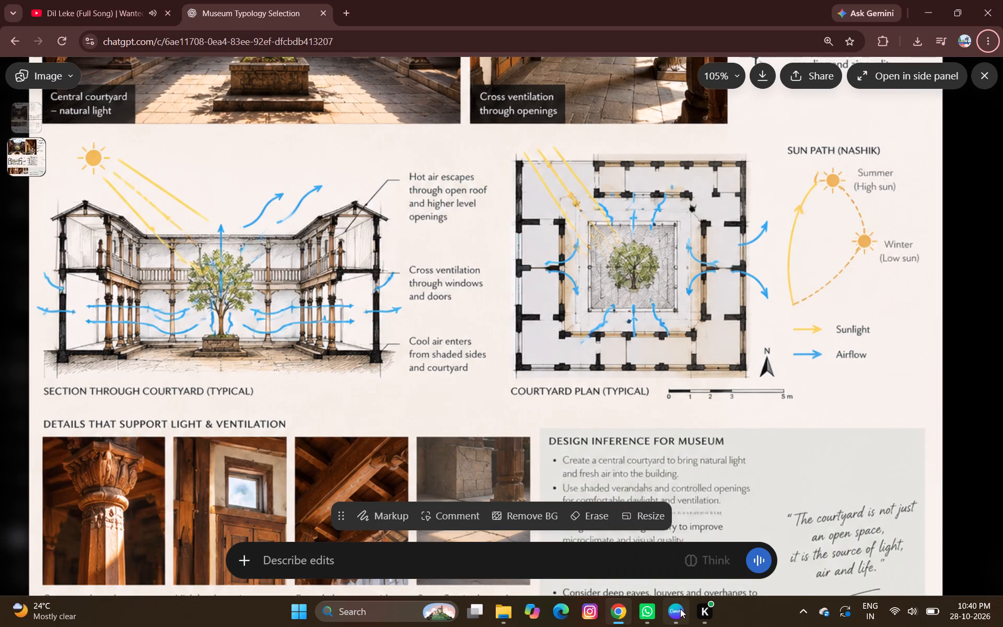
Paste the snip onto page 16 in Canva, shrink it and align it beside the courtyard section image.
{"action": "key", "text": "alt+Tab"}
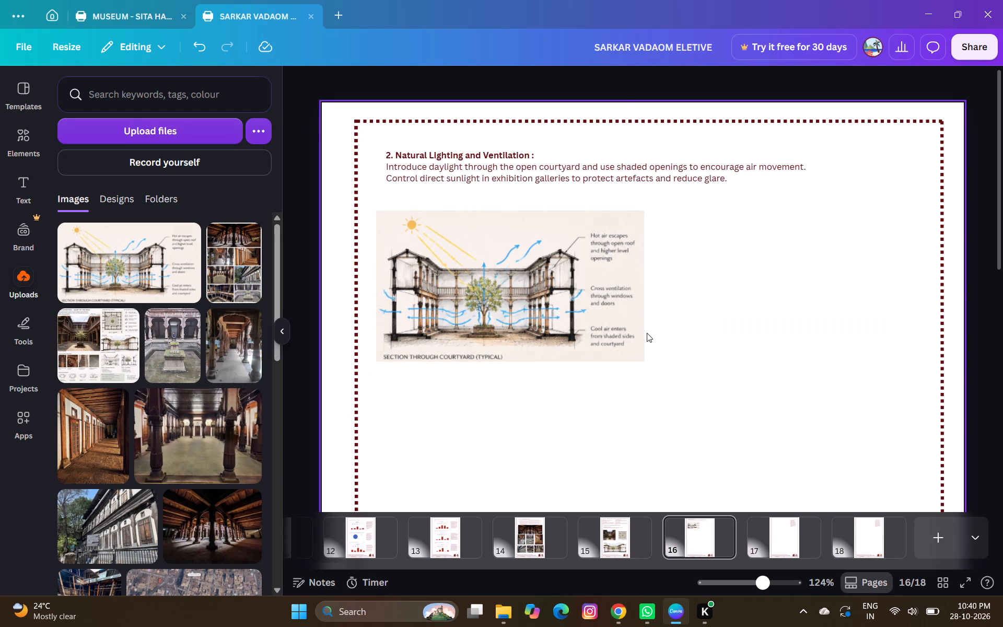
{"action": "key", "text": "ctrl+v"}
{"action": "left_click_drag", "start_coordinate": [743, 471], "coordinate": [803, 201]}
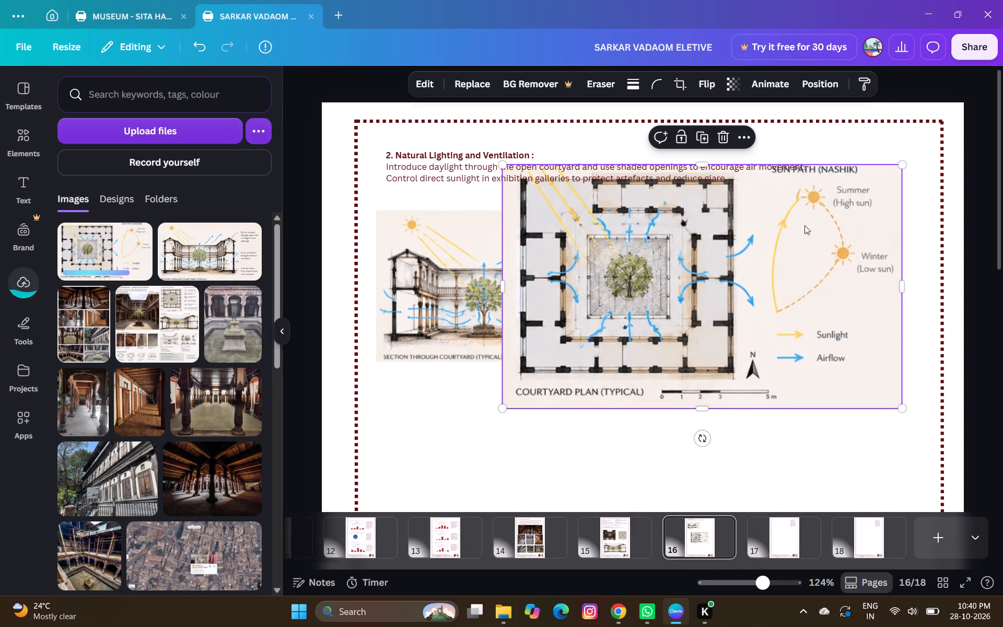
{"action": "left_click_drag", "start_coordinate": [901, 410], "coordinate": [743, 307]}
{"action": "left_click_drag", "start_coordinate": [639, 227], "coordinate": [763, 276]}
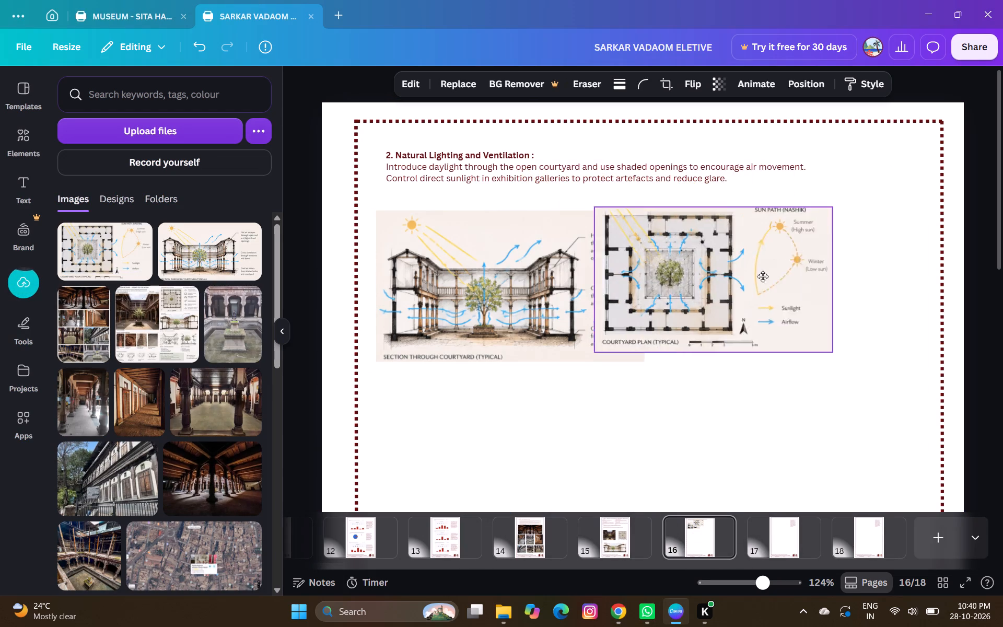
{"action": "left_click_drag", "start_coordinate": [763, 276], "coordinate": [822, 278]}
{"action": "left_click", "coordinate": [811, 397]}
{"action": "left_click_drag", "start_coordinate": [800, 331], "coordinate": [796, 326]}
{"action": "left_click", "coordinate": [772, 449]}
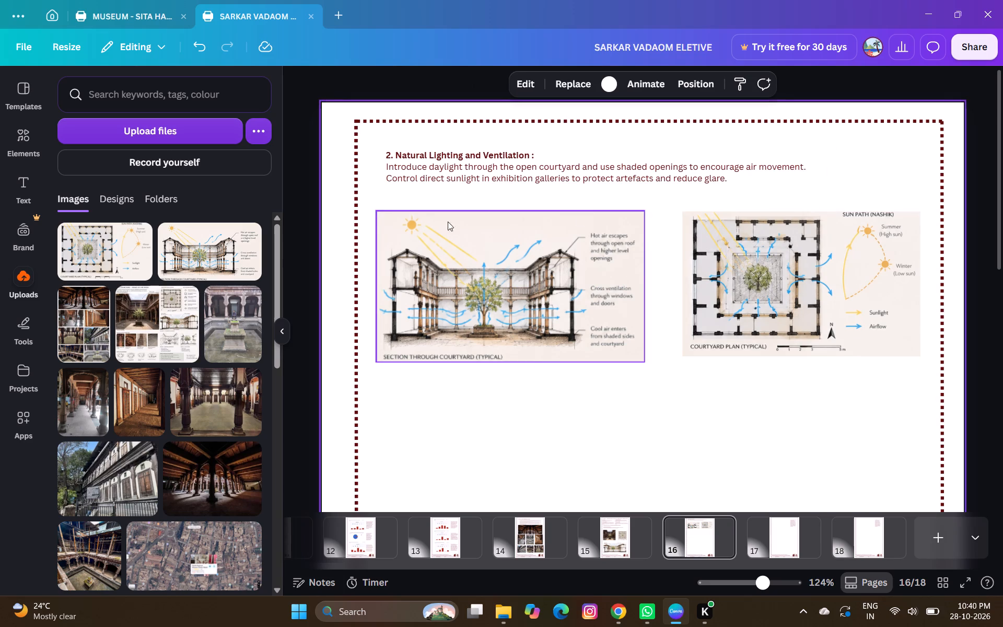
Duplicate the Natural Lighting and Ventilation text block and place the copy just below the courtyard section image.
{"action": "left_click", "coordinate": [441, 174]}
{"action": "left_click", "coordinate": [610, 120]}
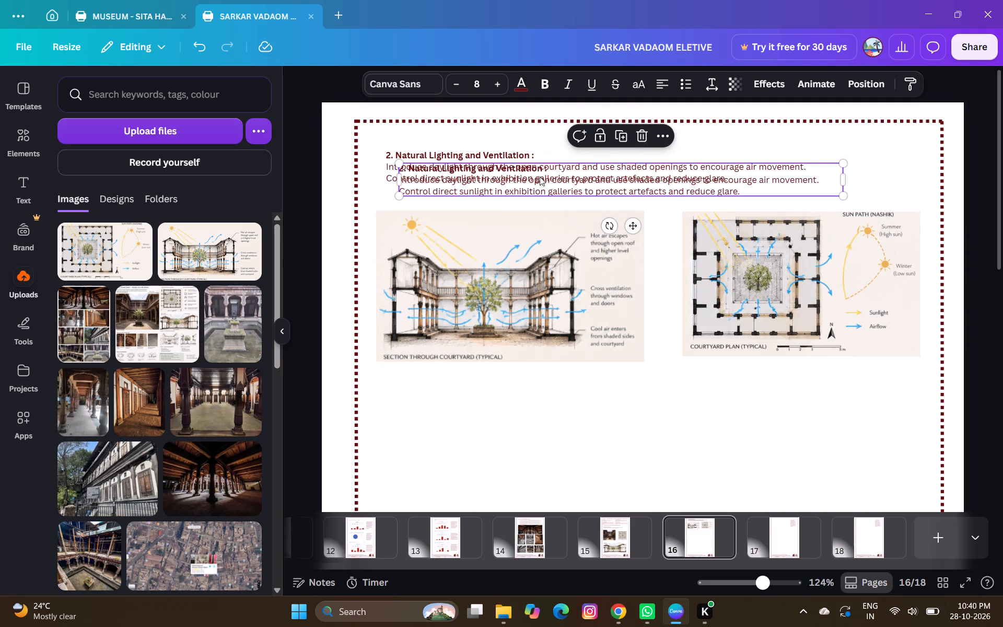
{"action": "left_click_drag", "start_coordinate": [543, 168], "coordinate": [524, 382]}
Replace all the text in the duplicated block with "the".
{"action": "left_click", "coordinate": [523, 397]}
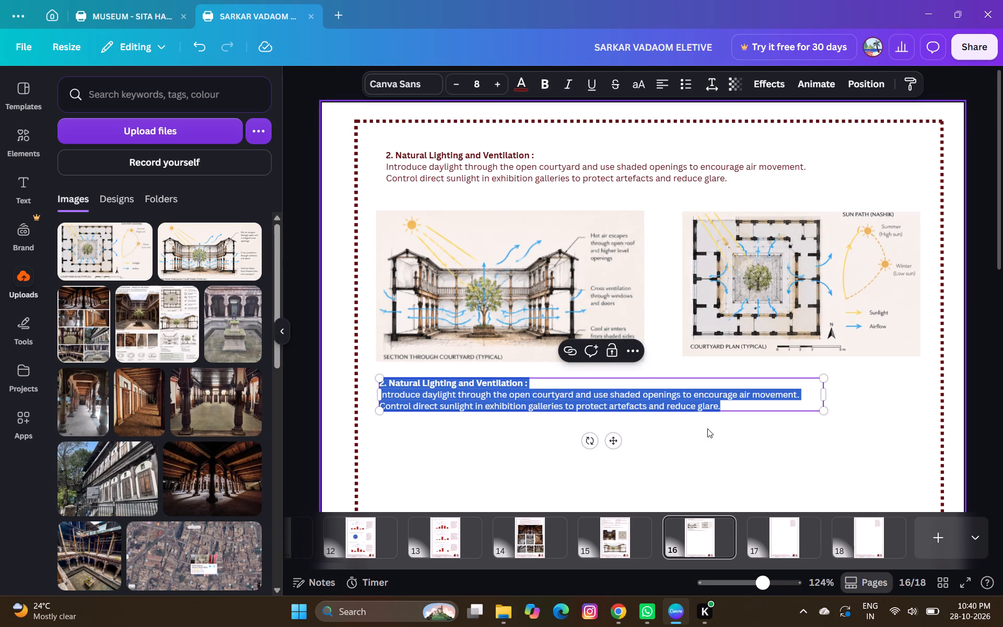
{"action": "type", "text": "thw"}
{"action": "key", "text": "space"}
{"action": "key", "text": "BackSpace"}
{"action": "key", "text": "BackSpace"}
{"action": "key", "text": "BackSpace"}
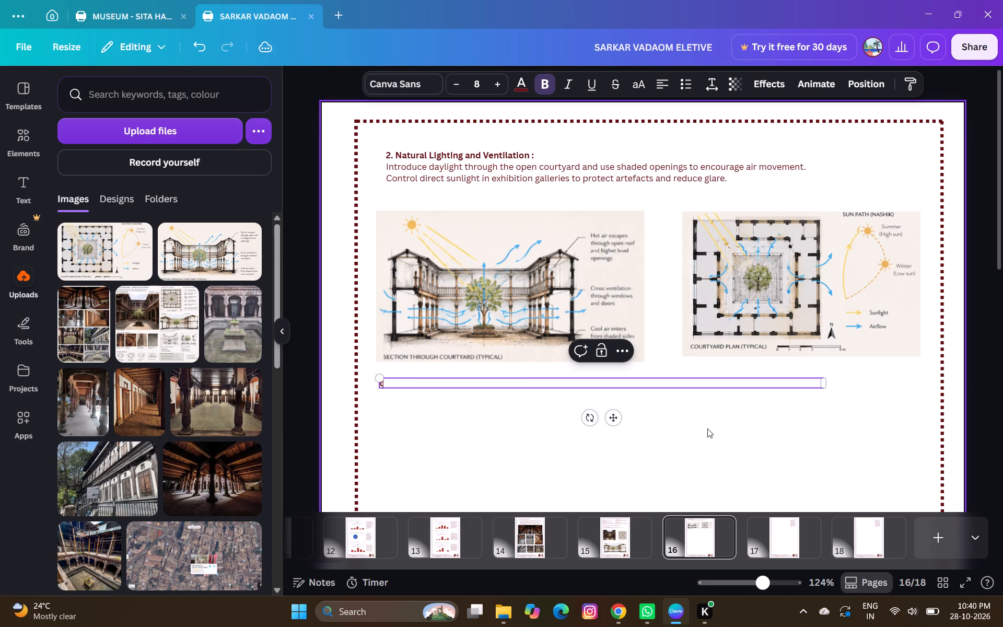
{"action": "key", "text": "BackSpace"}
{"action": "key", "text": "BackSpace"}
{"action": "type", "text": "the"}
{"action": "key", "text": "space"}
Return to the ChatGPT board image in Chrome and snip its Key Features list.
{"action": "left_click", "coordinate": [624, 612]}
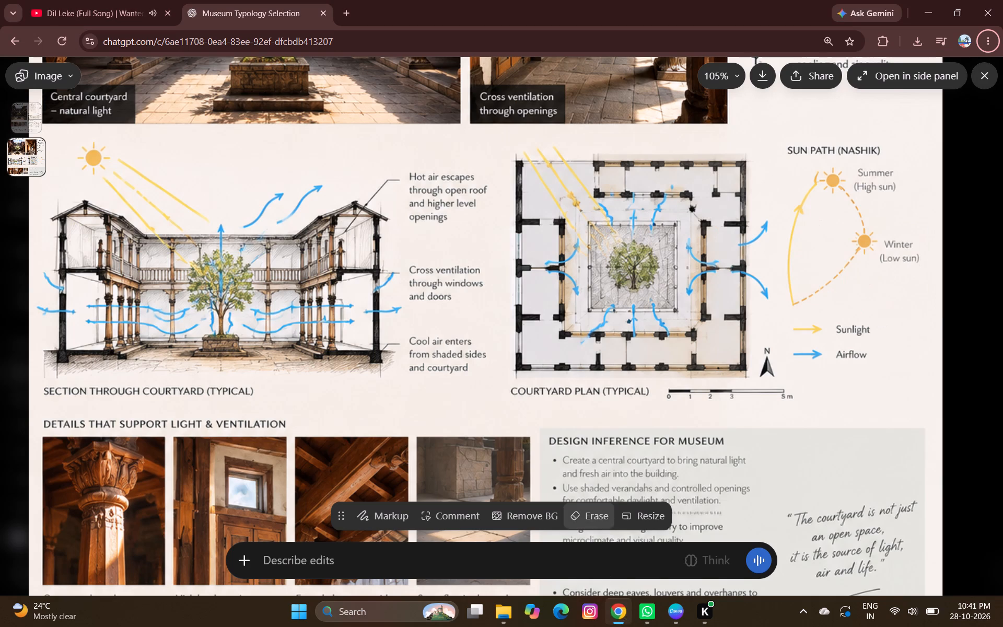
{"action": "scroll", "coordinate": [585, 405], "scroll_direction": "up", "scroll_amount": 7}
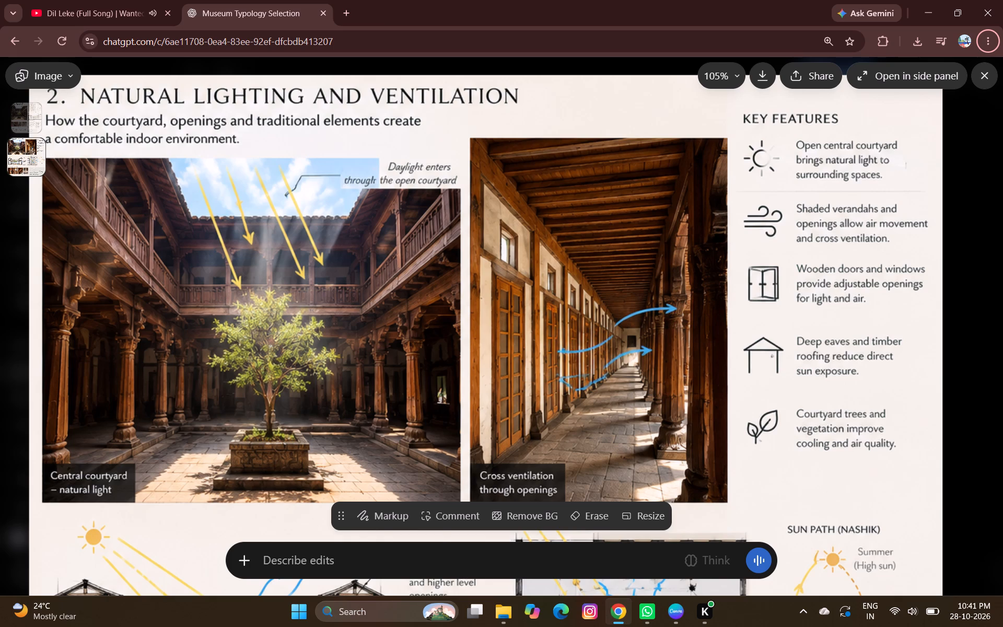
{"action": "scroll", "coordinate": [802, 256], "scroll_direction": "down", "scroll_amount": 4}
{"action": "scroll", "coordinate": [678, 274], "scroll_direction": "up", "scroll_amount": 2, "text": "ctrl"}
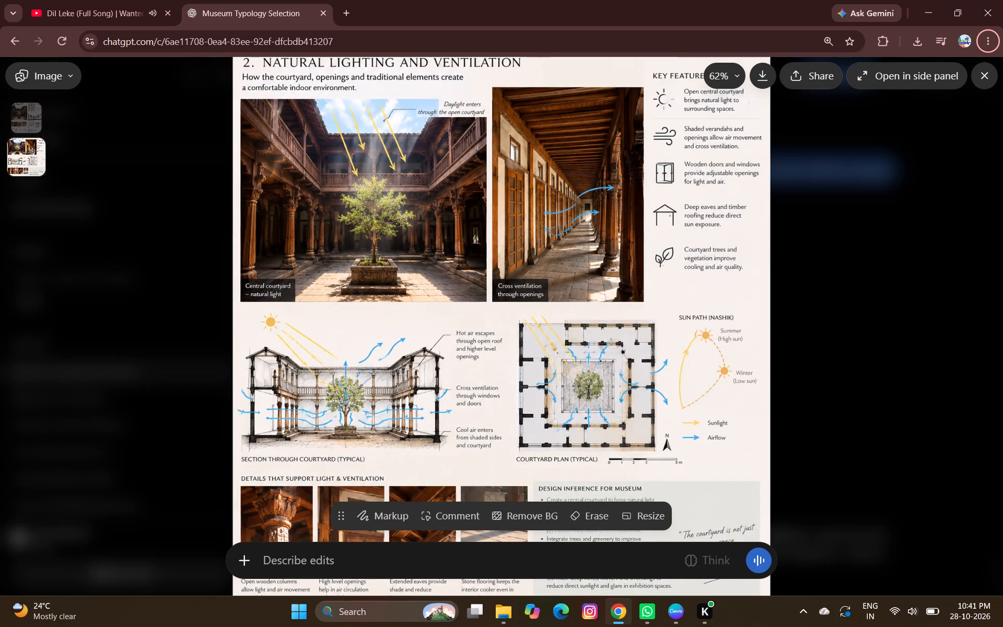
{"action": "scroll", "coordinate": [734, 243], "scroll_direction": "up", "scroll_amount": 2}
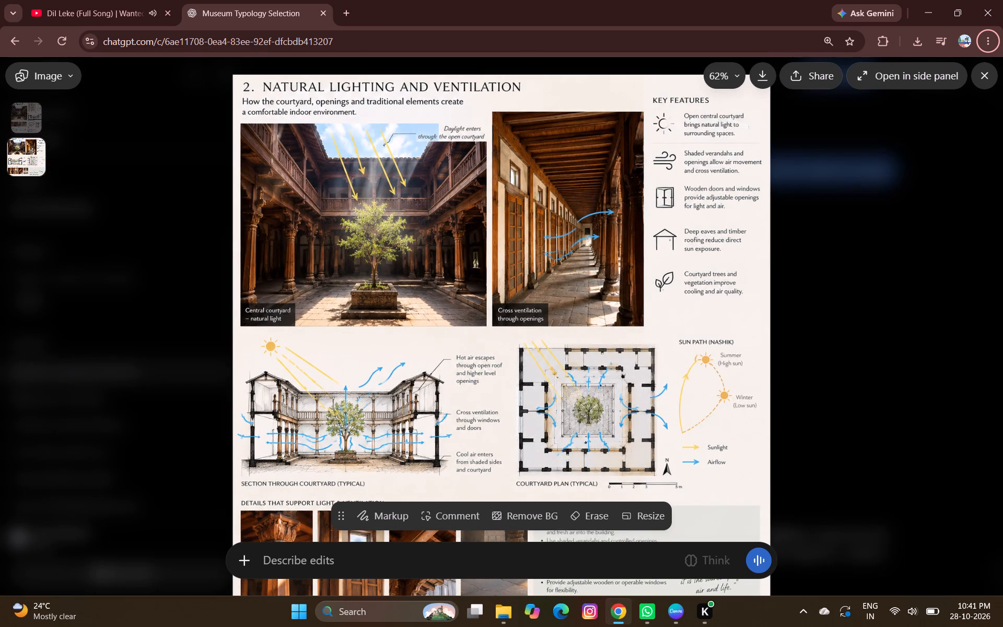
{"action": "key", "text": "Print"}
{"action": "left_click_drag", "start_coordinate": [650, 90], "coordinate": [775, 327]}
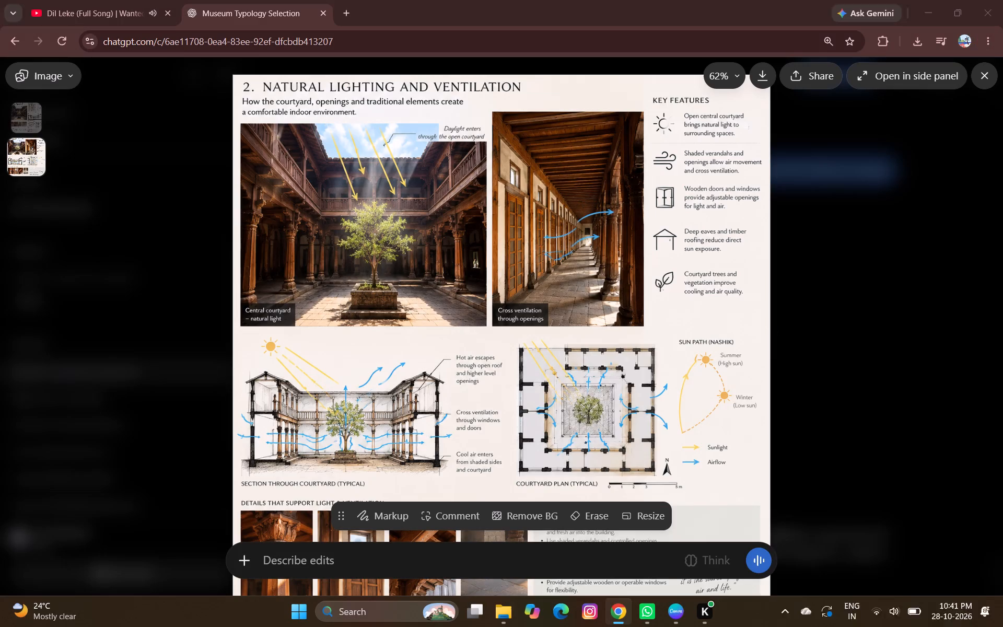
{"action": "key", "text": "Escape"}
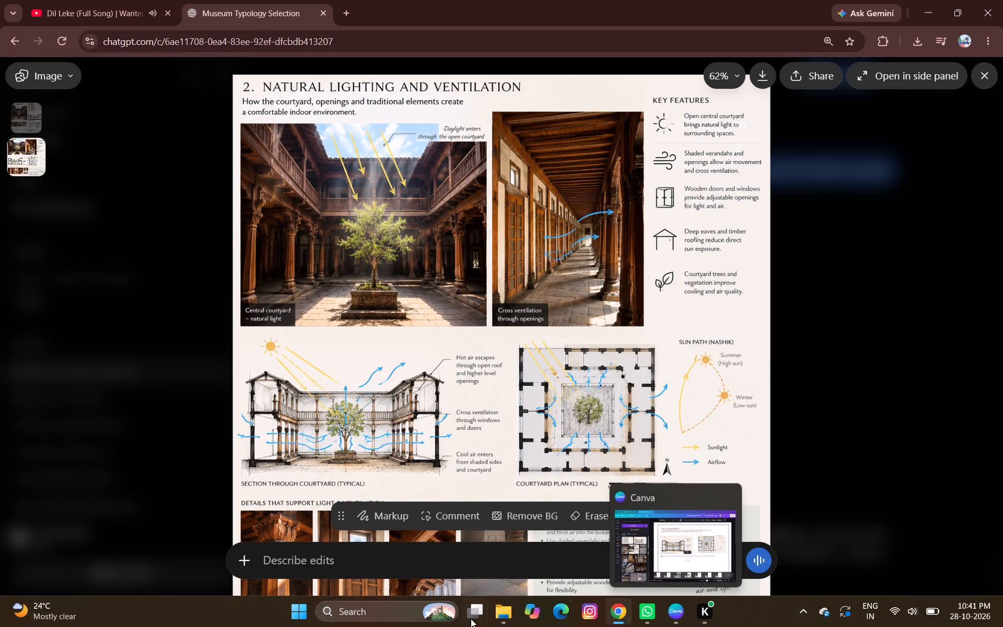
Open the newest snip from the Screenshots folder in Pictures and view it maximized in Photos.
{"action": "left_click", "coordinate": [497, 613]}
{"action": "left_click", "coordinate": [37, 243]}
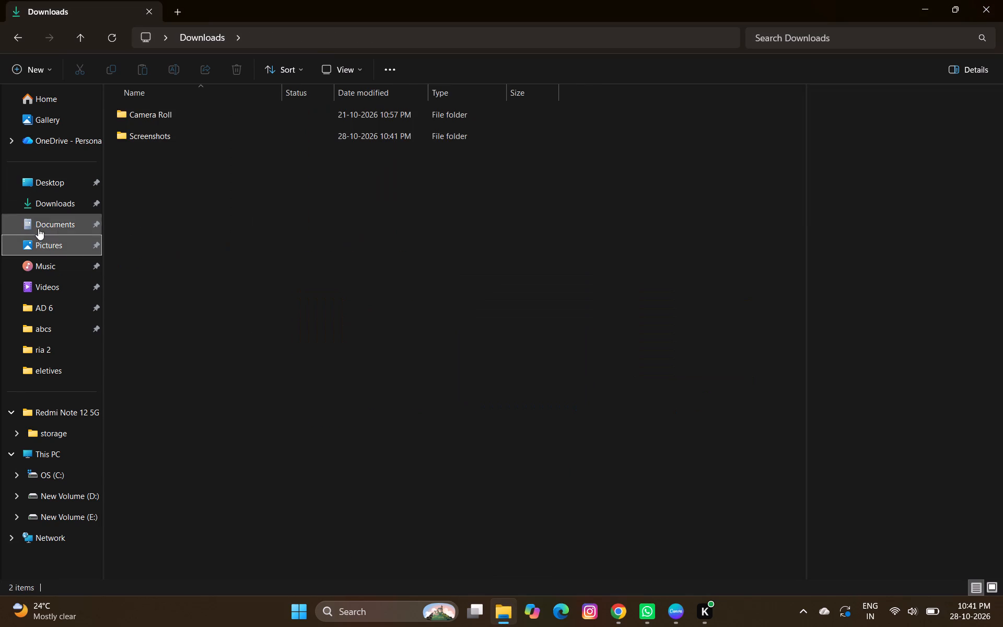
{"action": "double_click", "coordinate": [194, 137]}
{"action": "scroll", "coordinate": [607, 312], "scroll_direction": "down", "scroll_amount": 8}
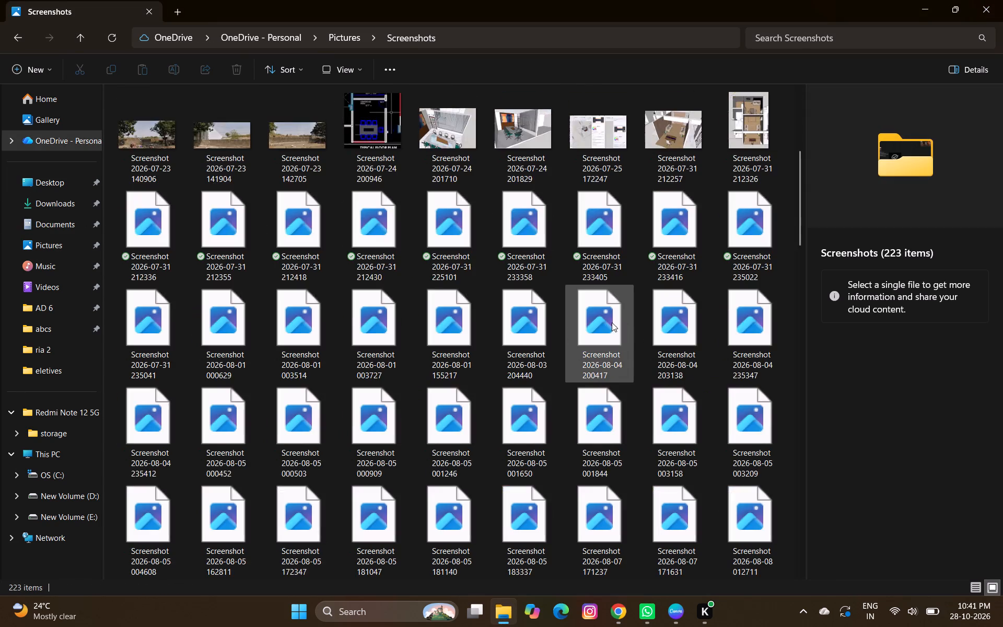
{"action": "scroll", "coordinate": [612, 322], "scroll_direction": "down", "scroll_amount": 11}
{"action": "double_click", "coordinate": [581, 542]}
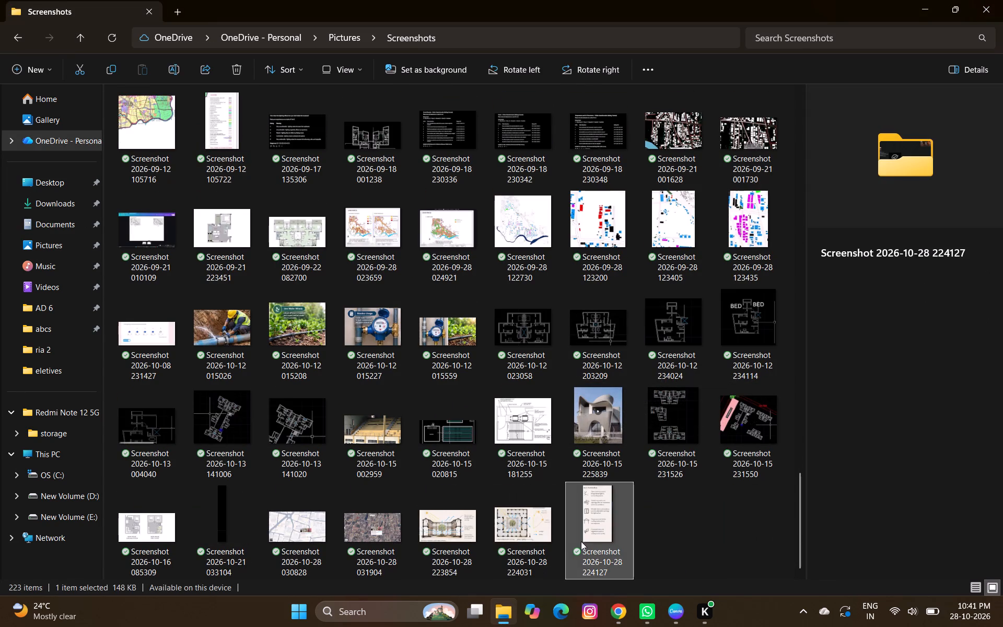
{"action": "left_click", "coordinate": [842, 151]}
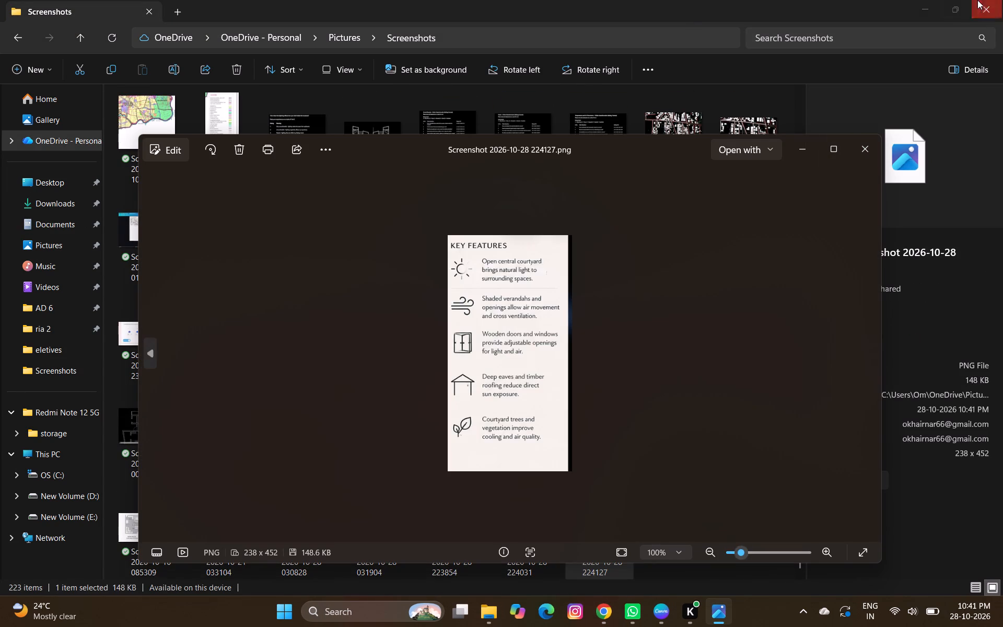
{"action": "left_click", "coordinate": [841, 153]}
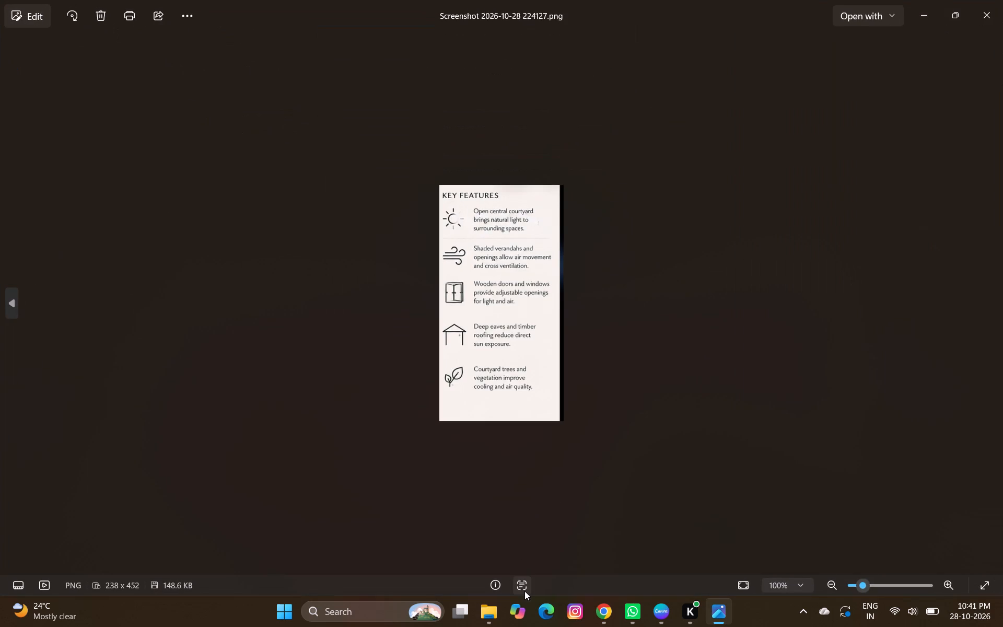
Recognize the text in the snip and copy the first feature, "Open central courtyard brings natural light to surrounding spaces.".
{"action": "left_click", "coordinate": [524, 591]}
{"action": "scroll", "coordinate": [487, 222], "scroll_direction": "up", "scroll_amount": 1}
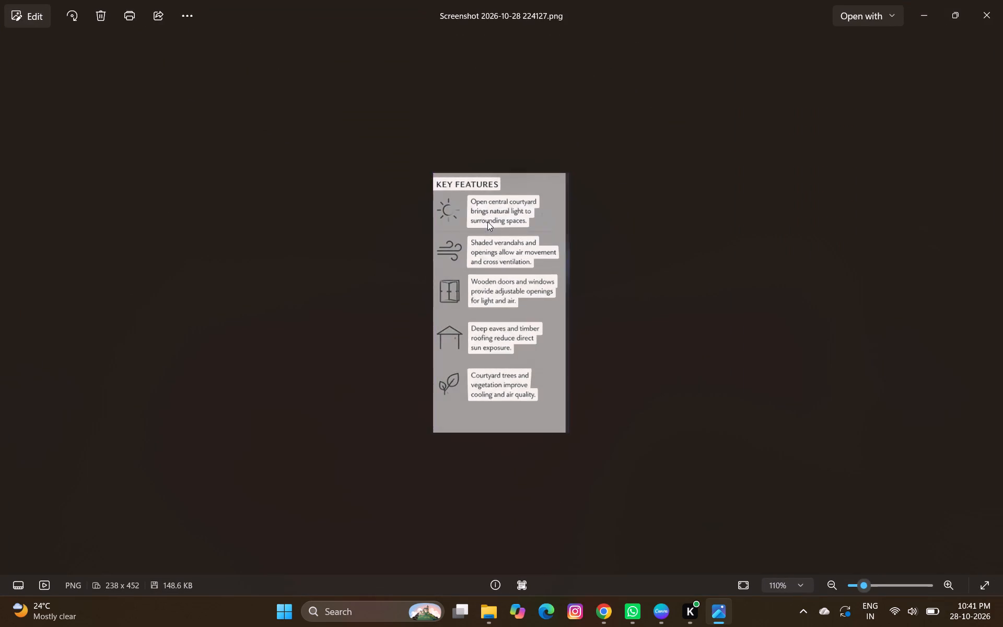
{"action": "scroll", "coordinate": [475, 202], "scroll_direction": "up", "scroll_amount": 8}
{"action": "left_click_drag", "start_coordinate": [435, 85], "coordinate": [546, 131]}
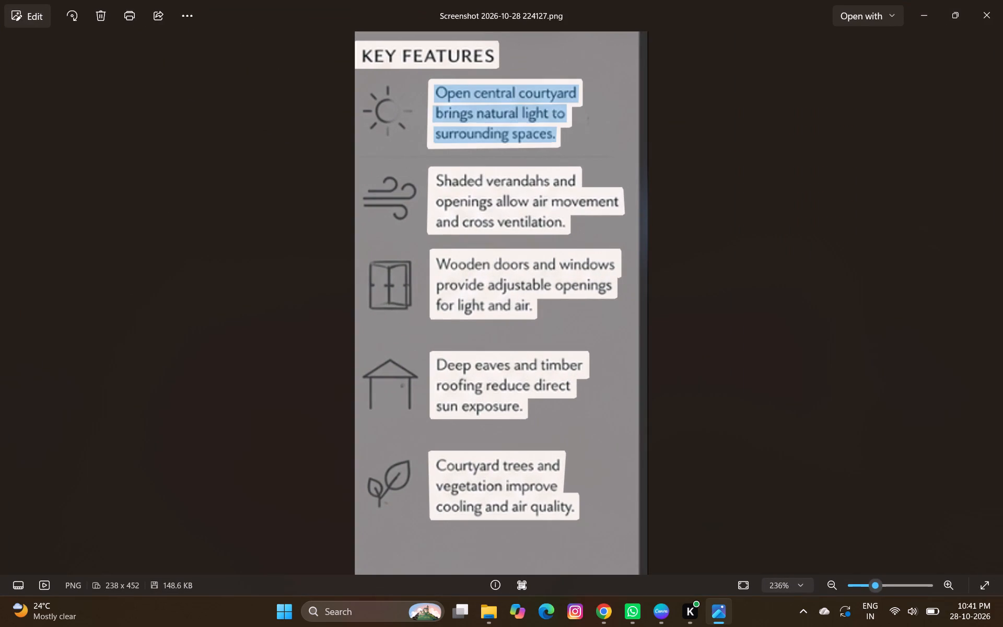
{"action": "left_click_drag", "start_coordinate": [546, 131], "coordinate": [568, 144]}
{"action": "key", "text": "ctrl+c"}
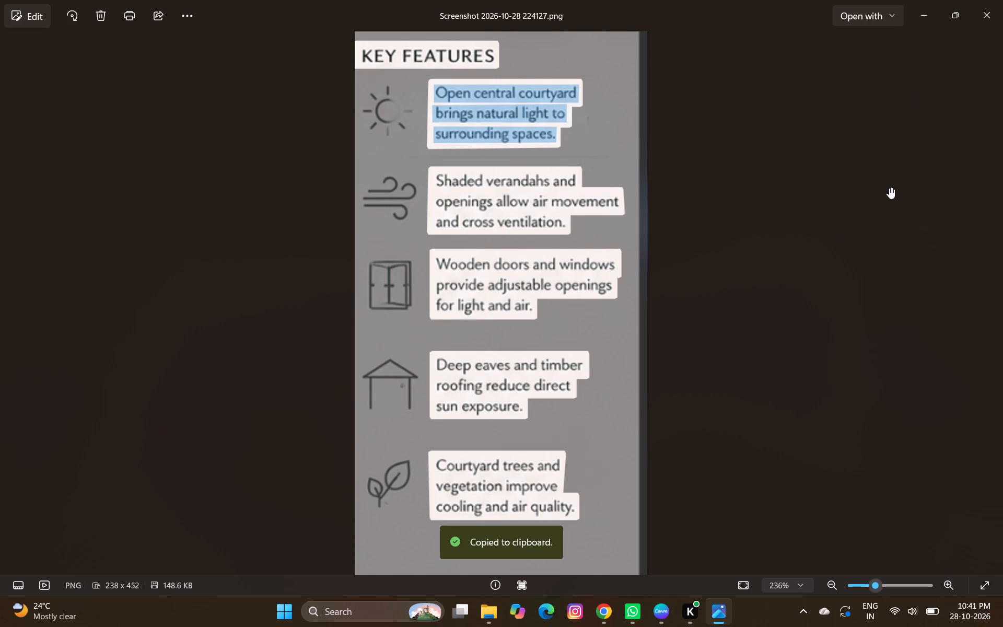
Return to the Canva presentation and replace "the" in the text block below the courtyard section with "KEY".
{"action": "left_click", "coordinate": [934, 6]}
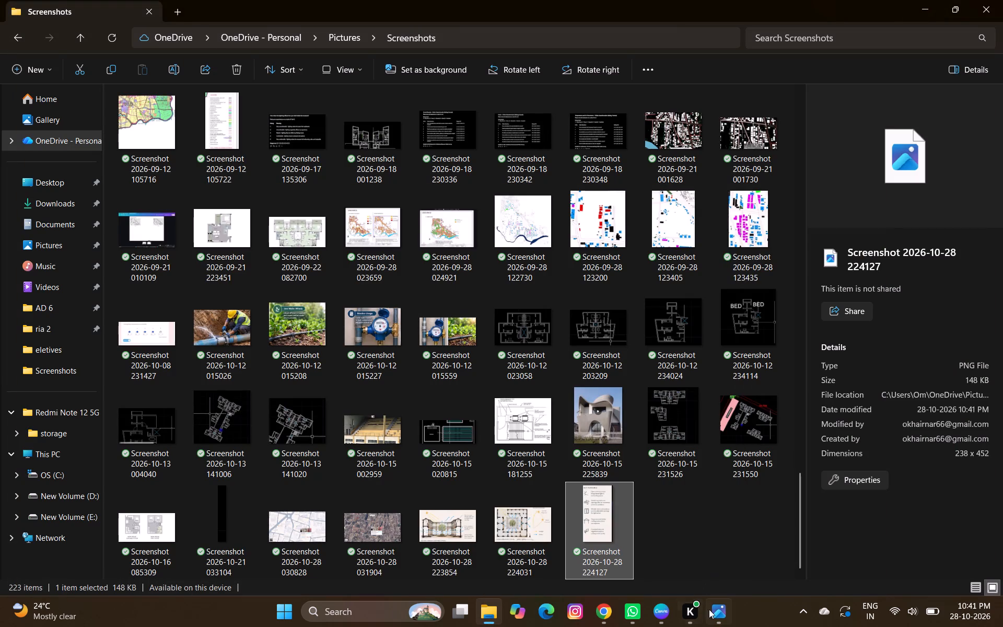
{"action": "left_click", "coordinate": [709, 609]}
{"action": "left_click", "coordinate": [662, 621]}
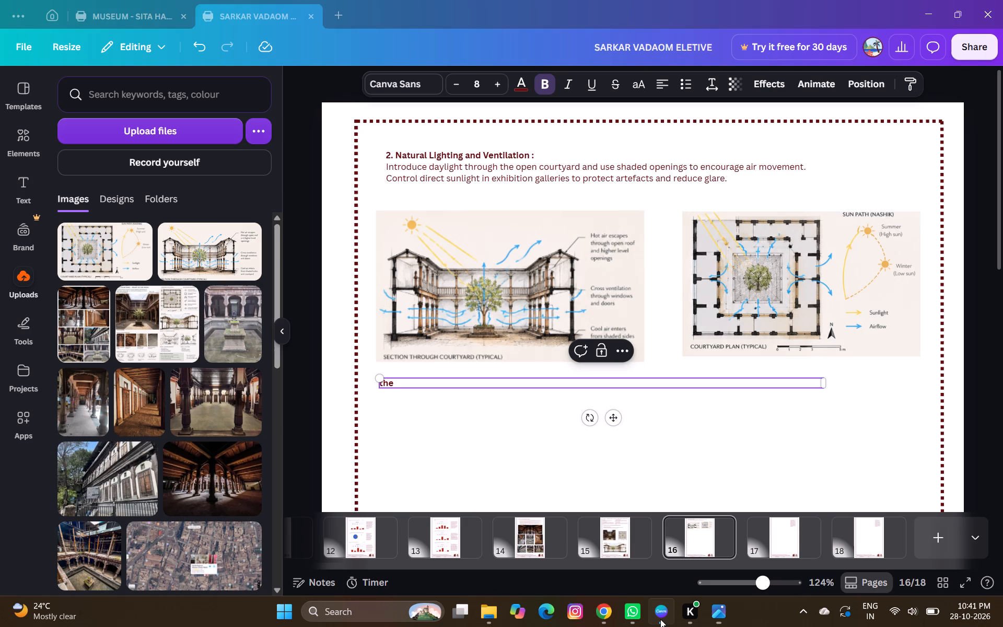
{"action": "left_click", "coordinate": [692, 434]}
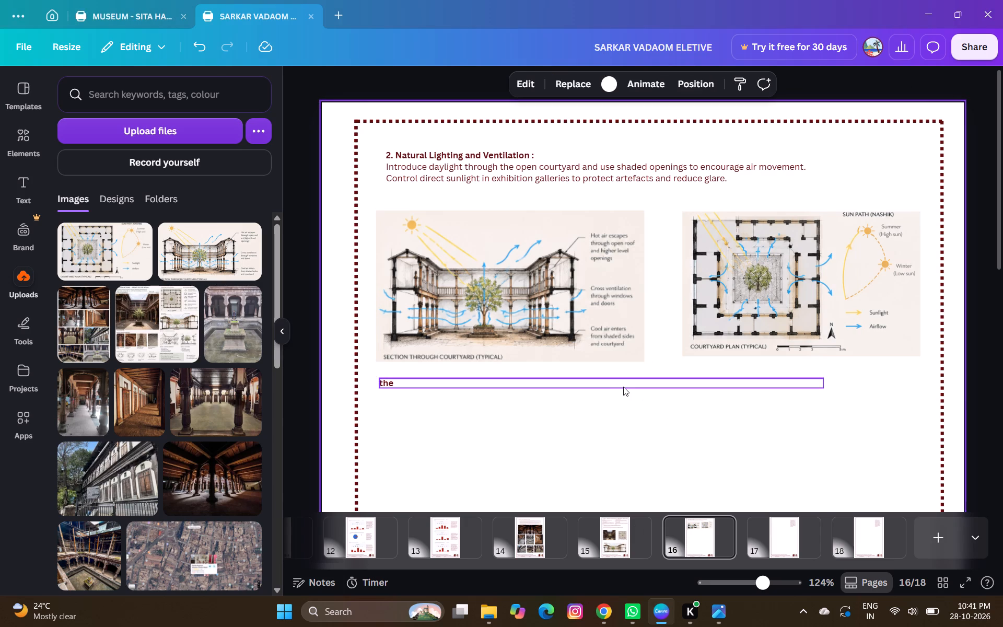
{"action": "left_click", "coordinate": [624, 387]}
{"action": "double_click", "coordinate": [617, 385]}
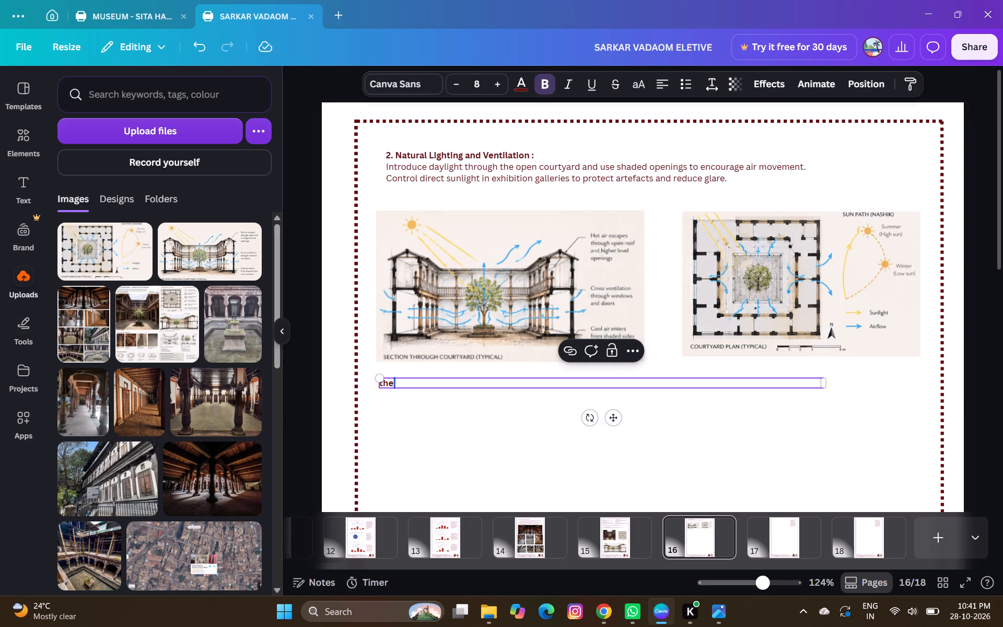
{"action": "left_click_drag", "start_coordinate": [400, 384], "coordinate": [370, 380]}
{"action": "type", "text": "KEY"}
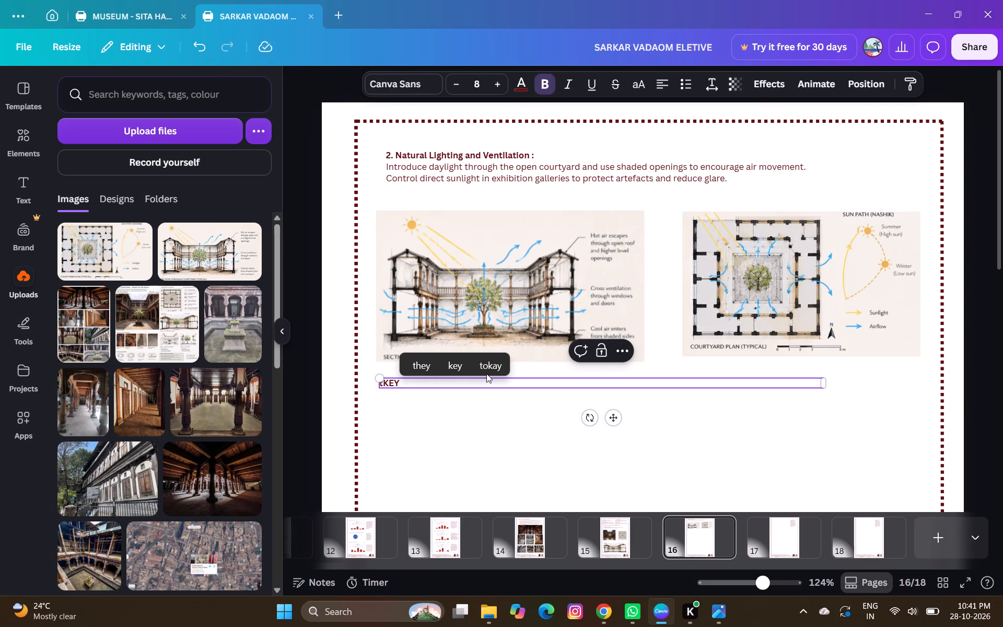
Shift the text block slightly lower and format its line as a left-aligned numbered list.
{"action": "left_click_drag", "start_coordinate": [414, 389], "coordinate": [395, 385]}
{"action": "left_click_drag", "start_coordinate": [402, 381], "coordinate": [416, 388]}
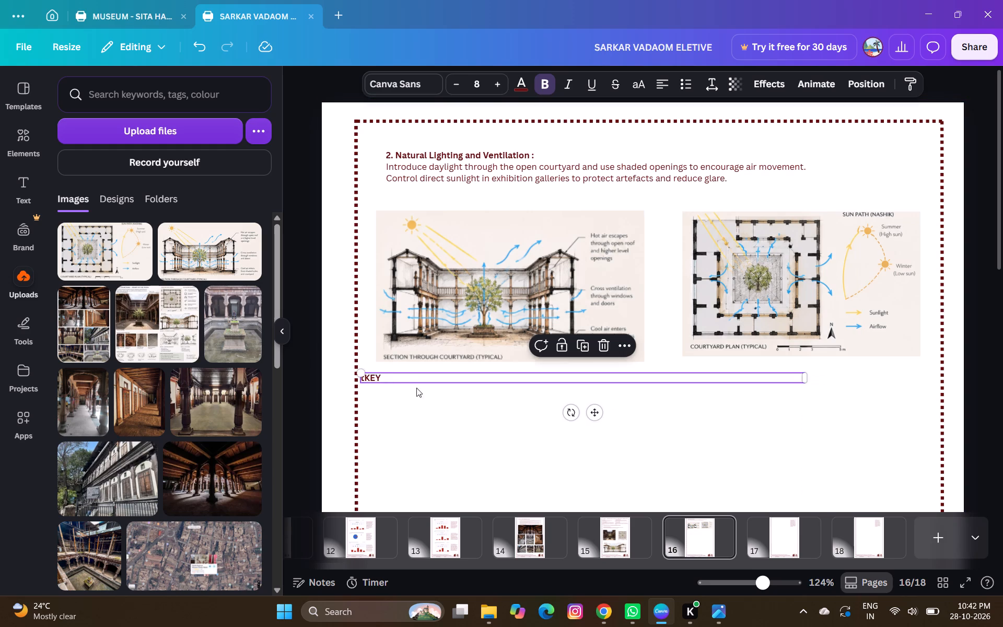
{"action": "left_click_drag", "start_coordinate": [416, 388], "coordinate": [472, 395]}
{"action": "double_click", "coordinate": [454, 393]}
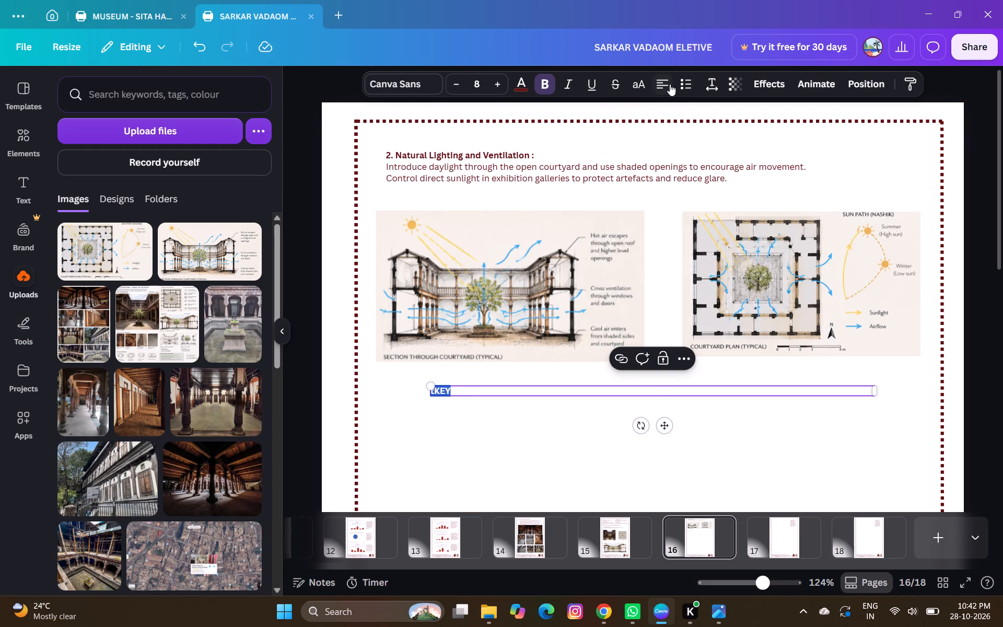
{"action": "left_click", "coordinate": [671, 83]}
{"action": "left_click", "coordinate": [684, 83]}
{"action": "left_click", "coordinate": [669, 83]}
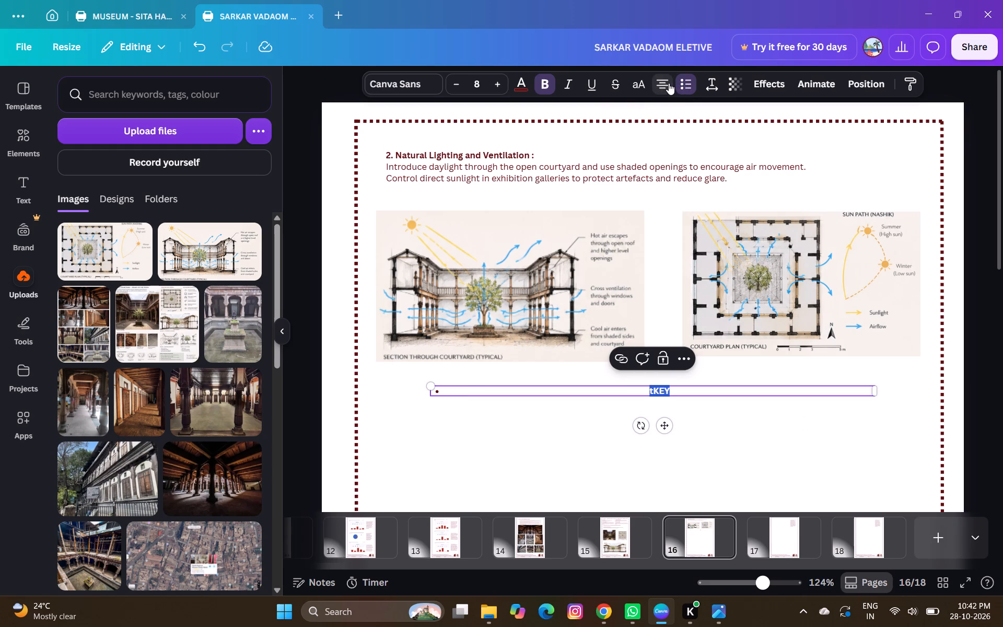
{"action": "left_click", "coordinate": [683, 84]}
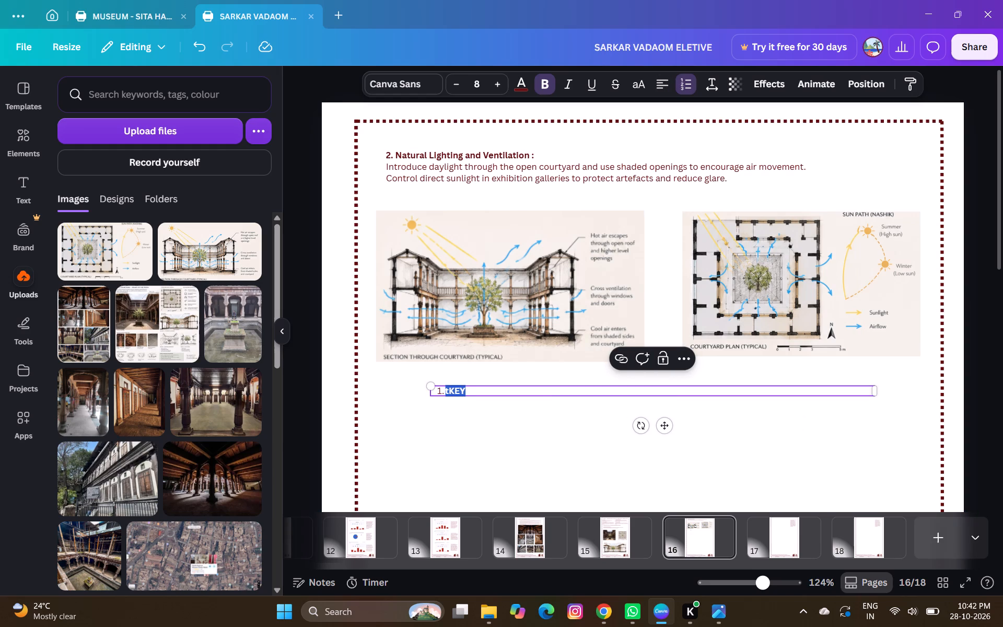
Replace the block's text with the heading "KEY FEATURES :".
{"action": "type", "text": "THE"}
{"action": "key", "text": "BackSpace"}
{"action": "key", "text": "BackSpace"}
{"action": "key", "text": "BackSpace"}
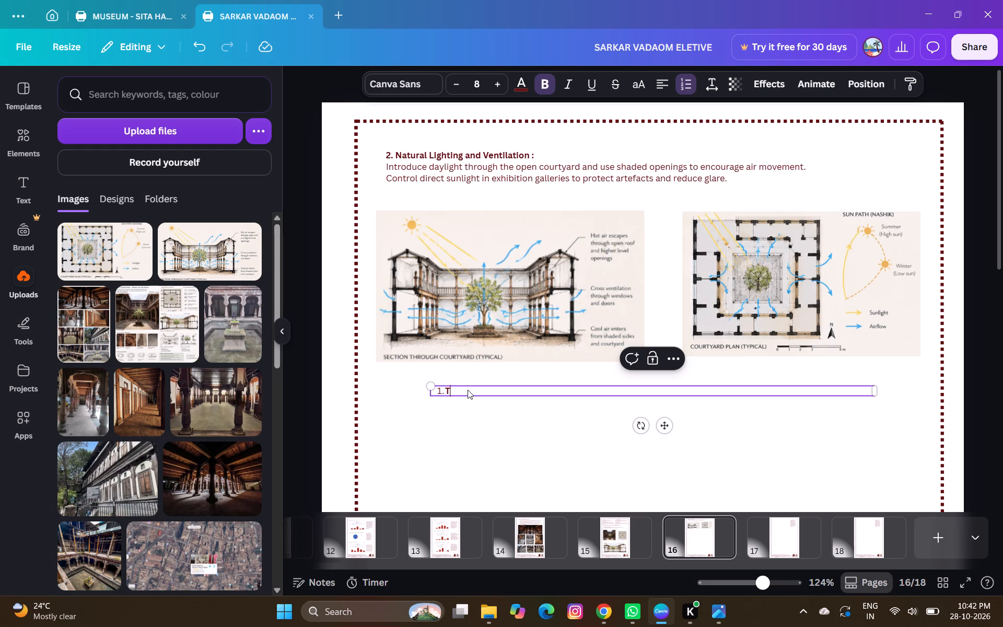
{"action": "type", "text": "KEY"}
{"action": "key", "text": "space"}
{"action": "type", "text": "FE"}
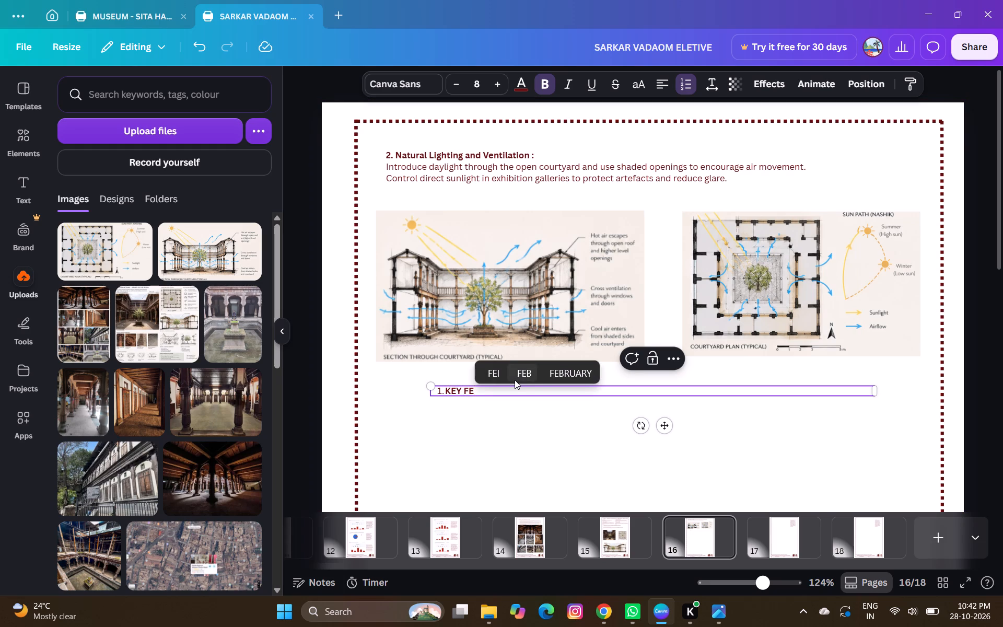
{"action": "type", "text": "AT"}
{"action": "left_click", "coordinate": [586, 370]}
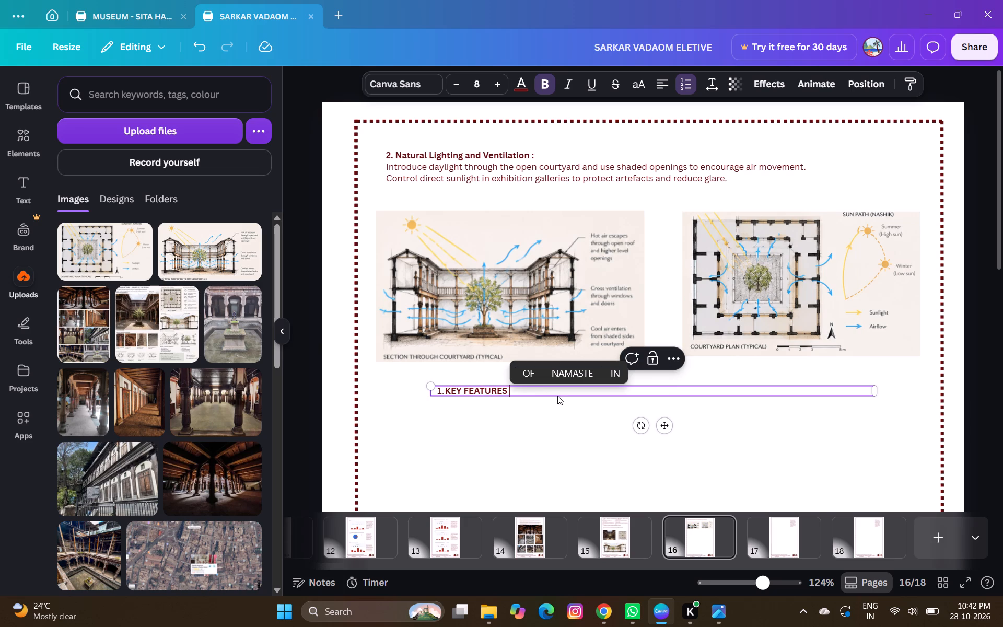
{"action": "key", "text": "shift+colon"}
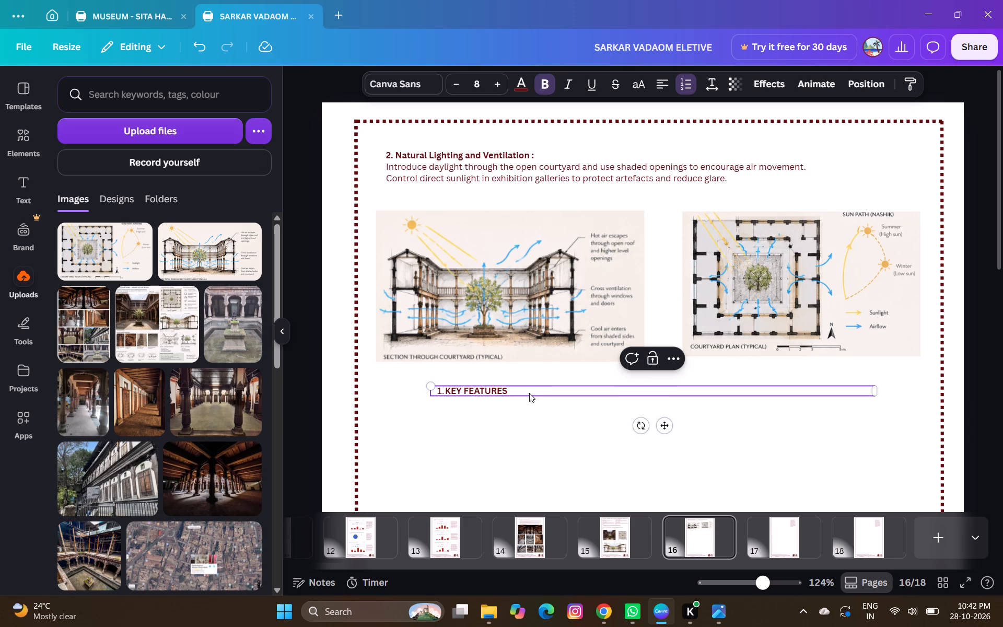
{"action": "left_click", "coordinate": [509, 442]}
Move the heading block just below the courtyard section image, aligned with the image's left edge.
{"action": "left_click_drag", "start_coordinate": [486, 390], "coordinate": [427, 379]}
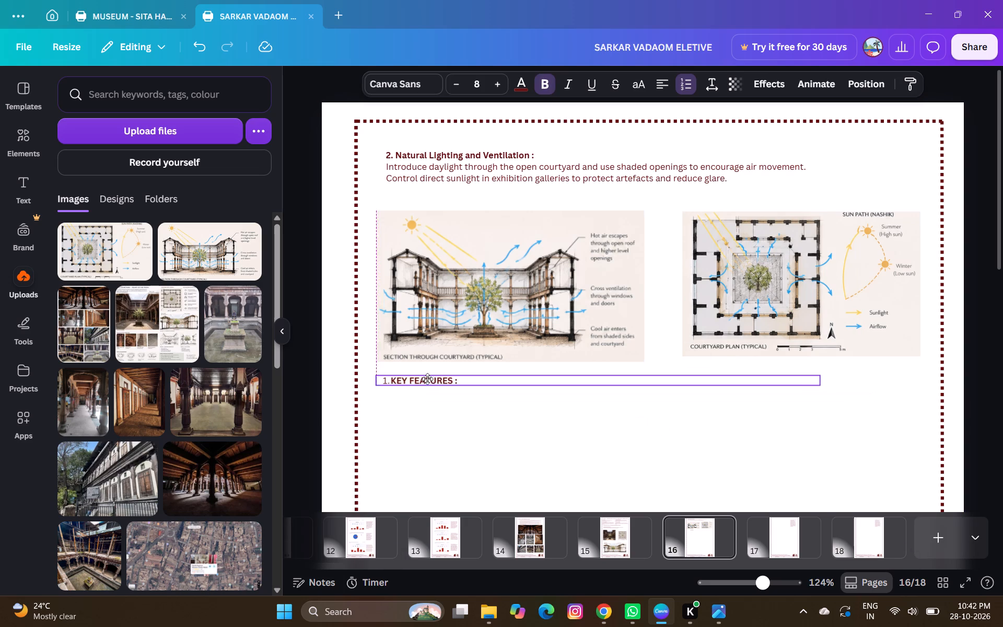
{"action": "left_click_drag", "start_coordinate": [427, 379], "coordinate": [428, 379]}
Change the "KEY FEATURES :" line from a numbered list to a bulleted list.
{"action": "double_click", "coordinate": [387, 383]}
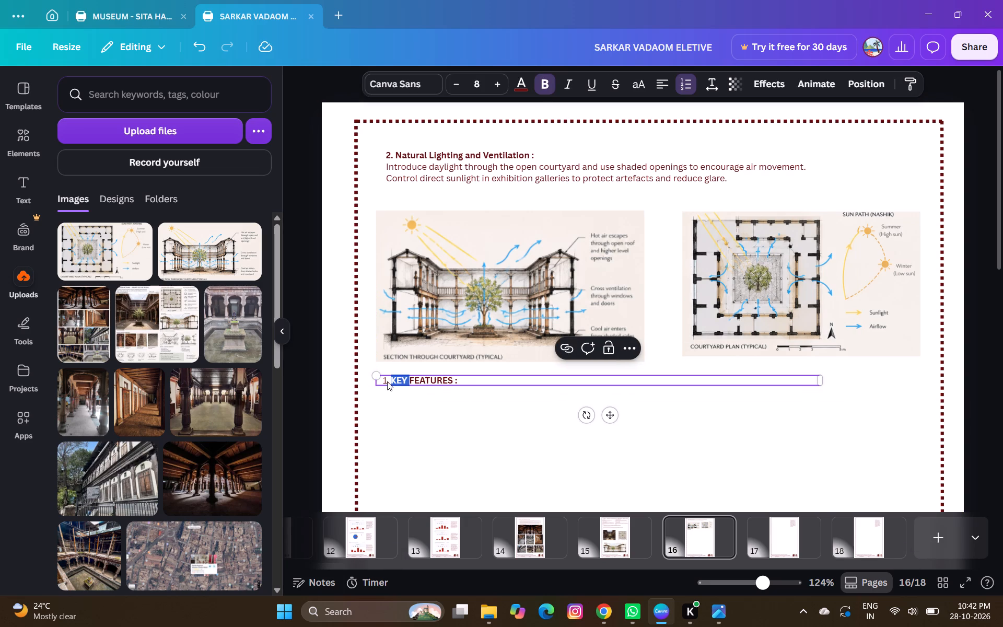
{"action": "left_click", "coordinate": [387, 381]}
{"action": "left_click", "coordinate": [389, 381]}
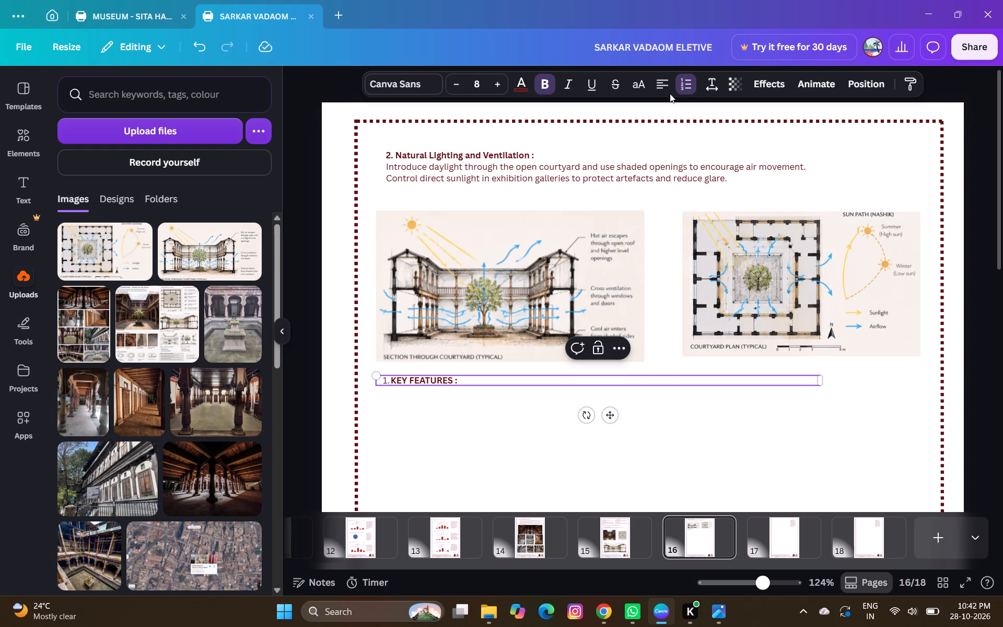
{"action": "left_click", "coordinate": [681, 86]}
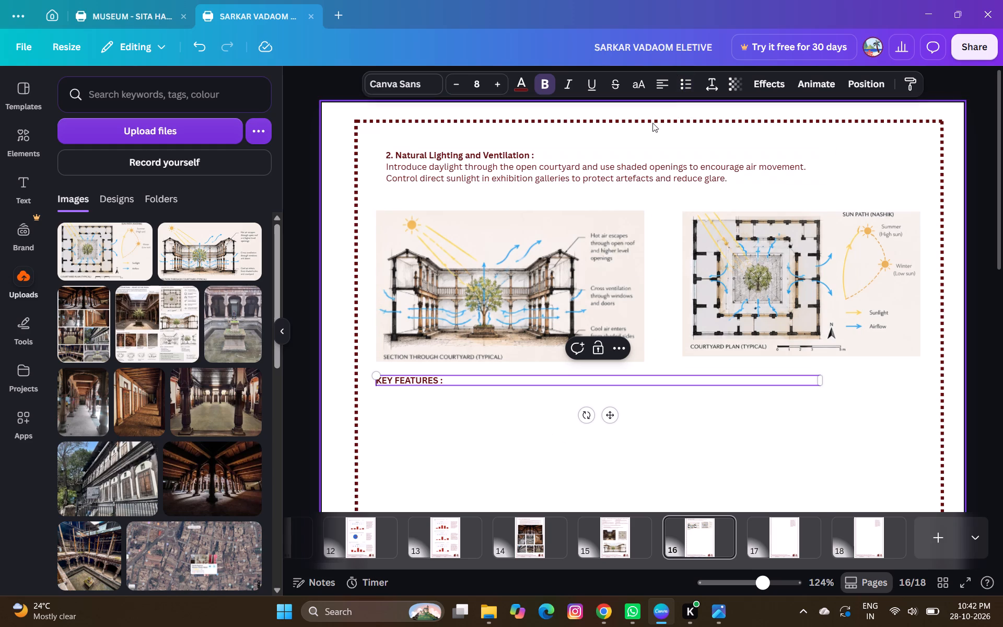
{"action": "left_click", "coordinate": [681, 92]}
{"action": "left_click", "coordinate": [482, 403]}
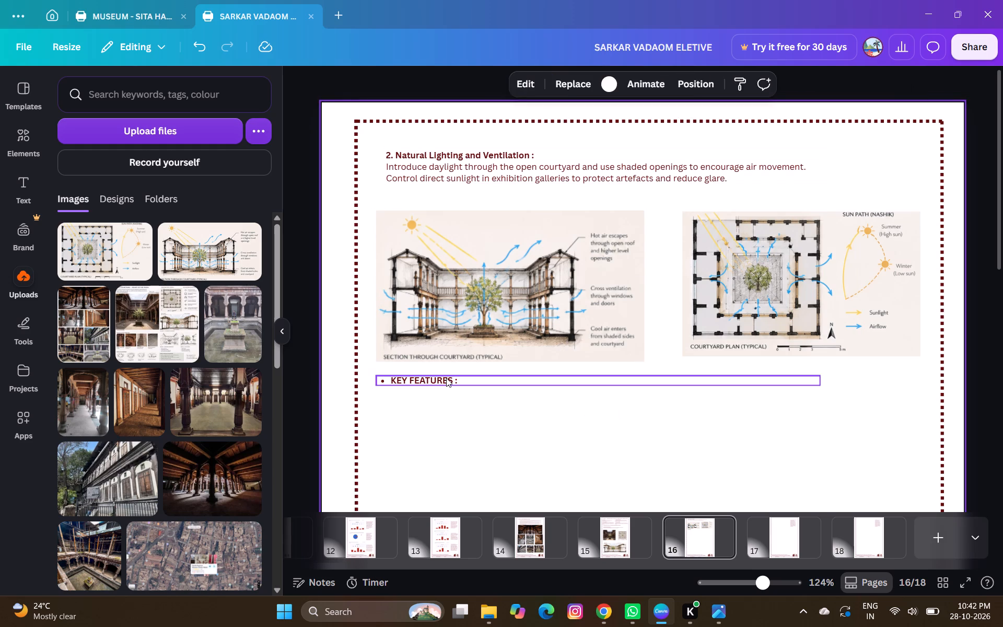
Nudge the "KEY FEATURES :" block slightly up, closer to the courtyard section image.
{"action": "left_click", "coordinate": [446, 378]}
{"action": "left_click", "coordinate": [452, 410]}
{"action": "left_click_drag", "start_coordinate": [446, 384], "coordinate": [446, 382]}
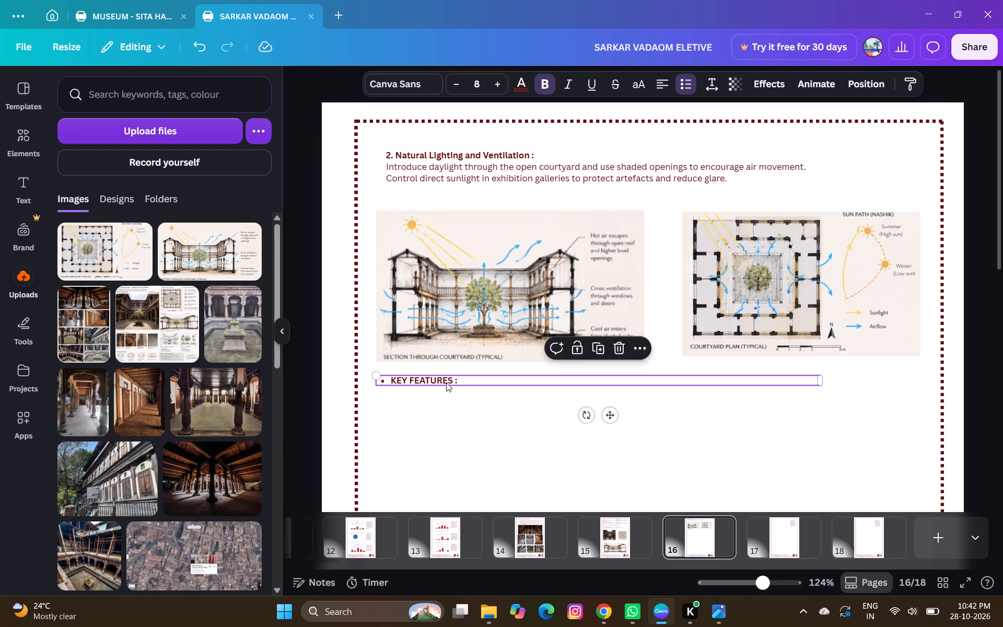
{"action": "left_click_drag", "start_coordinate": [446, 382], "coordinate": [447, 378]}
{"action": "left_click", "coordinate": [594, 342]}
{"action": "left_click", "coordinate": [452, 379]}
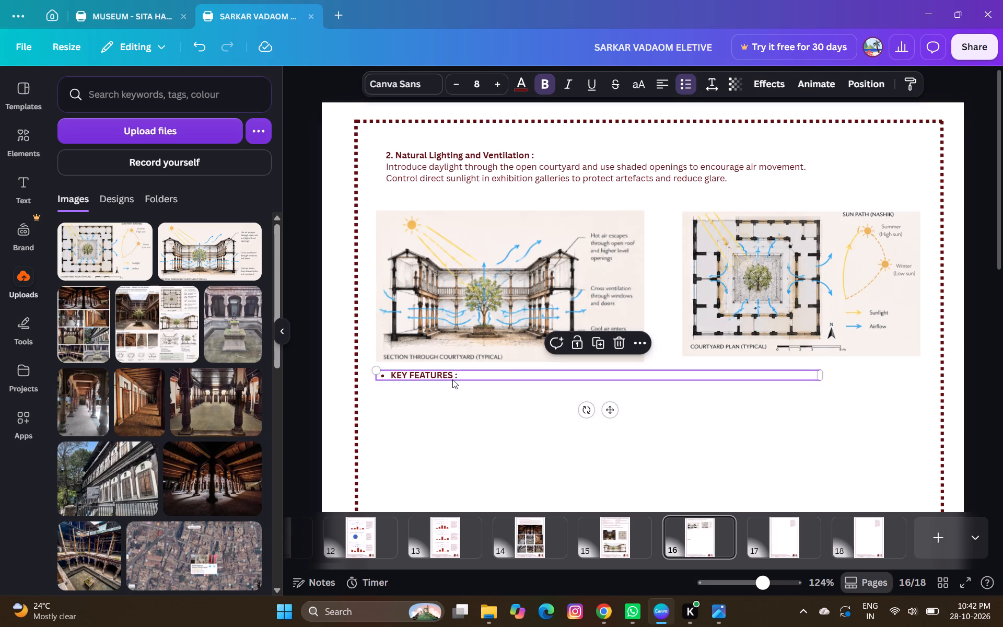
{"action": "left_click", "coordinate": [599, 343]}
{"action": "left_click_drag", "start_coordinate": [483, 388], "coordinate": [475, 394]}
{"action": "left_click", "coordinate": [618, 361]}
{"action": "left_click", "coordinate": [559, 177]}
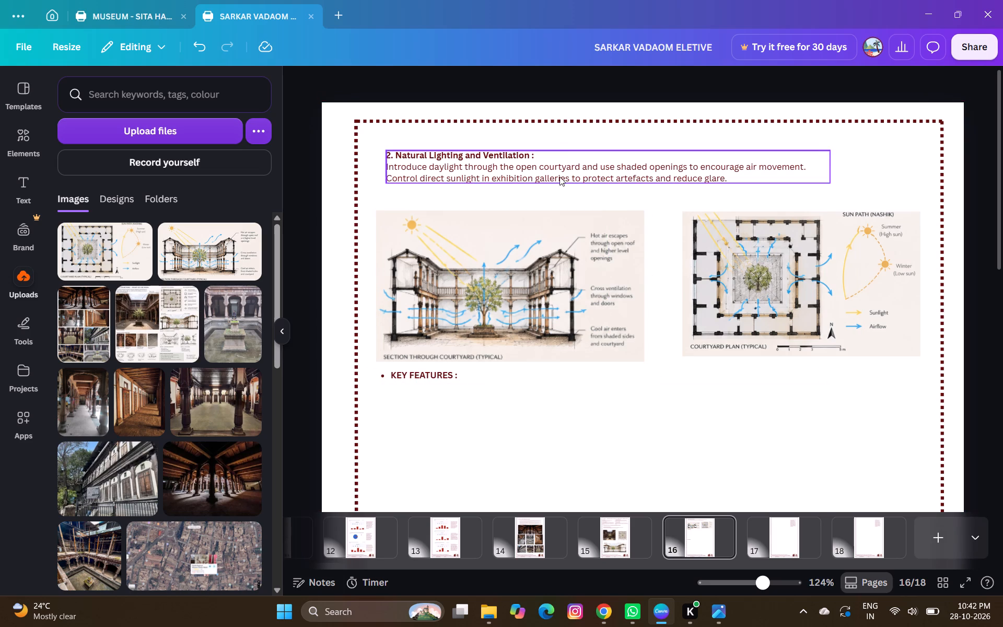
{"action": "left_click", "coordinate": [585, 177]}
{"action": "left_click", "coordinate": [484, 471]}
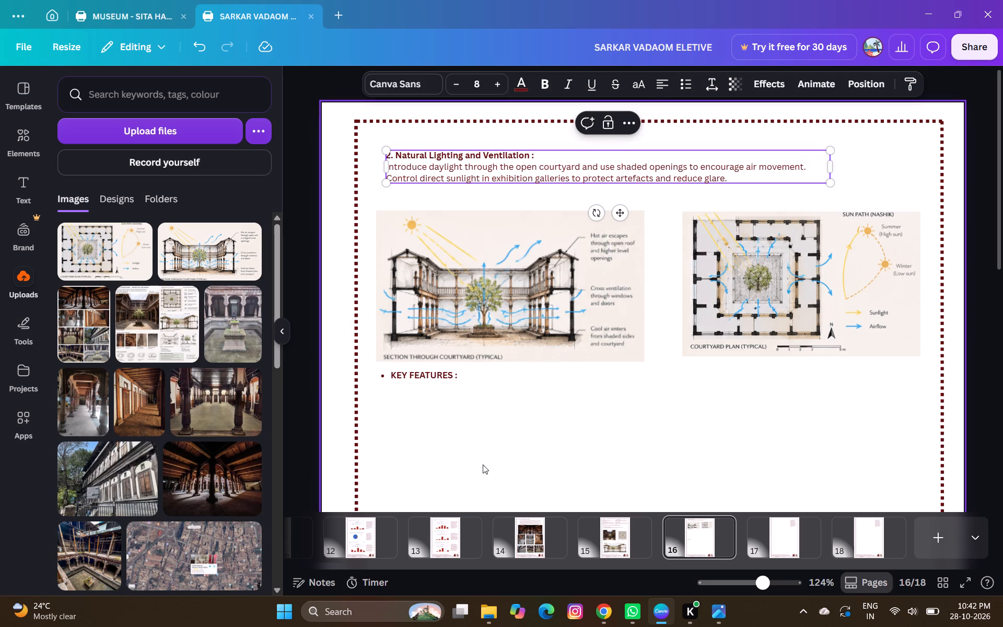
Duplicate the "KEY FEATURES :" block and place the copy directly beneath the original, slightly indented.
{"action": "left_click", "coordinate": [447, 371]}
{"action": "left_click", "coordinate": [598, 343]}
{"action": "left_click_drag", "start_coordinate": [511, 389], "coordinate": [508, 391]}
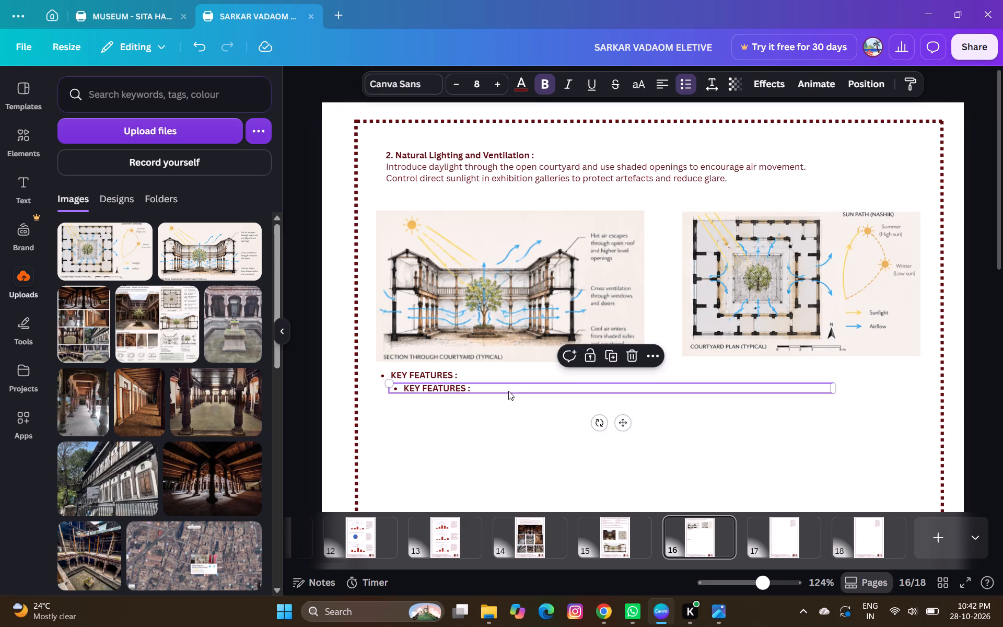
{"action": "left_click_drag", "start_coordinate": [508, 391], "coordinate": [503, 389]}
{"action": "left_click", "coordinate": [470, 386]}
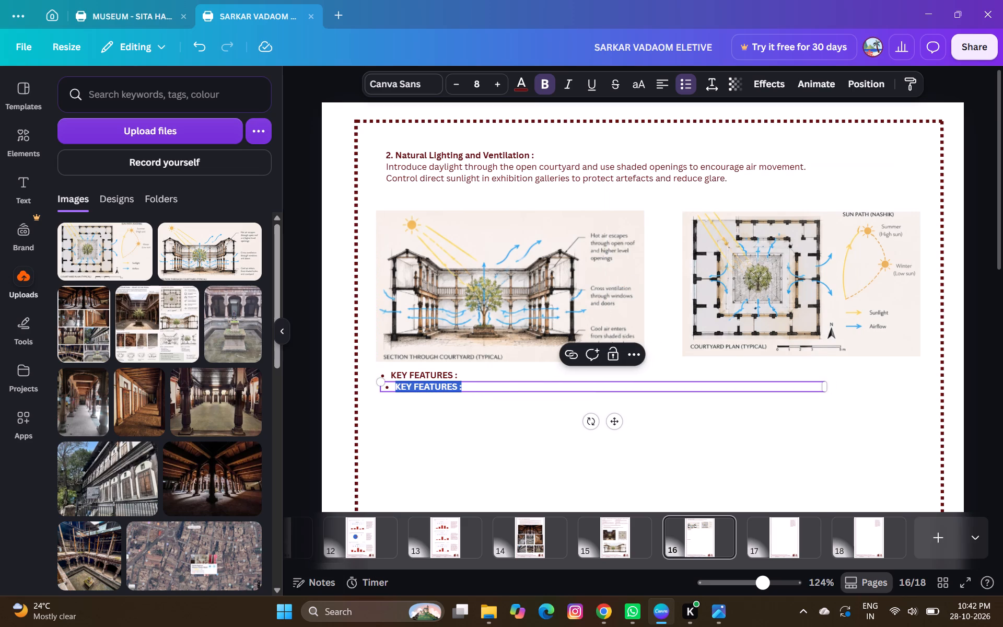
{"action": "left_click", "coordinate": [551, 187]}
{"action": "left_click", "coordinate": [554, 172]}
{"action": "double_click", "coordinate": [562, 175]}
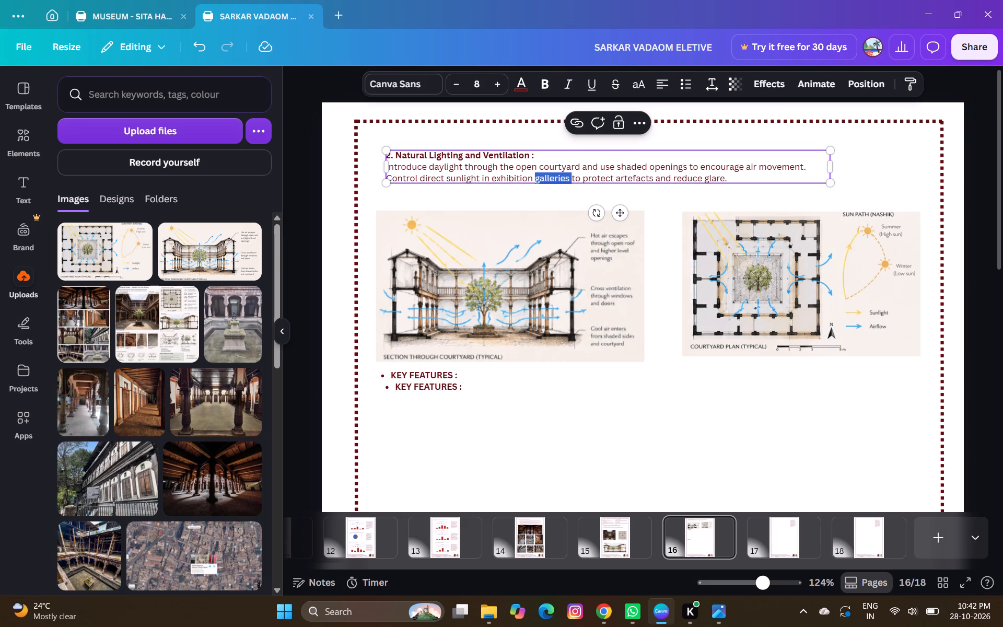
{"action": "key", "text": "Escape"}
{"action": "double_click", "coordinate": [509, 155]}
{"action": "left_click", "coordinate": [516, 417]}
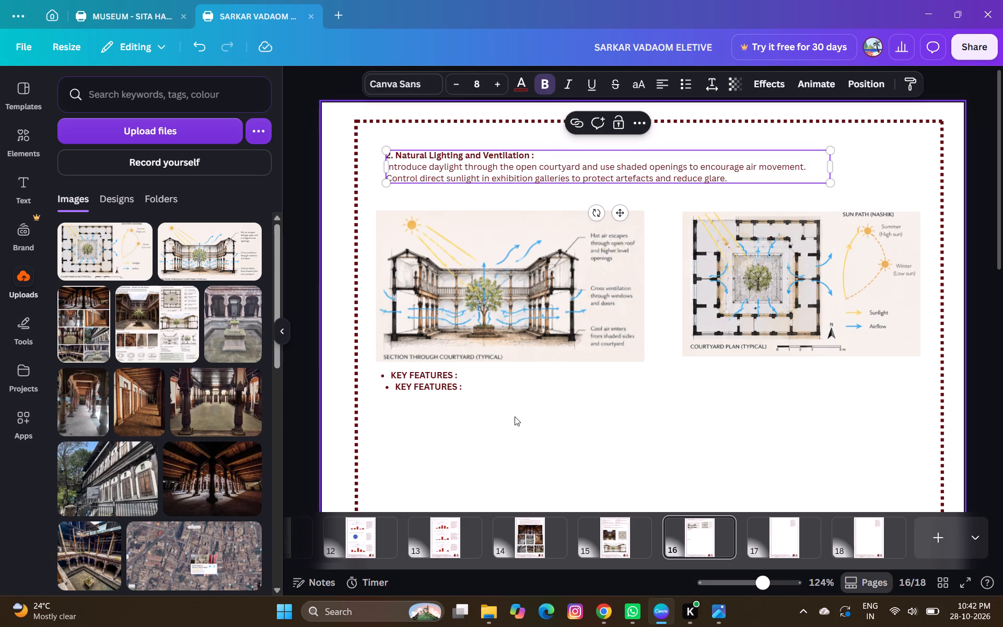
Copy "Open central courtyard brings natural light to surrounding spaces." from the snip in Photos and paste it over the duplicated heading text in Canva.
{"action": "double_click", "coordinate": [453, 381]}
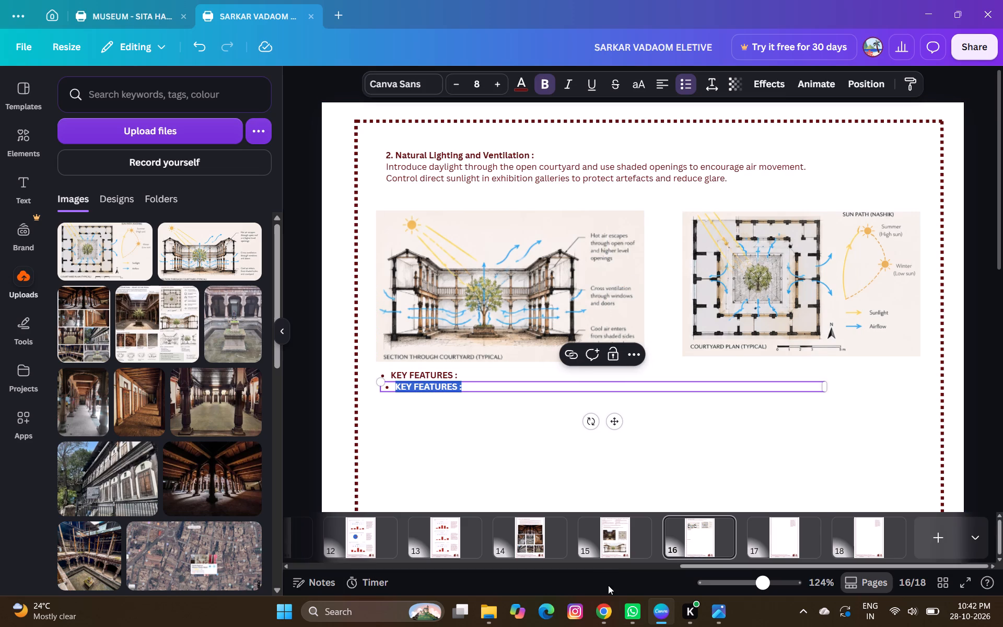
{"action": "left_click", "coordinate": [722, 613]}
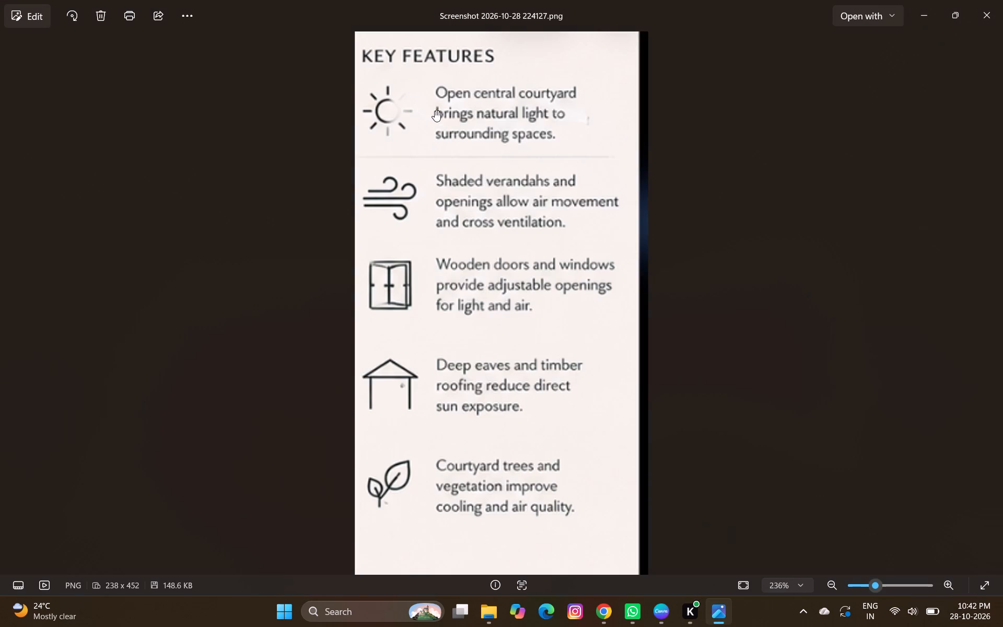
{"action": "left_click", "coordinate": [435, 97]}
{"action": "left_click", "coordinate": [439, 89]}
{"action": "left_click", "coordinate": [796, 199]}
{"action": "left_click", "coordinate": [518, 591]}
{"action": "left_click", "coordinate": [430, 90]}
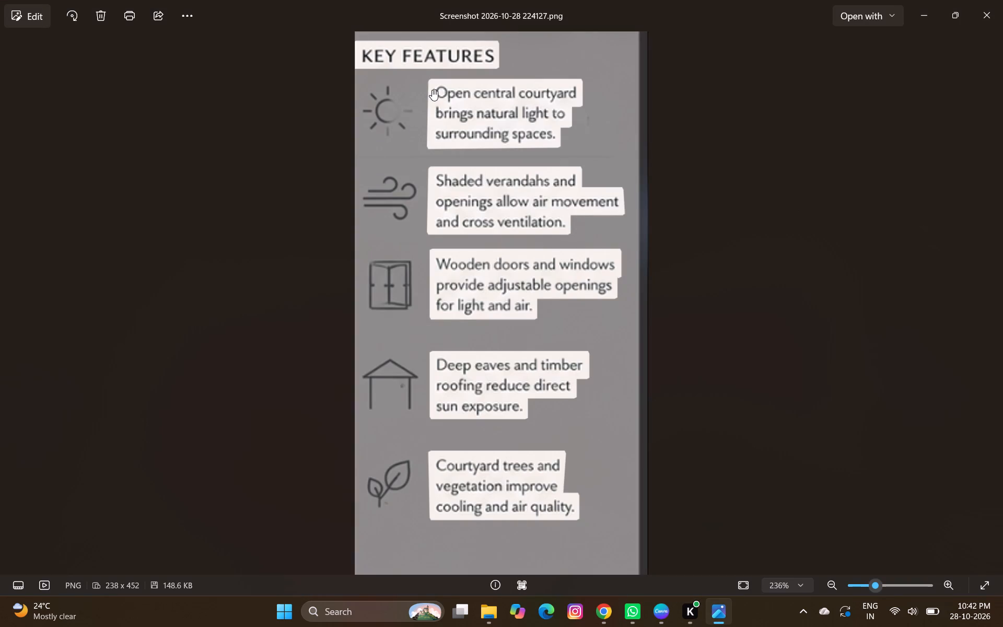
{"action": "left_click_drag", "start_coordinate": [433, 86], "coordinate": [437, 84]}
{"action": "left_click_drag", "start_coordinate": [438, 84], "coordinate": [535, 134]}
{"action": "key", "text": "ctrl+c"}
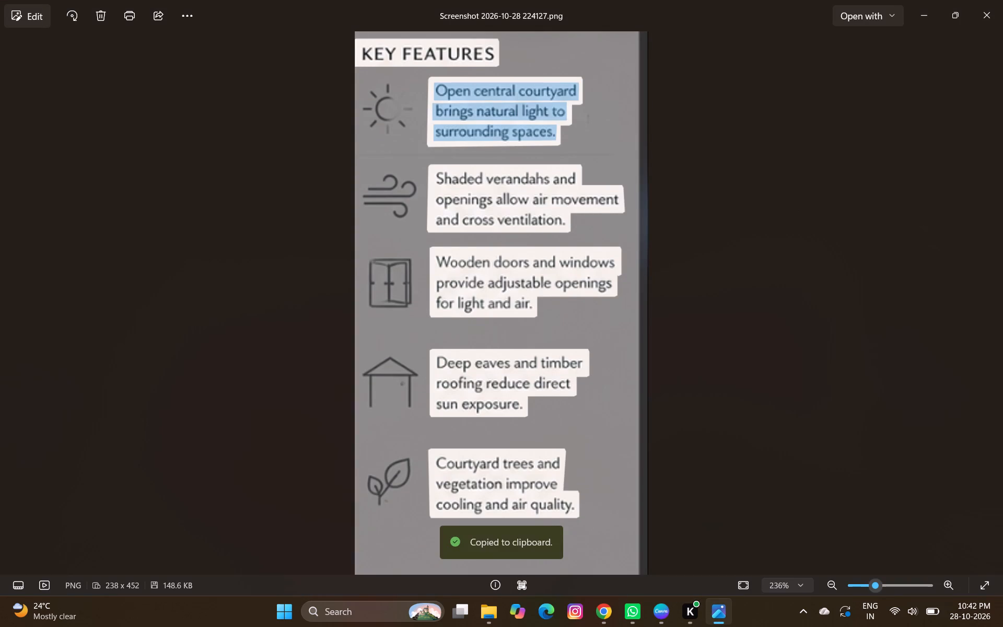
{"action": "key", "text": "alt+Tab"}
{"action": "key", "text": "ctrl+v"}
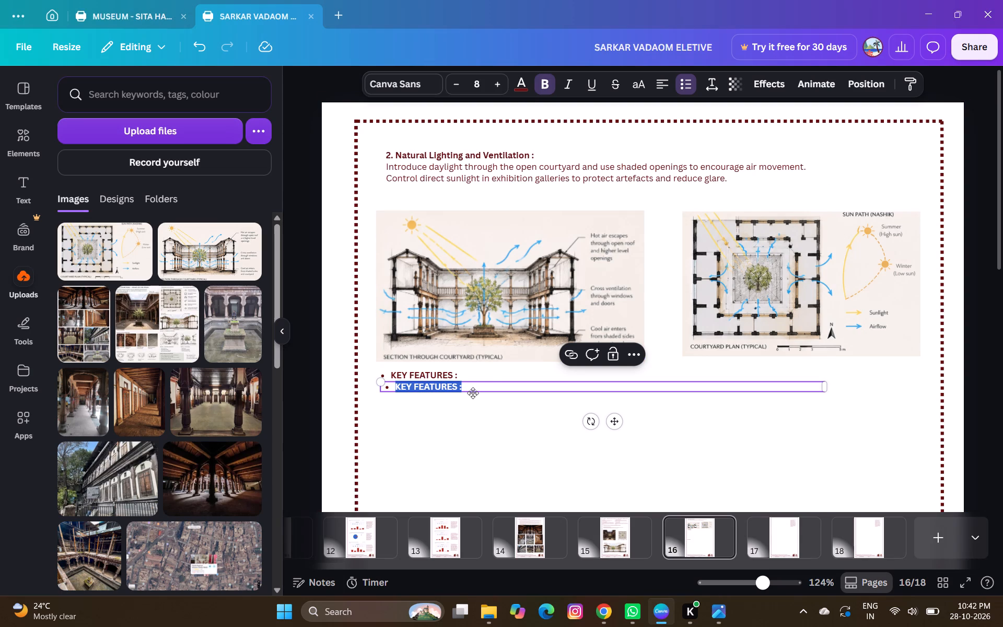
Turn the three pasted courtyard lines under "KEY FEATURES :" into a numbered list and remove their bold formatting.
{"action": "left_click_drag", "start_coordinate": [392, 407], "coordinate": [388, 392]}
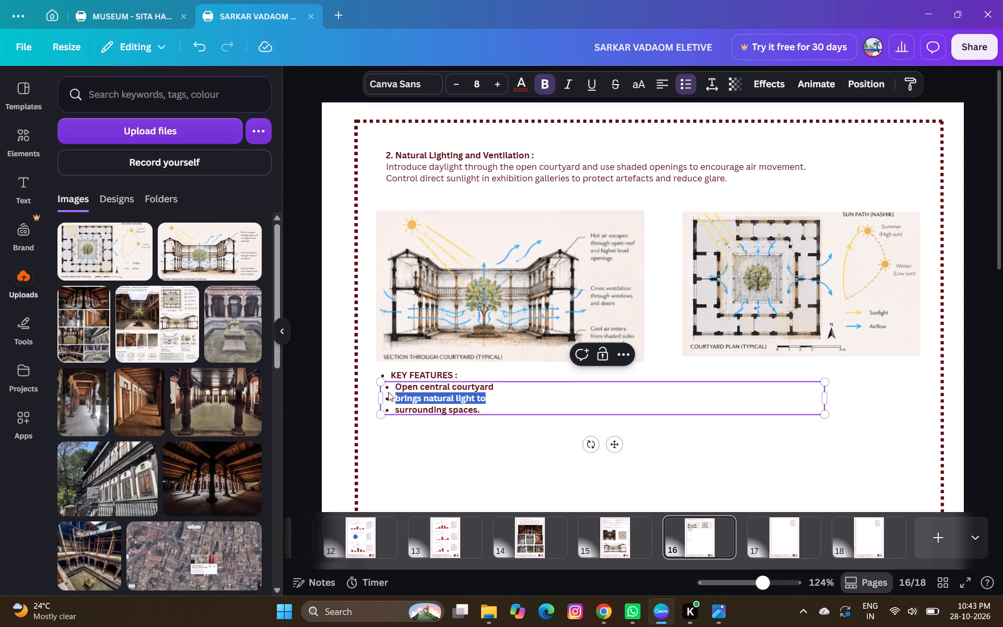
{"action": "left_click_drag", "start_coordinate": [388, 392], "coordinate": [384, 382]}
{"action": "left_click", "coordinate": [395, 401]}
{"action": "left_click_drag", "start_coordinate": [491, 407], "coordinate": [400, 382]}
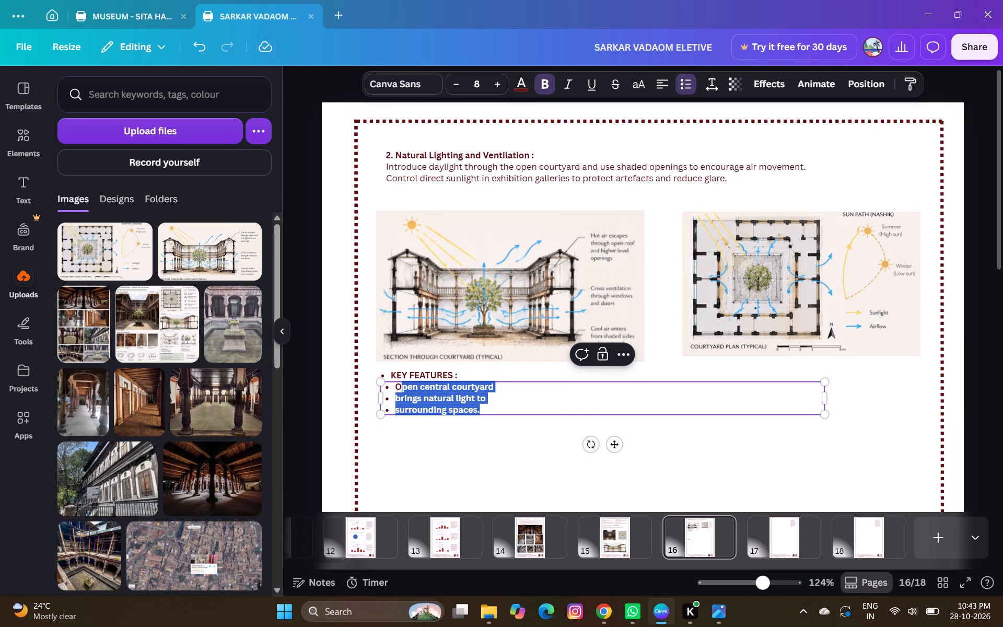
{"action": "left_click_drag", "start_coordinate": [400, 382], "coordinate": [394, 382]}
{"action": "left_click", "coordinate": [687, 78]}
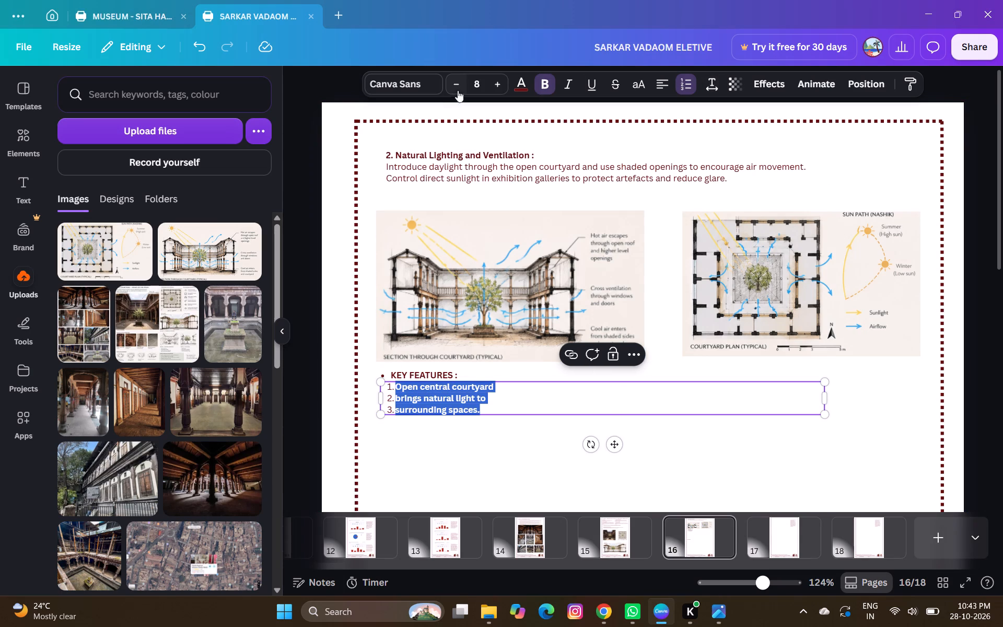
{"action": "left_click", "coordinate": [541, 82]}
{"action": "left_click", "coordinate": [507, 434]}
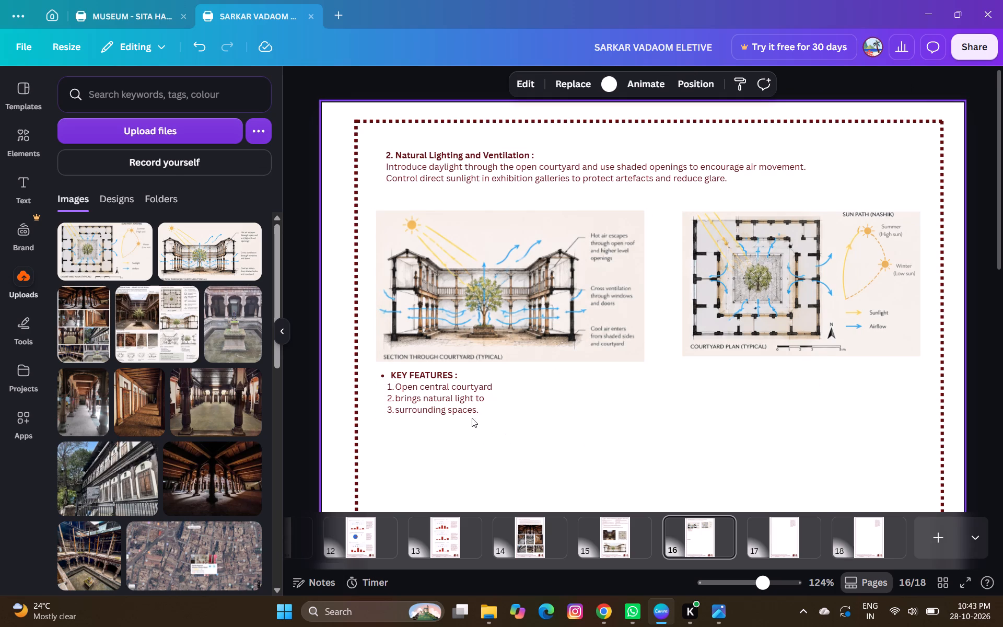
Remove the list formatting from each of the three courtyard lines, leaving them as plain text.
{"action": "double_click", "coordinate": [417, 405]}
{"action": "left_click", "coordinate": [675, 83]}
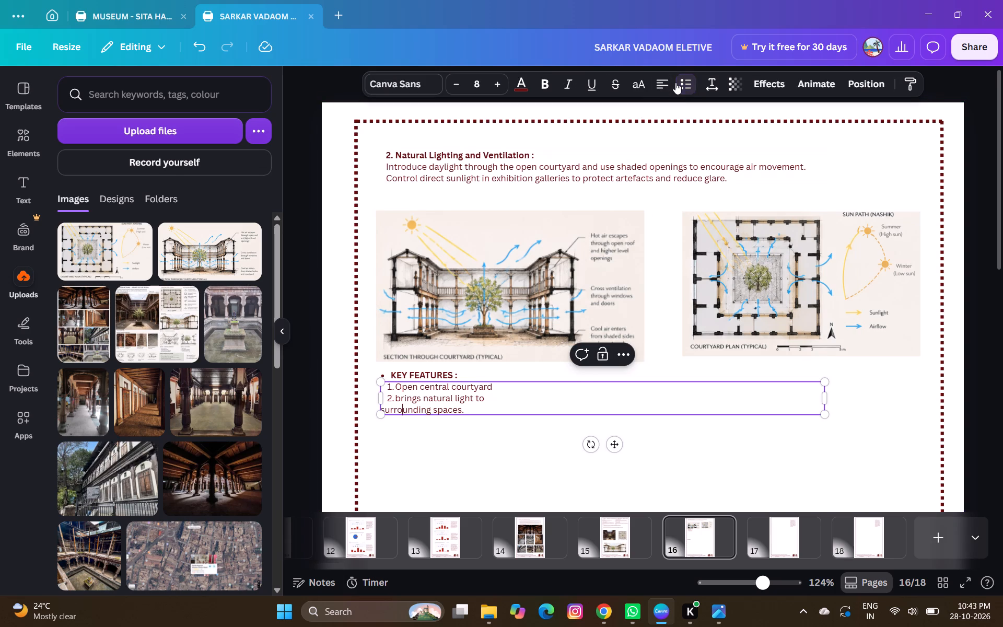
{"action": "key", "text": "ctrl+z"}
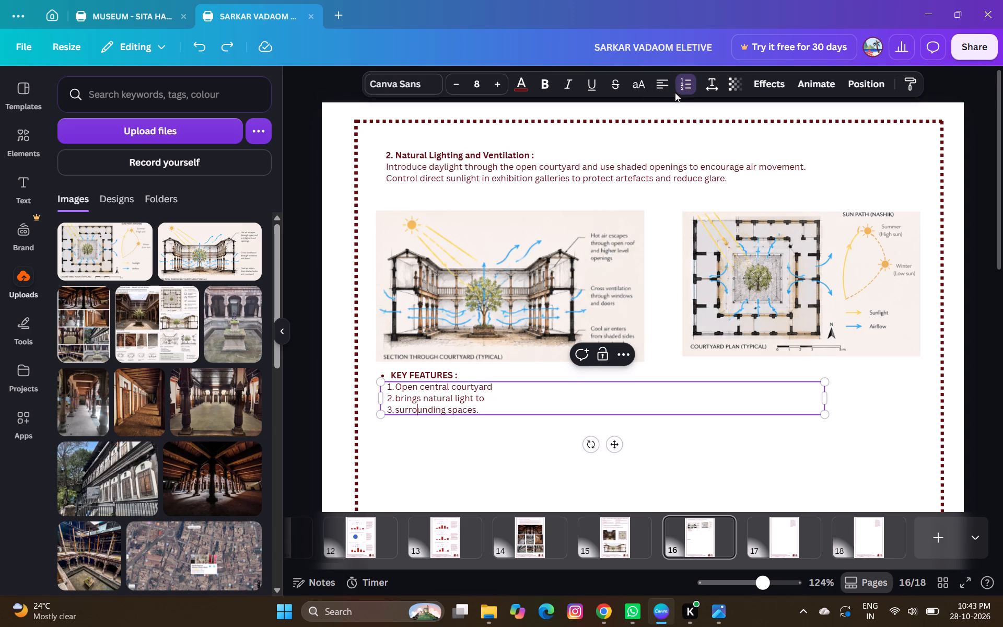
{"action": "left_click", "coordinate": [513, 391]}
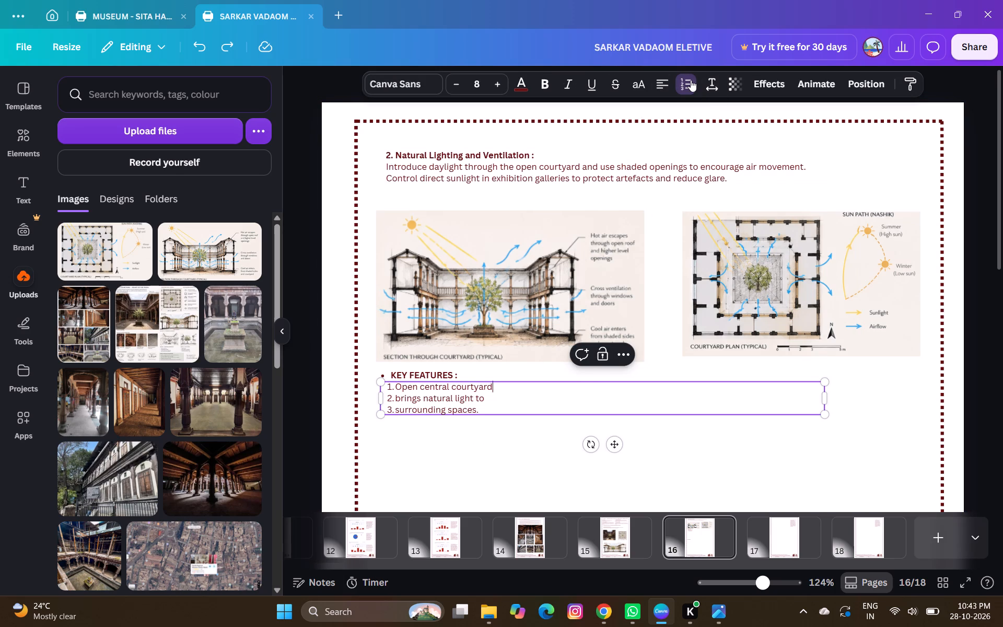
{"action": "left_click", "coordinate": [691, 80]}
{"action": "left_click", "coordinate": [691, 80]}
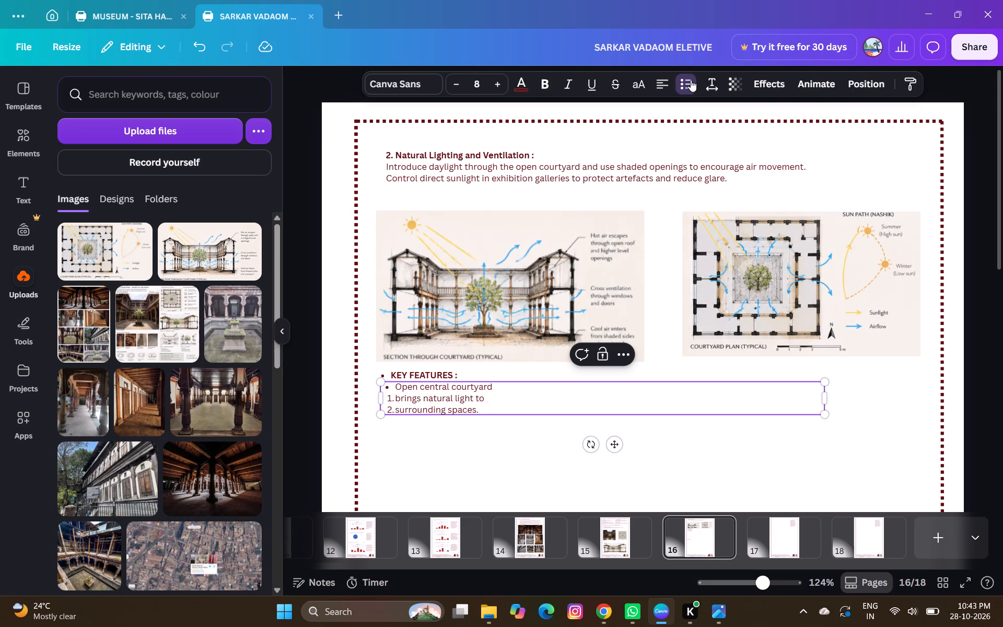
{"action": "left_click", "coordinate": [691, 80]}
{"action": "left_click", "coordinate": [691, 80]}
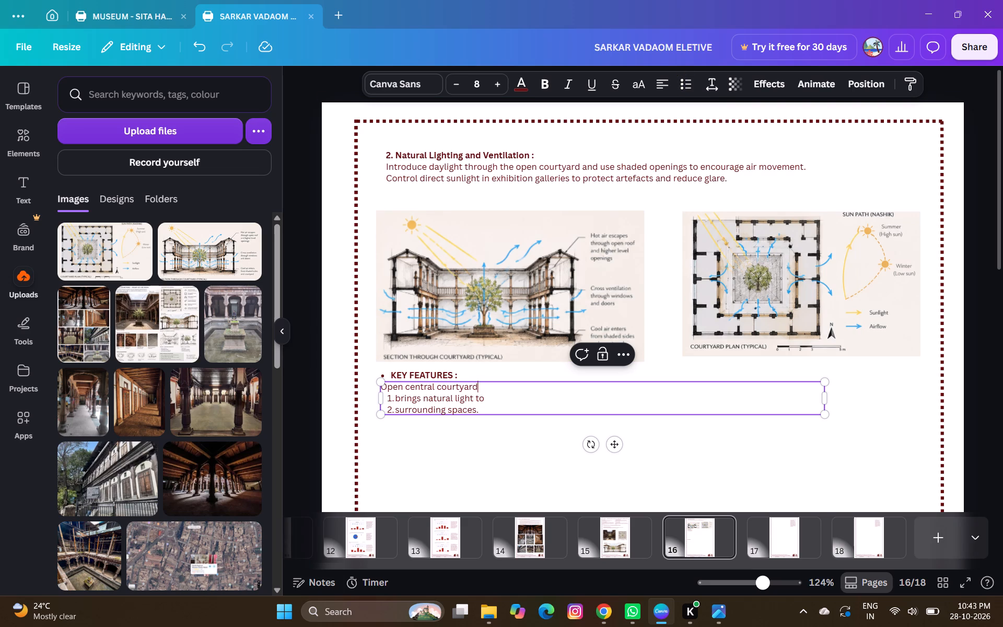
{"action": "left_click", "coordinate": [398, 397]}
{"action": "left_click_drag", "start_coordinate": [396, 396], "coordinate": [384, 396]}
{"action": "left_click", "coordinate": [392, 396]}
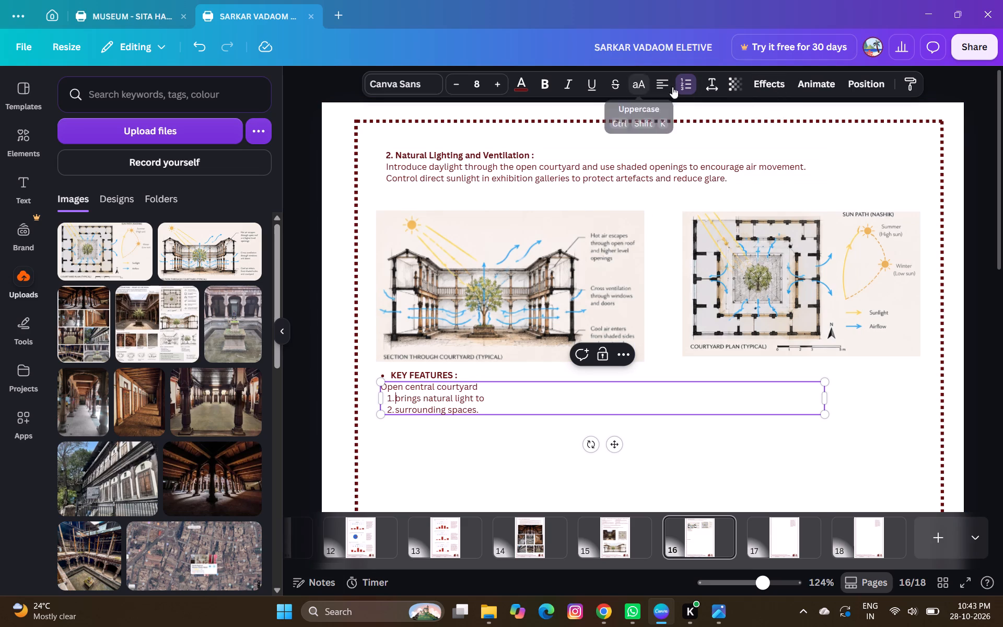
{"action": "left_click", "coordinate": [694, 83]}
{"action": "left_click", "coordinate": [389, 403]}
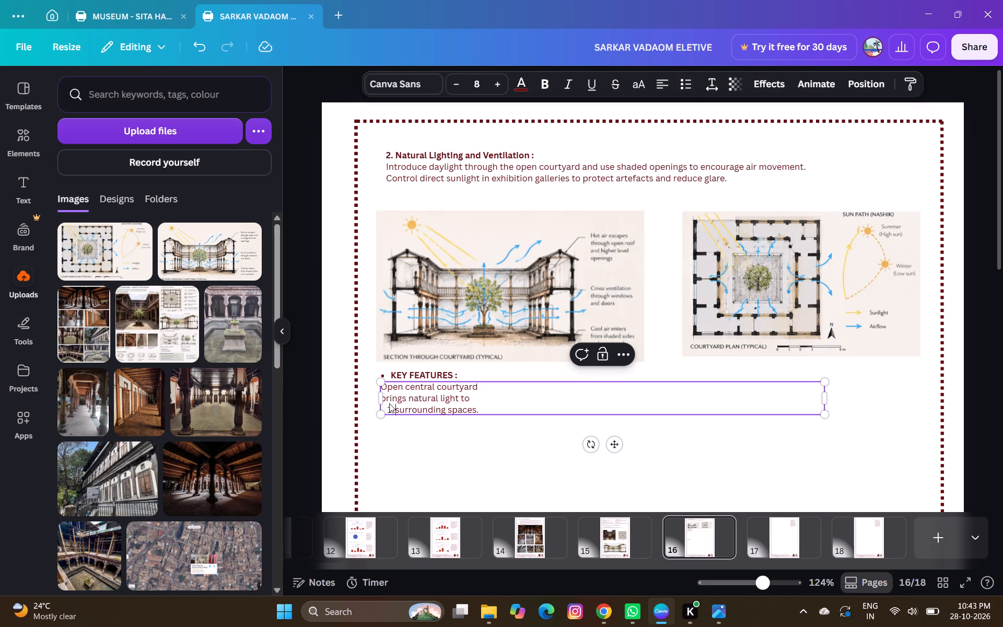
{"action": "left_click", "coordinate": [680, 87]}
{"action": "left_click", "coordinate": [487, 450]}
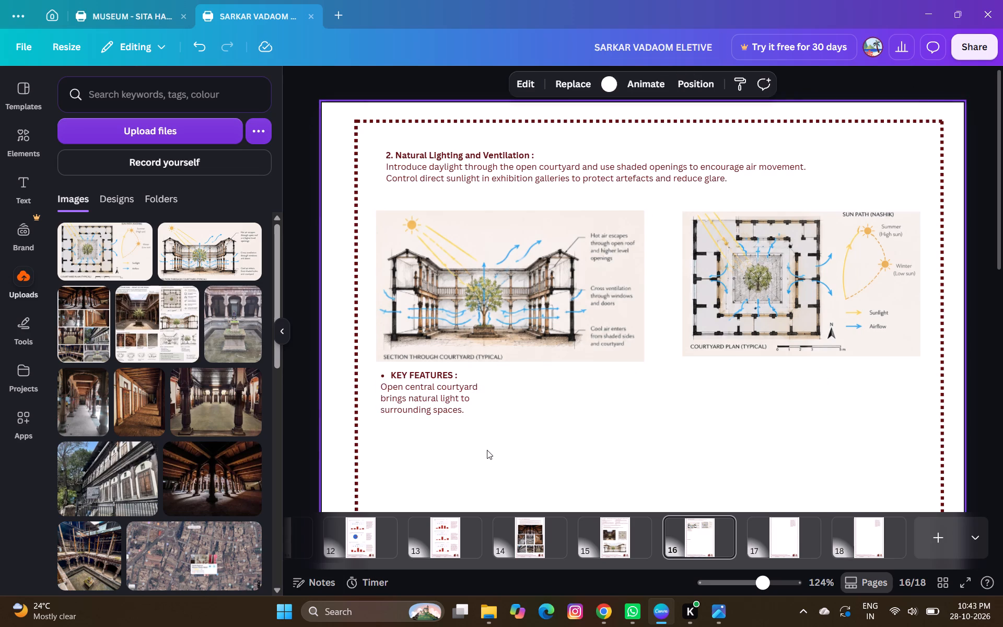
Narrow the courtyard text box until it is only slightly wider than its lines of text.
{"action": "left_click", "coordinate": [470, 382]}
{"action": "left_click_drag", "start_coordinate": [827, 399], "coordinate": [632, 406]}
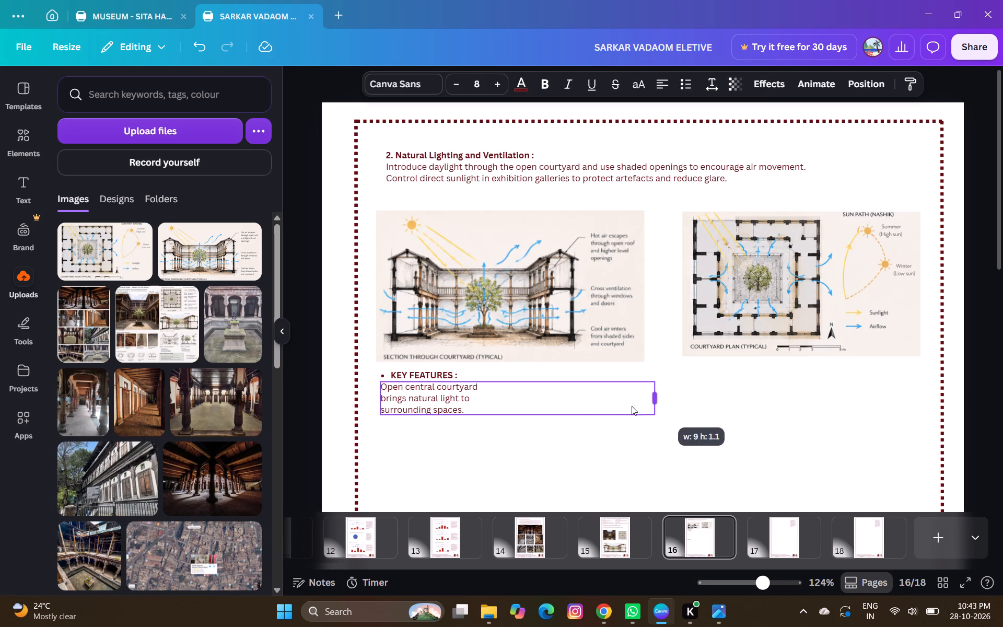
{"action": "left_click_drag", "start_coordinate": [632, 406], "coordinate": [488, 404]}
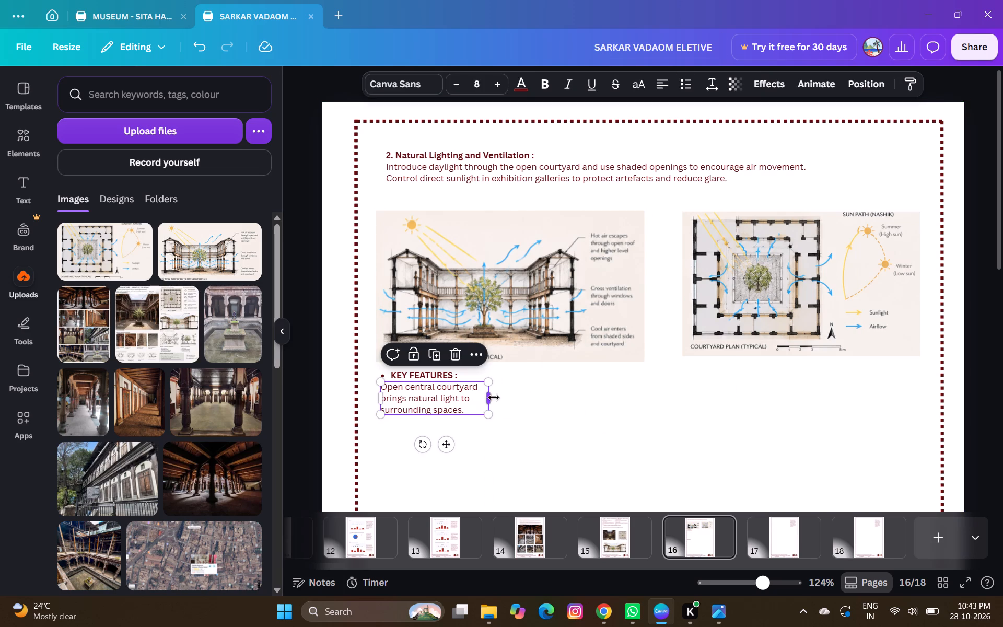
{"action": "left_click_drag", "start_coordinate": [488, 400], "coordinate": [533, 401]}
Join the line starting with "brings" onto the end of "Open central courtyard", separated by spaces.
{"action": "left_click", "coordinate": [383, 393]}
{"action": "left_click", "coordinate": [395, 402]}
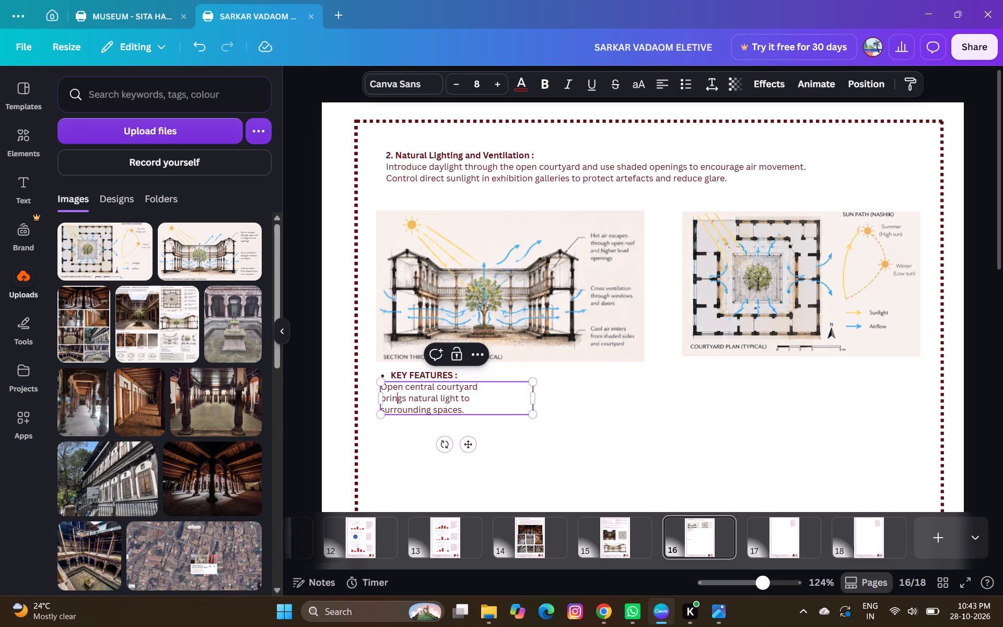
{"action": "key", "text": "Left"}
{"action": "key", "text": "Left"}
{"action": "key", "text": "Left"}
{"action": "key", "text": "Left"}
{"action": "key", "text": "BackSpace"}
{"action": "key", "text": "space"}
{"action": "key", "text": "space"}
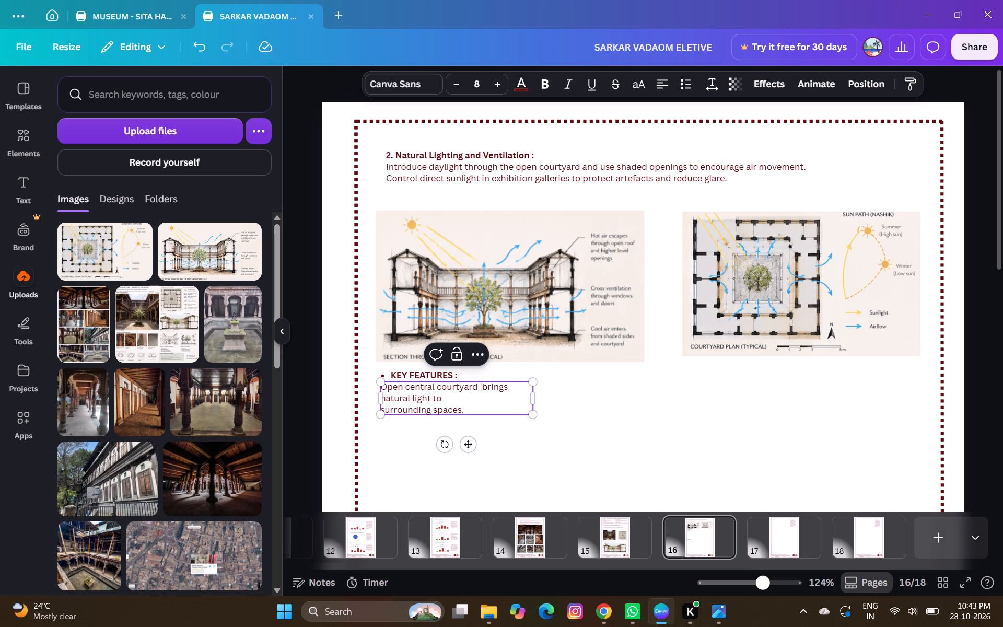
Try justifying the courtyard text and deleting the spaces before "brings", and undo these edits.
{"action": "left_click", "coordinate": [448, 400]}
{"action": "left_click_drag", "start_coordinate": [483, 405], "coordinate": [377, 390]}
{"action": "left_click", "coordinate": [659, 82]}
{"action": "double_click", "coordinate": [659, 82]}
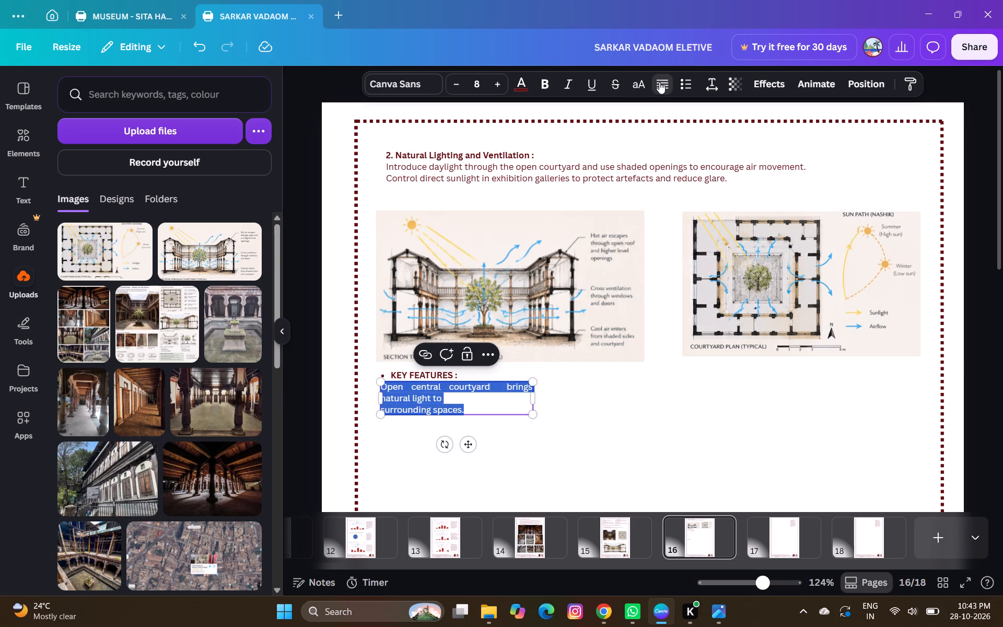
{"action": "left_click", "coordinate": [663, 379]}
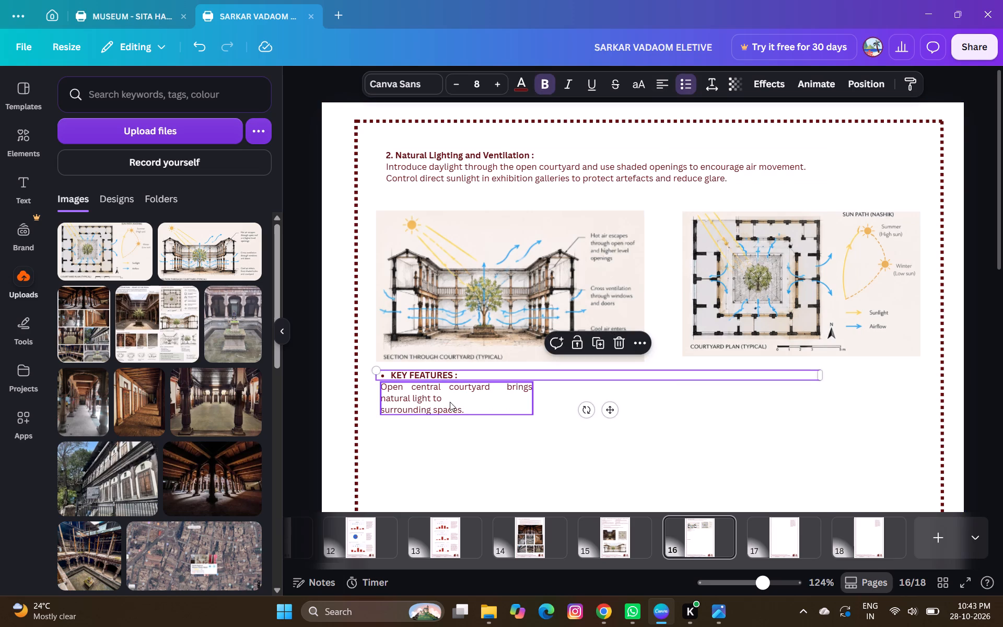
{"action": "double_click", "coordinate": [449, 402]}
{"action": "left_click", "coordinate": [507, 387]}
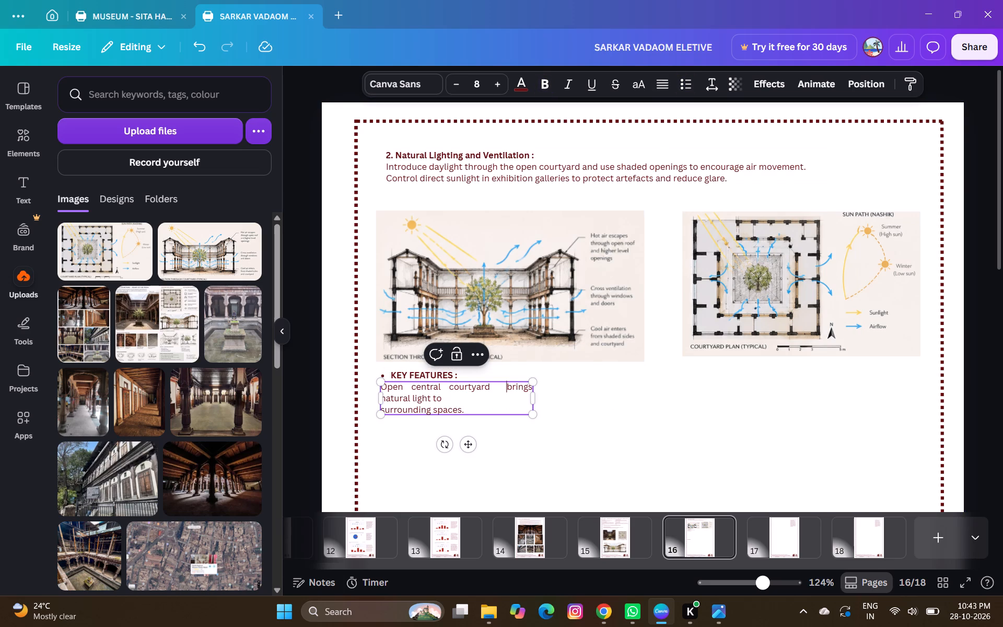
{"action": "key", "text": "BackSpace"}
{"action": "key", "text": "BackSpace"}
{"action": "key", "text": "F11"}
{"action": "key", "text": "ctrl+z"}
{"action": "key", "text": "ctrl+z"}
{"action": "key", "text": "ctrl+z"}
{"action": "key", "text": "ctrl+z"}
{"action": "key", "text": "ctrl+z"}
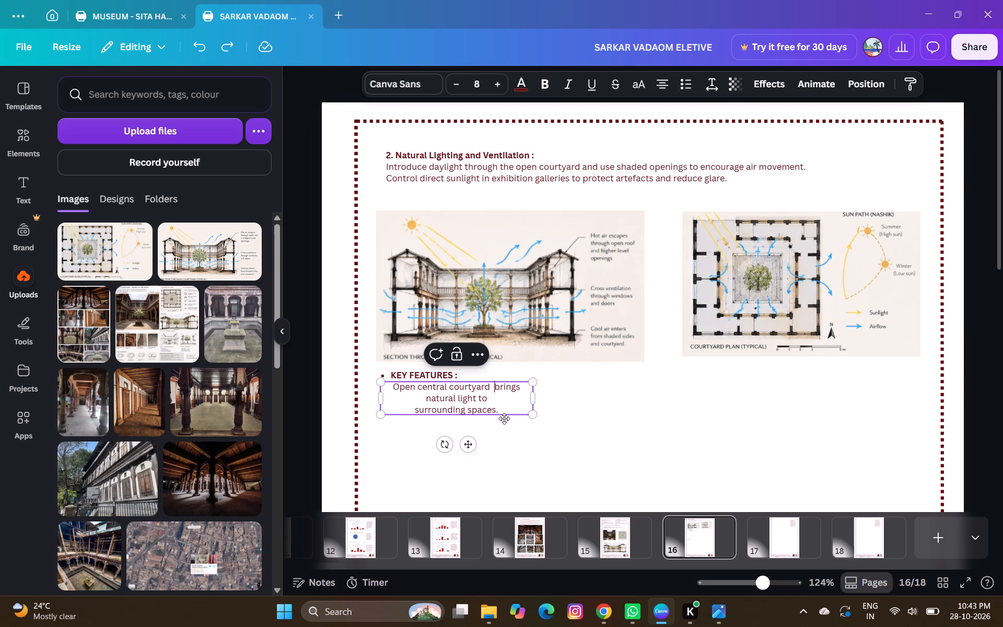
Left-align the paragraph "Open central courtyard brings natural light to".
{"action": "left_click", "coordinate": [422, 402]}
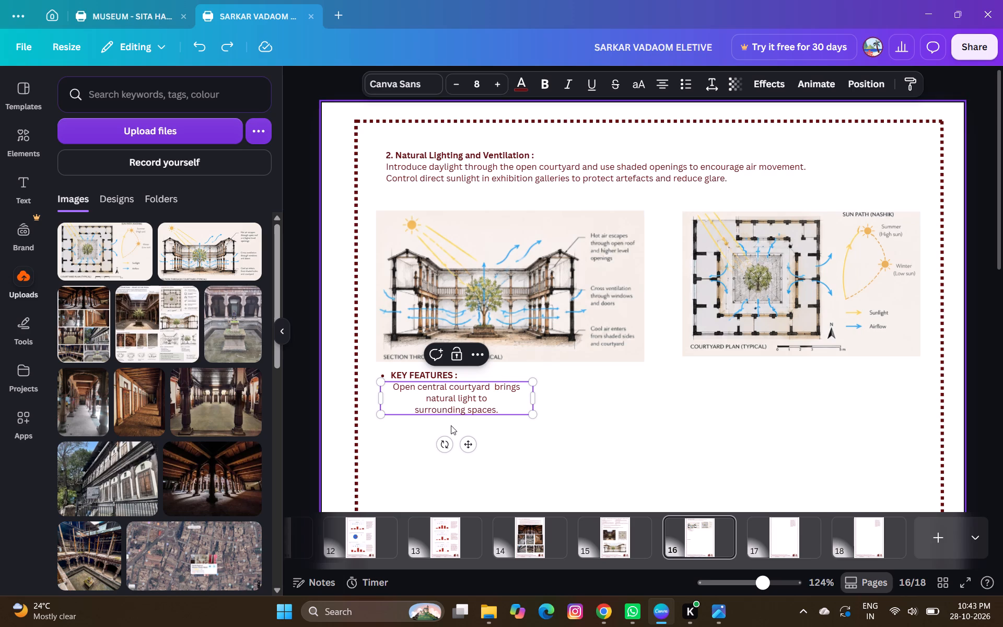
{"action": "key", "text": "BackSpace"}
{"action": "key", "text": "space"}
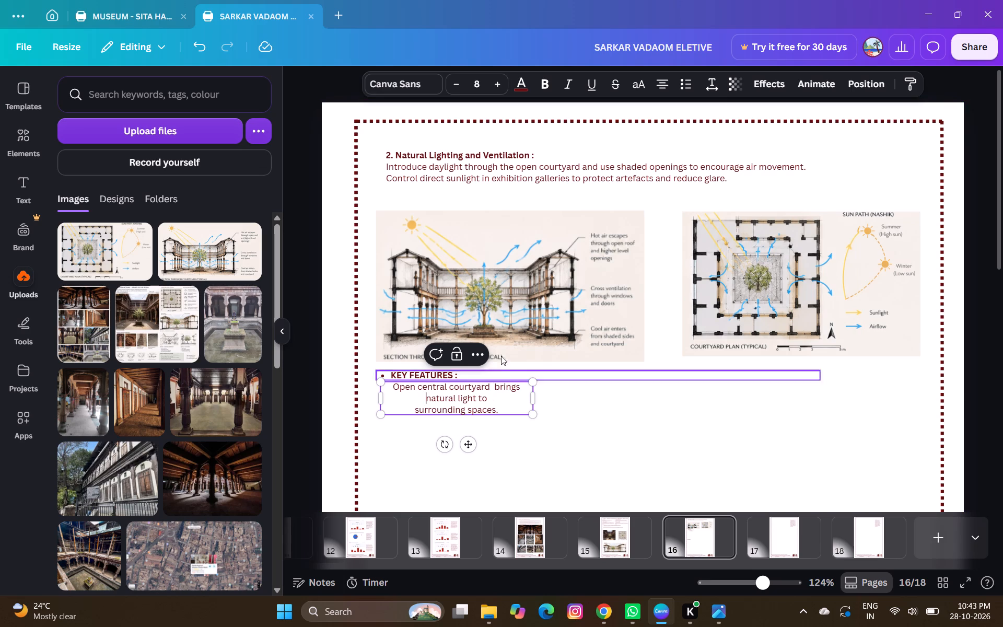
{"action": "left_click", "coordinate": [664, 88]}
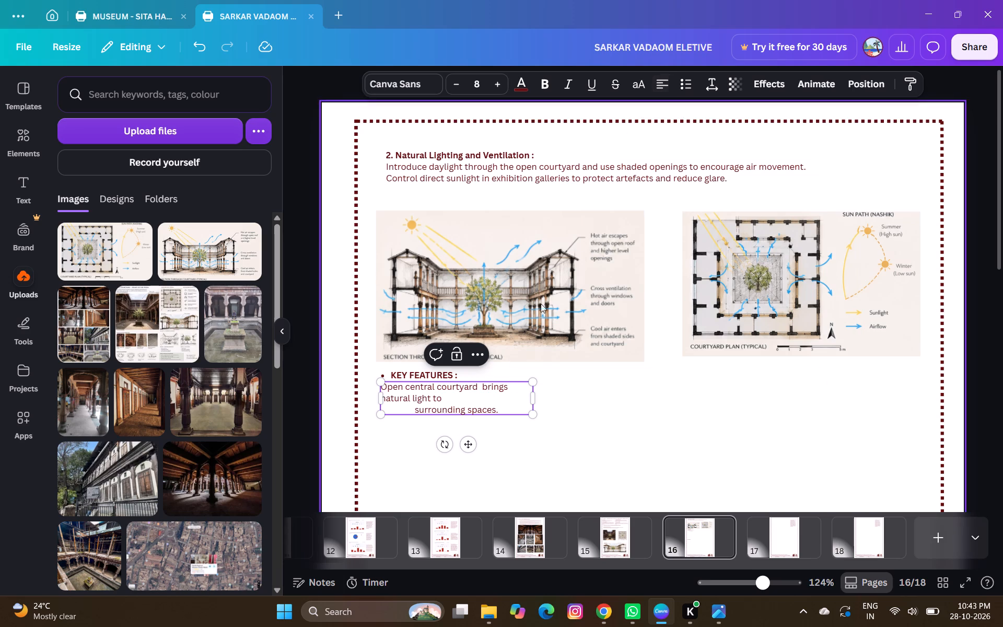
Join "surrounding spaces." onto the preceding line so it reads "natural light to surrounding spaces.".
{"action": "left_click", "coordinate": [412, 412]}
{"action": "key", "text": "BackSpace"}
{"action": "key", "text": "BackSpace"}
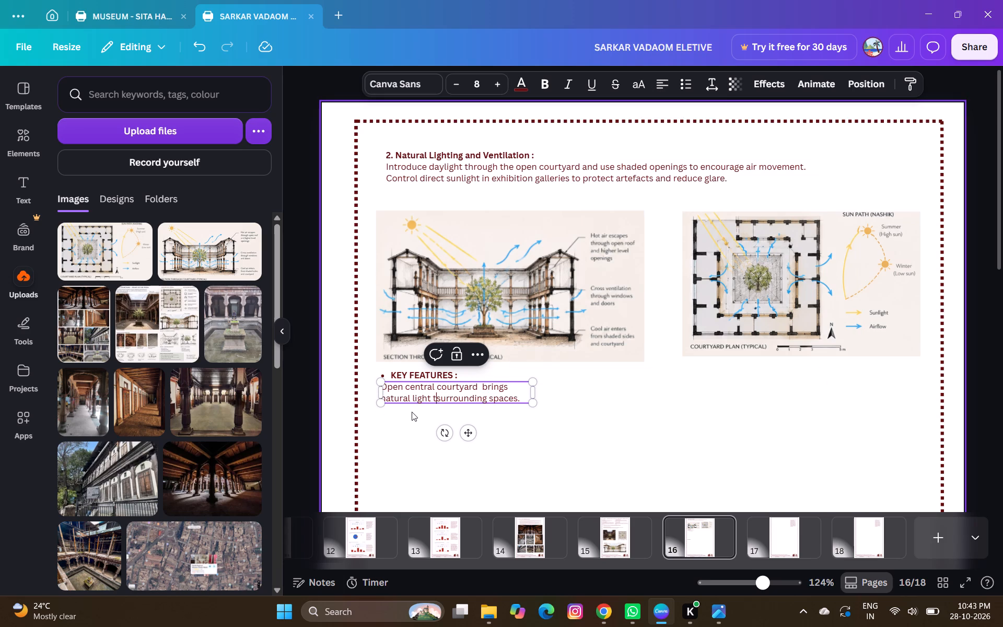
{"action": "type", "text": "O"}
{"action": "key", "text": "space"}
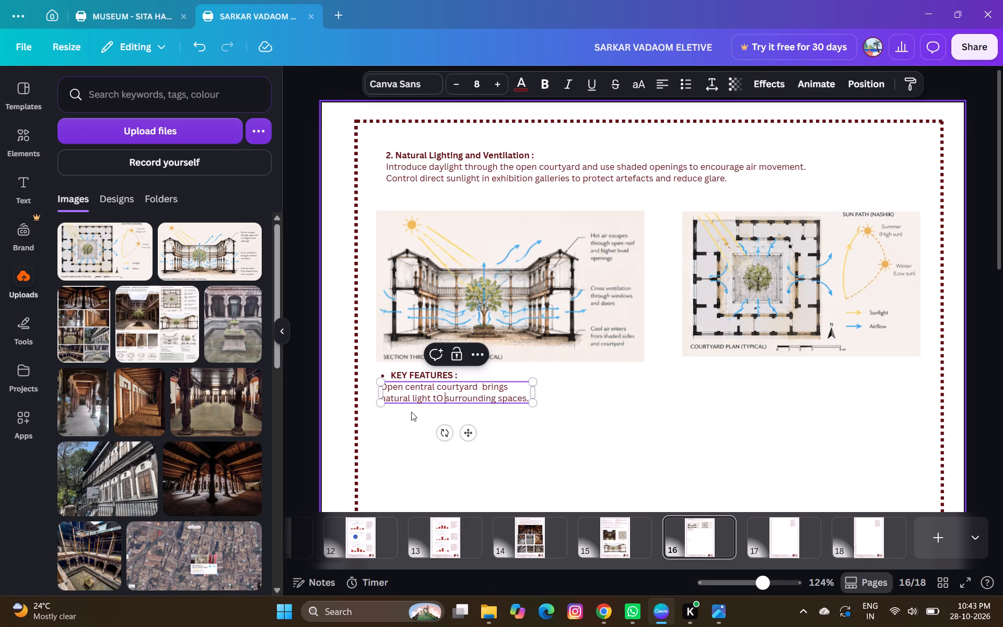
{"action": "key", "text": "BackSpace"}
{"action": "key", "text": "BackSpace"}
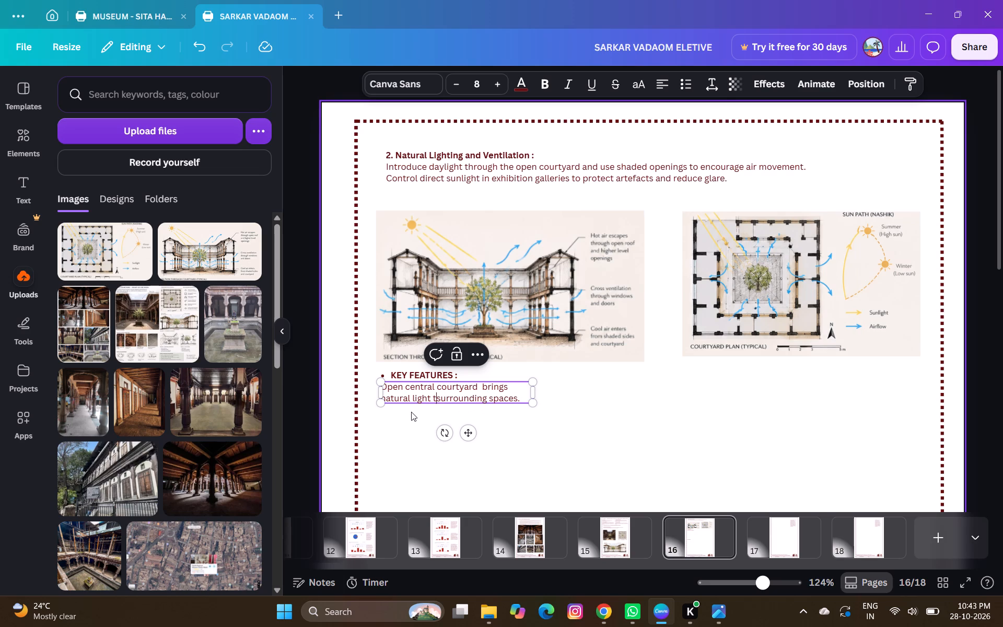
{"action": "type", "text": "o"}
{"action": "key", "text": "space"}
{"action": "left_click", "coordinate": [531, 472]}
Move the courtyard sentence slightly down and indent it a little beneath the "KEY FEATURES :" heading.
{"action": "double_click", "coordinate": [506, 393]}
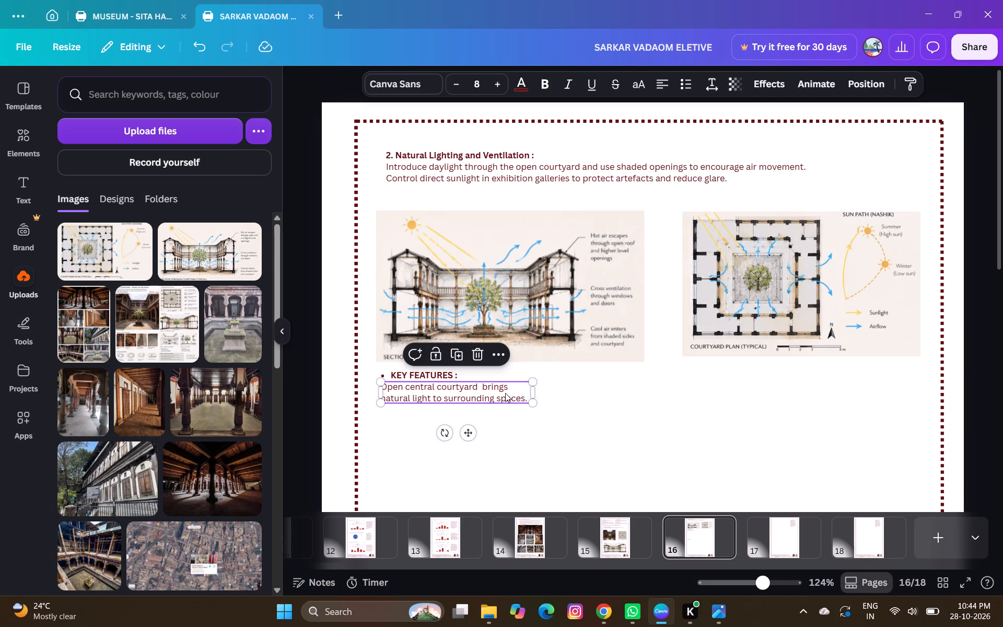
{"action": "left_click", "coordinate": [517, 427]}
{"action": "left_click", "coordinate": [487, 385]}
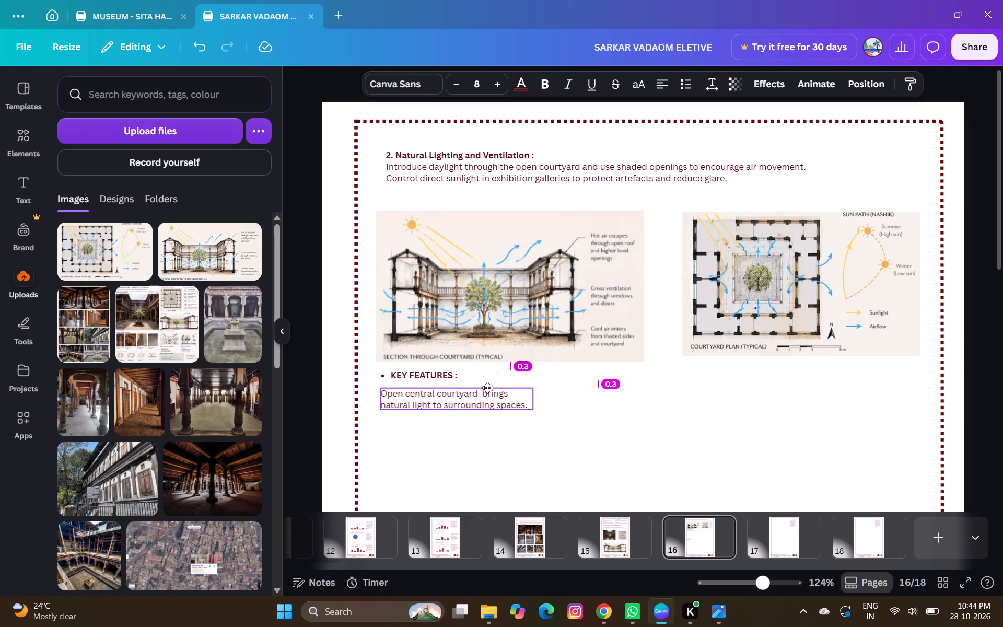
{"action": "left_click_drag", "start_coordinate": [477, 392], "coordinate": [479, 398]}
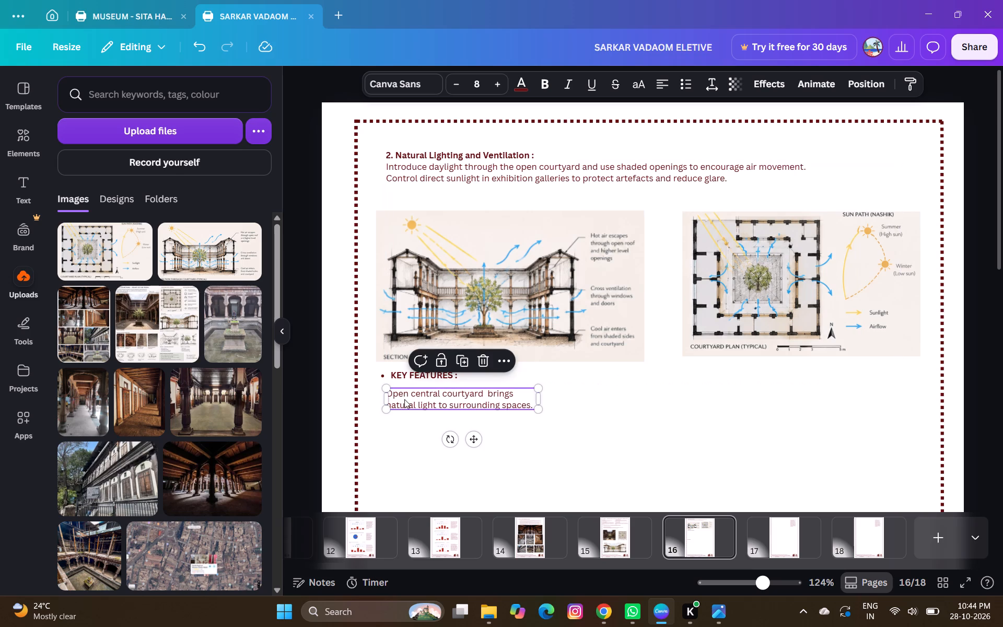
Format the courtyard sentence as item 1 of a numbered list.
{"action": "left_click", "coordinate": [393, 399]}
{"action": "left_click", "coordinate": [389, 394]}
{"action": "left_click", "coordinate": [395, 394]}
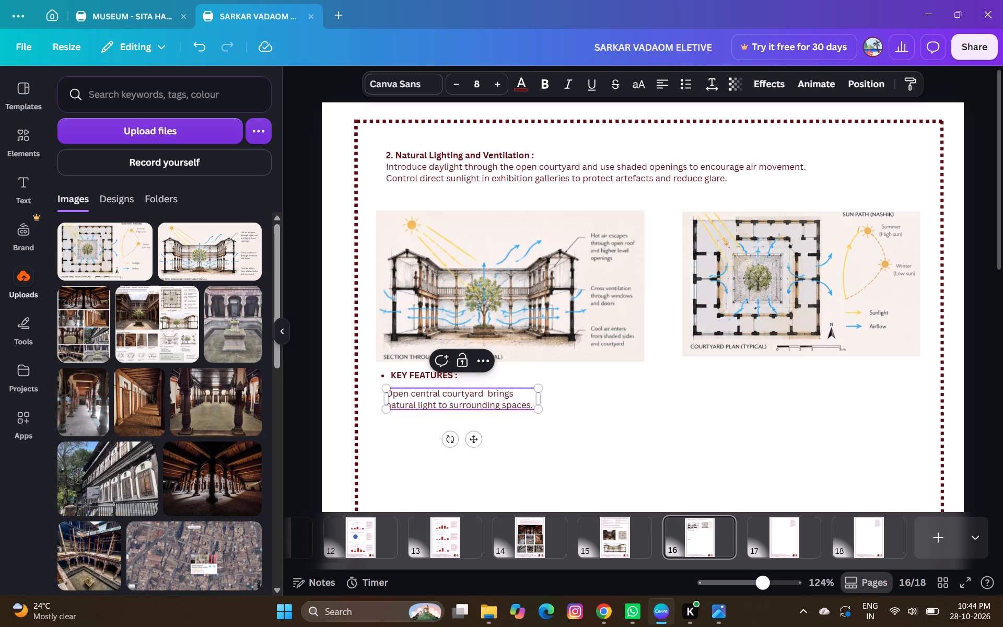
{"action": "key", "text": "Left"}
{"action": "double_click", "coordinate": [680, 85]}
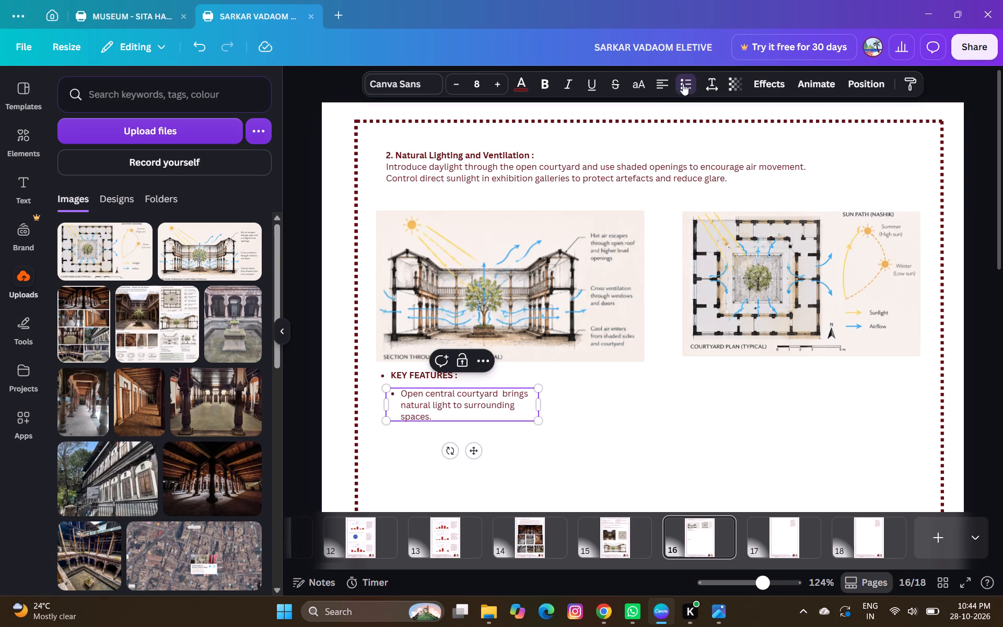
{"action": "left_click", "coordinate": [633, 412]}
Widen the numbered courtyard sentence's text box slightly.
{"action": "left_click", "coordinate": [516, 416]}
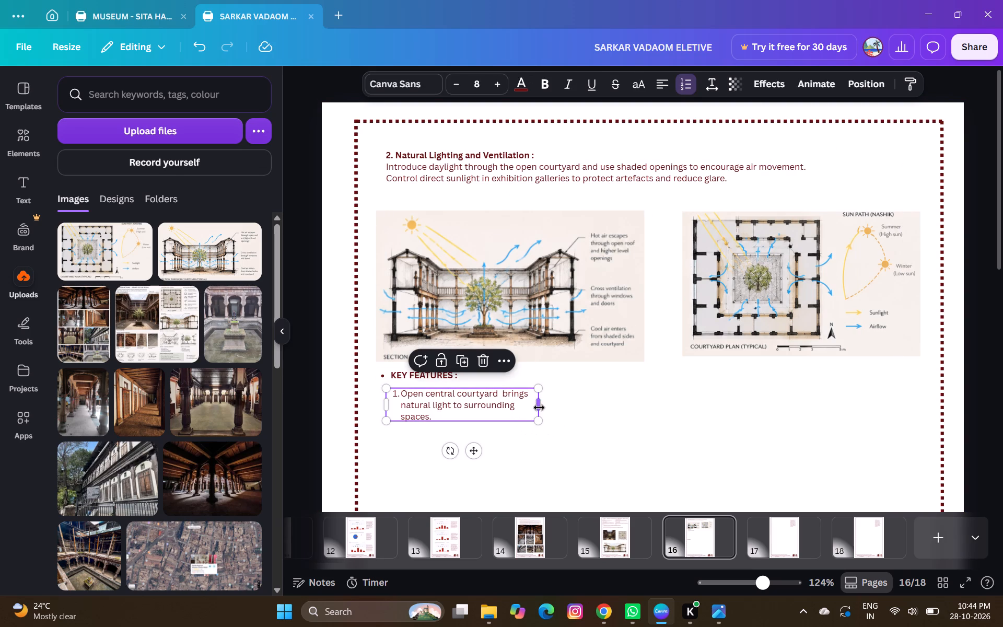
{"action": "left_click_drag", "start_coordinate": [539, 408], "coordinate": [546, 408]}
{"action": "left_click", "coordinate": [632, 422]}
Duplicate the numbered courtyard sentence, place the copy beside the original at the same height, and save the design.
{"action": "left_click", "coordinate": [498, 394]}
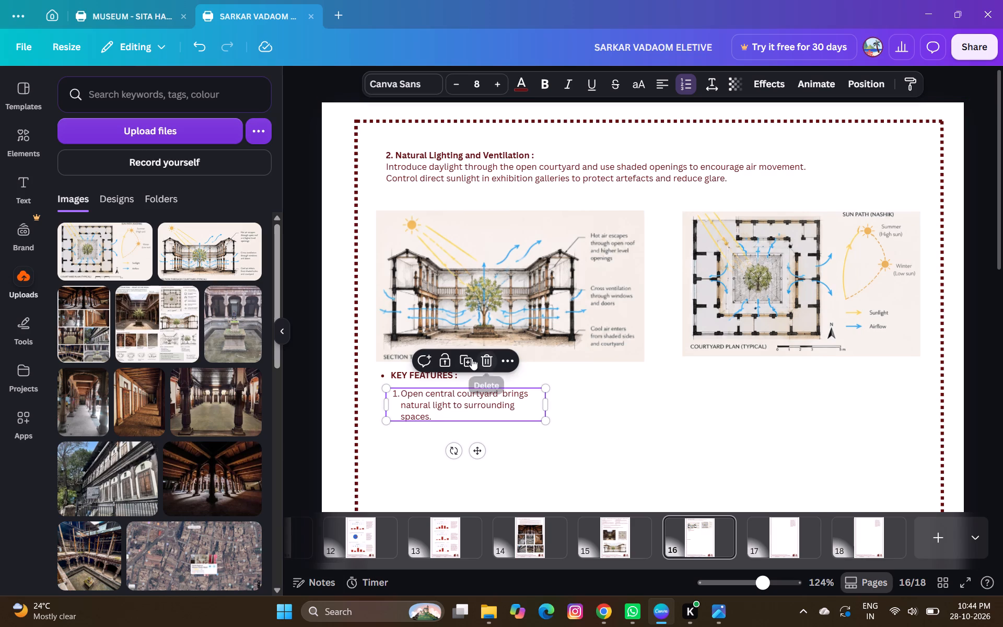
{"action": "left_click", "coordinate": [465, 358]}
{"action": "left_click_drag", "start_coordinate": [467, 425], "coordinate": [628, 407]}
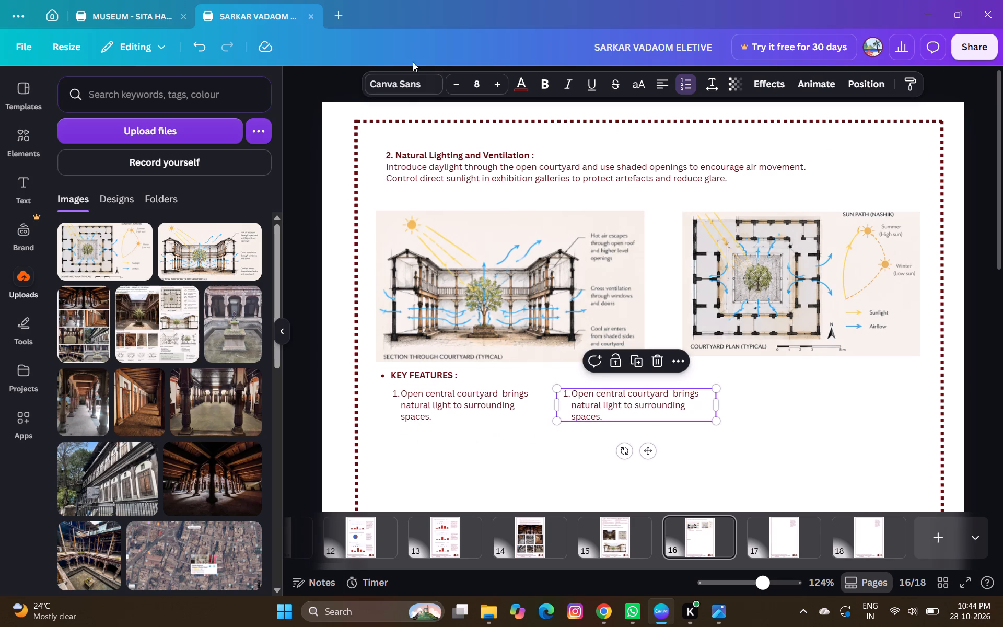
{"action": "key", "text": "ctrl+s"}
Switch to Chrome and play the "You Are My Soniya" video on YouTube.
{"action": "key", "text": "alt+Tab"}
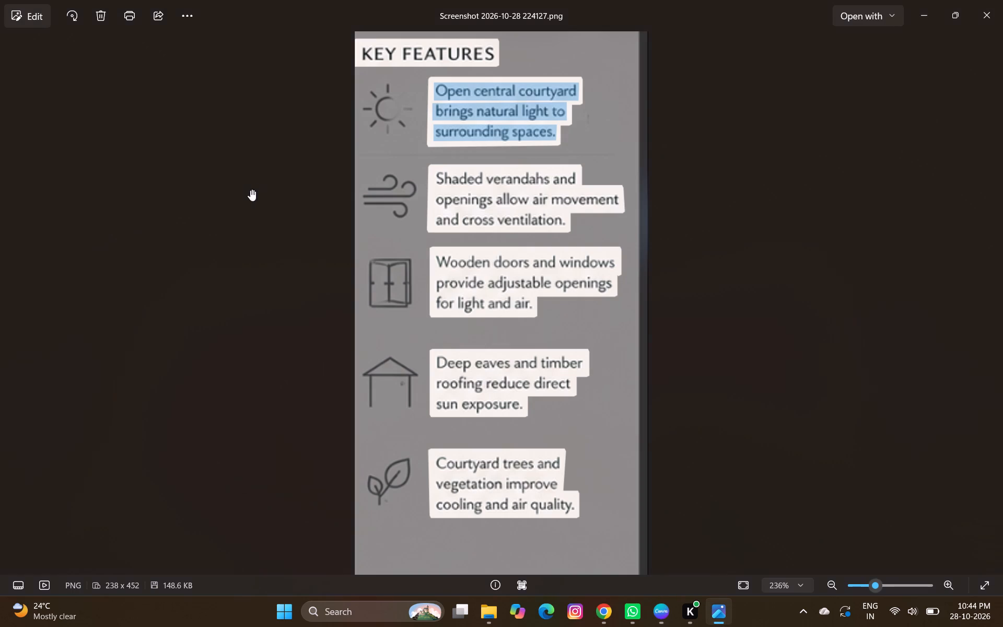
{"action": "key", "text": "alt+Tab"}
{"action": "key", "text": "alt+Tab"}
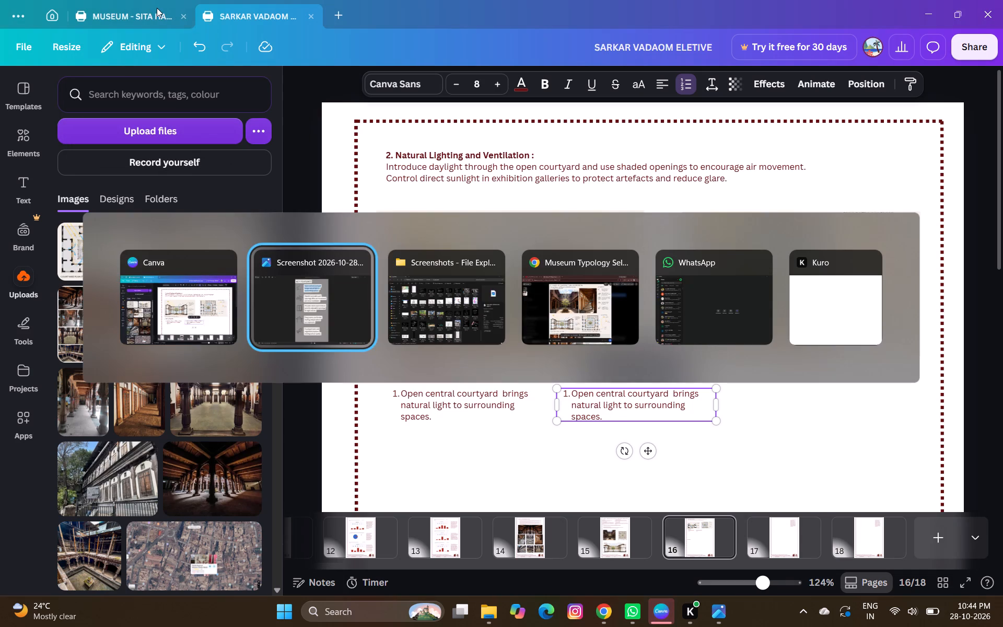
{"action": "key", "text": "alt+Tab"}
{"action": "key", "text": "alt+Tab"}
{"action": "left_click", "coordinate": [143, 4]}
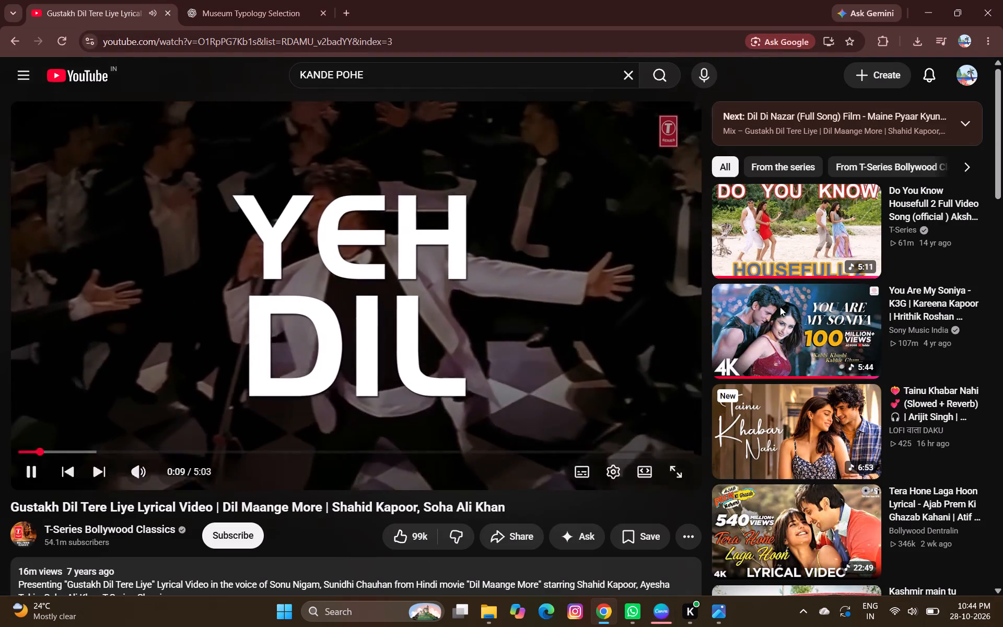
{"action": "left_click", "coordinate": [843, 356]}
Switch to the Key Features screenshot in Photos and copy "Shaded verandahs and openings allow air movement and cross ventilation.".
{"action": "key", "text": "alt+Tab"}
{"action": "key", "text": "alt+Tab"}
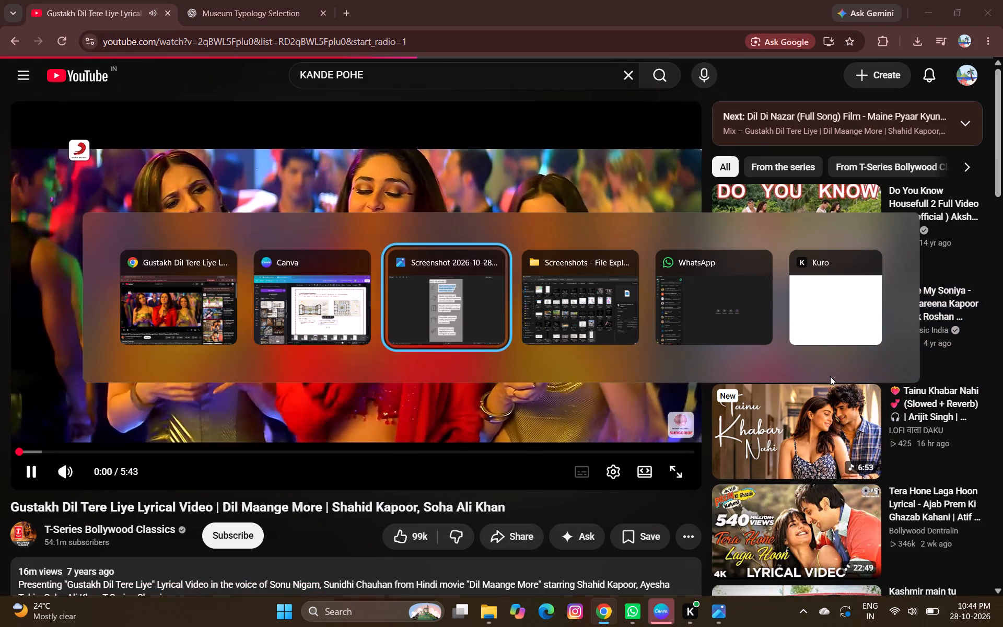
{"action": "key", "text": "alt+Tab"}
{"action": "key", "text": "alt+Tab"}
{"action": "key", "text": "alt+Tab"}
{"action": "key", "text": "alt+Tab"}
{"action": "key", "text": "alt+Tab"}
{"action": "key", "text": "alt+Tab"}
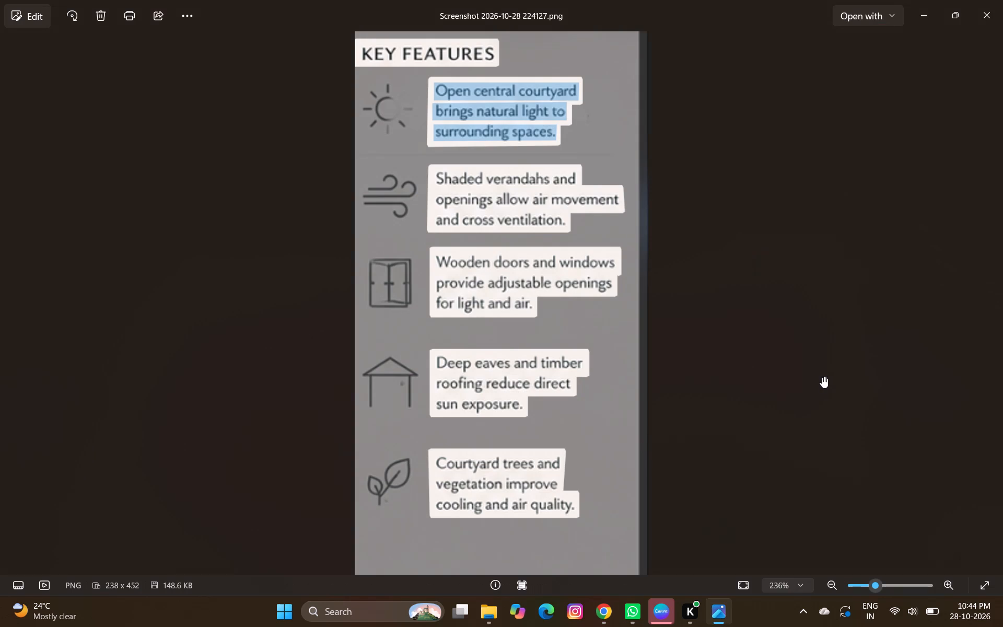
{"action": "left_click_drag", "start_coordinate": [435, 173], "coordinate": [520, 216]}
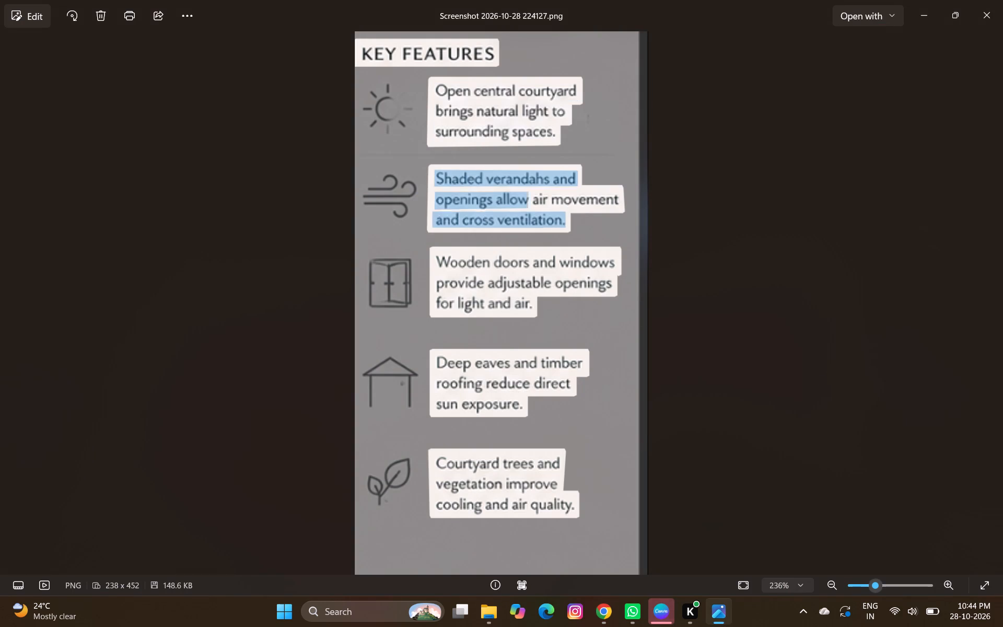
{"action": "left_click_drag", "start_coordinate": [520, 216], "coordinate": [564, 225]}
{"action": "key", "text": "ctrl+c"}
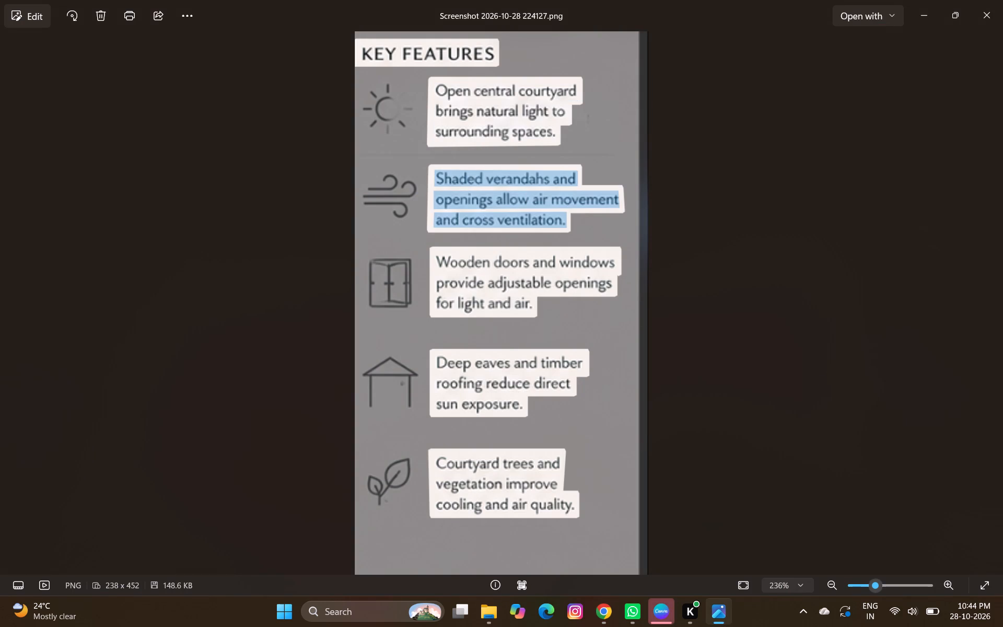
Return to Canva and replace the duplicated courtyard sentence with the copied verandah sentence.
{"action": "key", "text": "alt+Tab"}
{"action": "key", "text": "alt+Tab"}
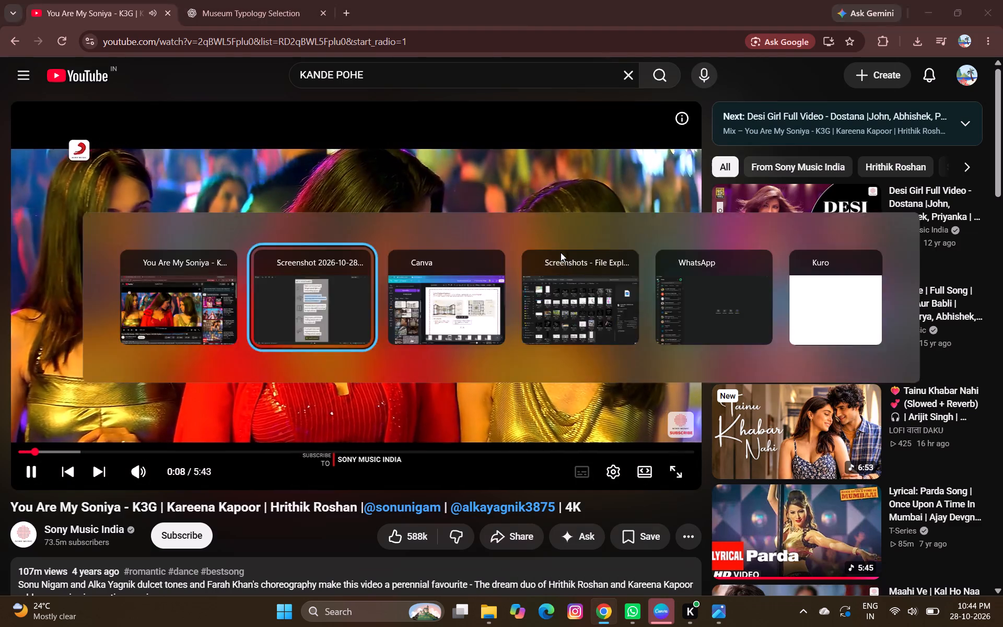
{"action": "key", "text": "alt+Tab"}
{"action": "key", "text": "alt+Tab"}
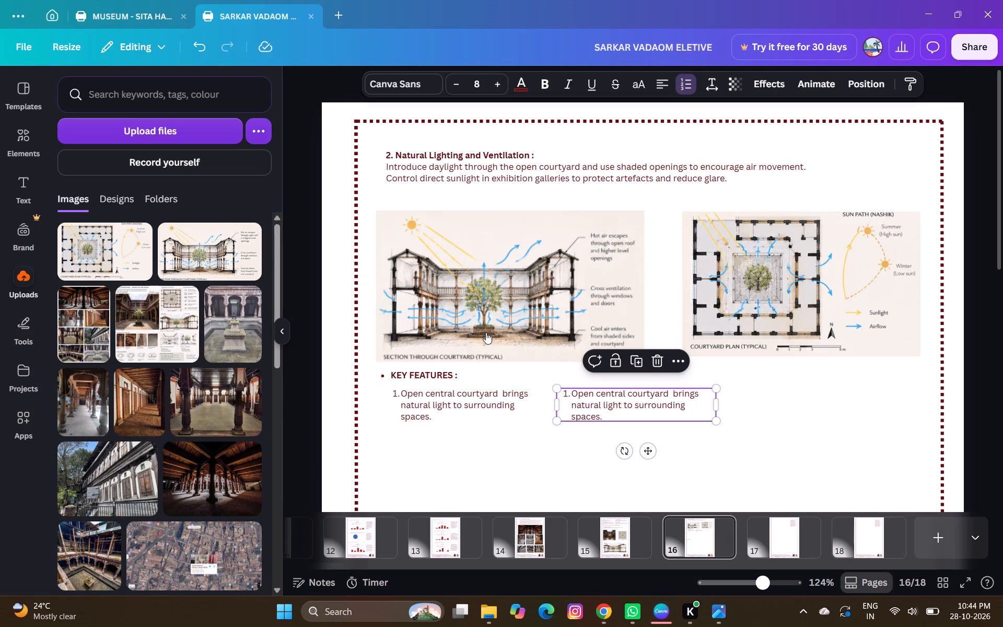
{"action": "double_click", "coordinate": [648, 409]}
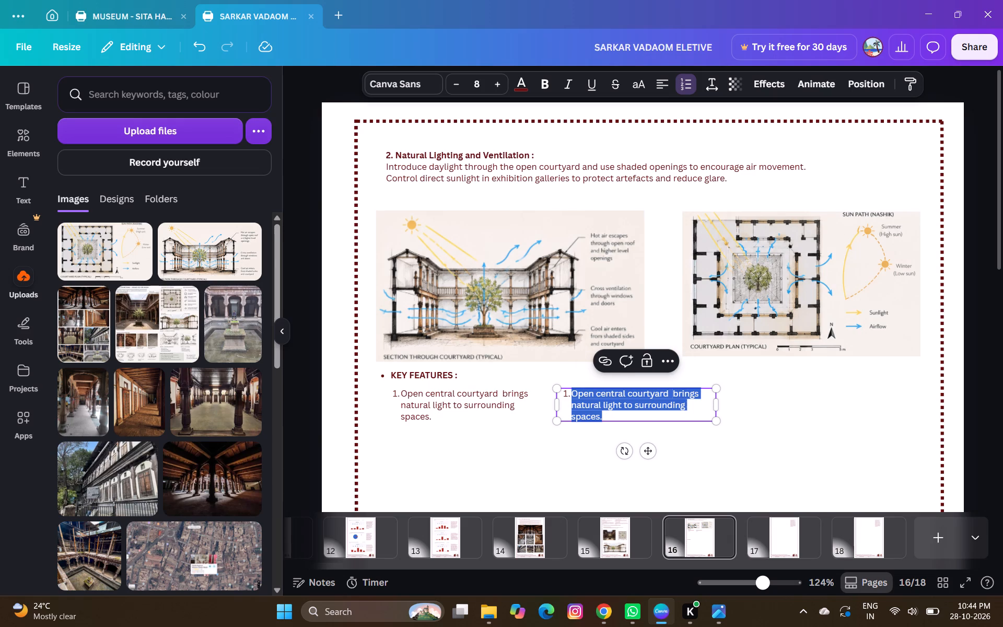
{"action": "key", "text": "ctrl+v"}
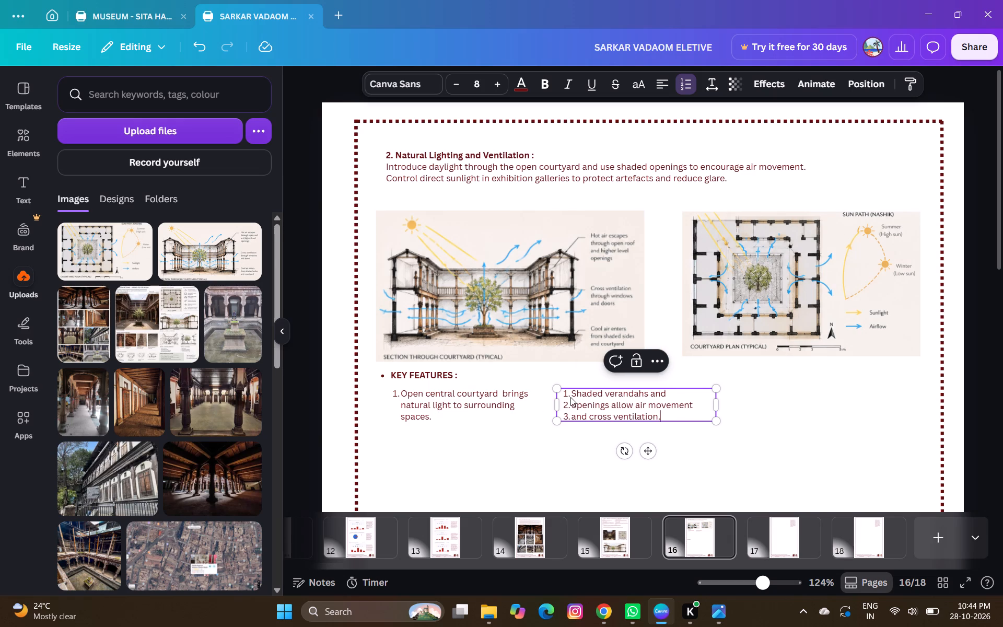
Join "openings allow air movement" onto the preceding list item so it continues "Shaded verandahs and".
{"action": "left_click", "coordinate": [569, 394]}
{"action": "left_click_drag", "start_coordinate": [568, 394], "coordinate": [565, 410]}
{"action": "left_click", "coordinate": [572, 405]}
{"action": "left_click", "coordinate": [570, 405]}
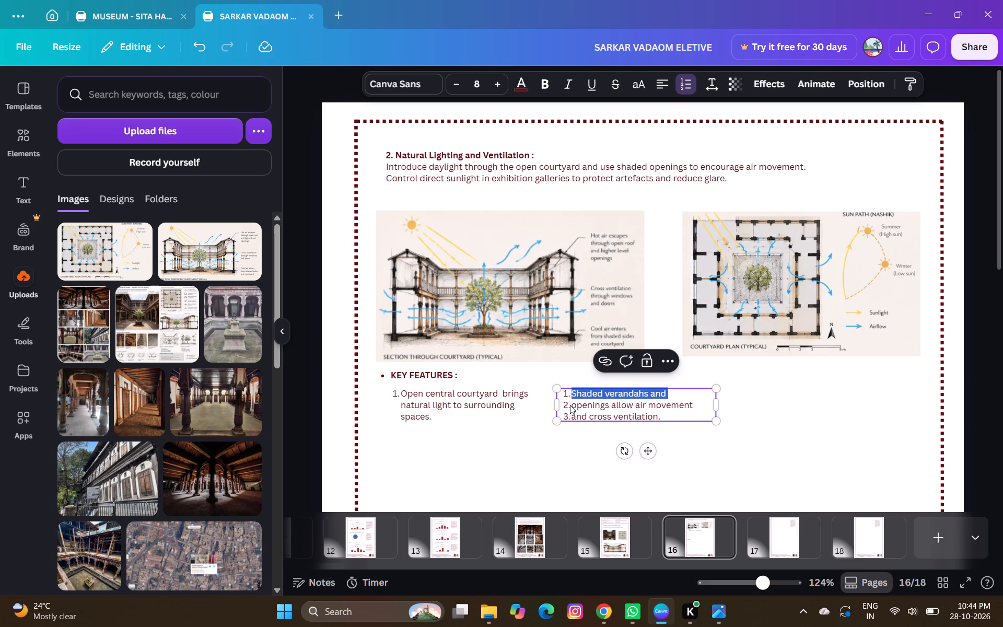
{"action": "key", "text": "BackSpace"}
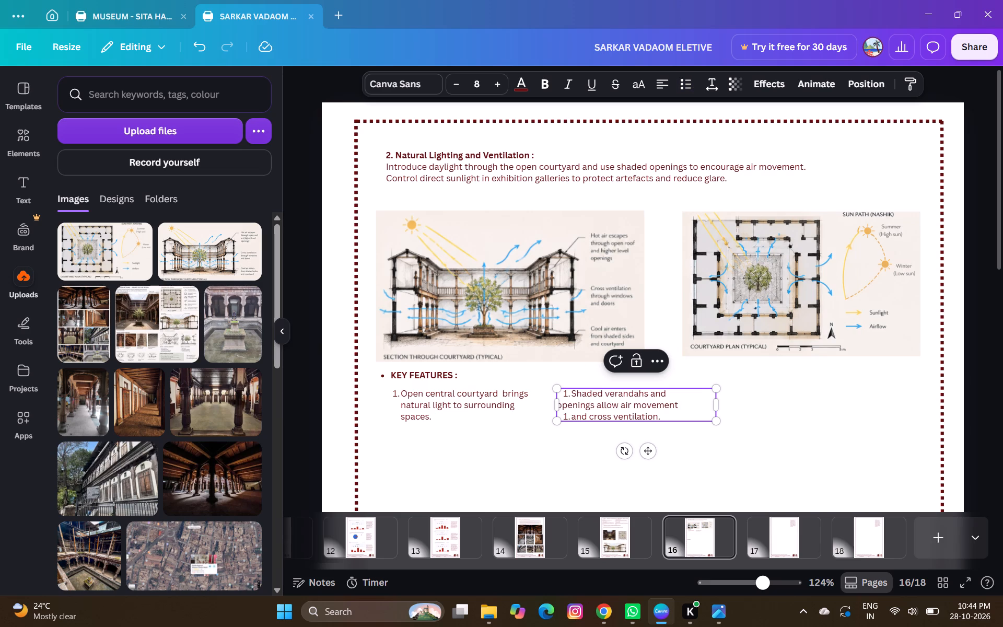
{"action": "key", "text": "BackSpace"}
{"action": "key", "text": "space"}
{"action": "left_click", "coordinate": [576, 407]}
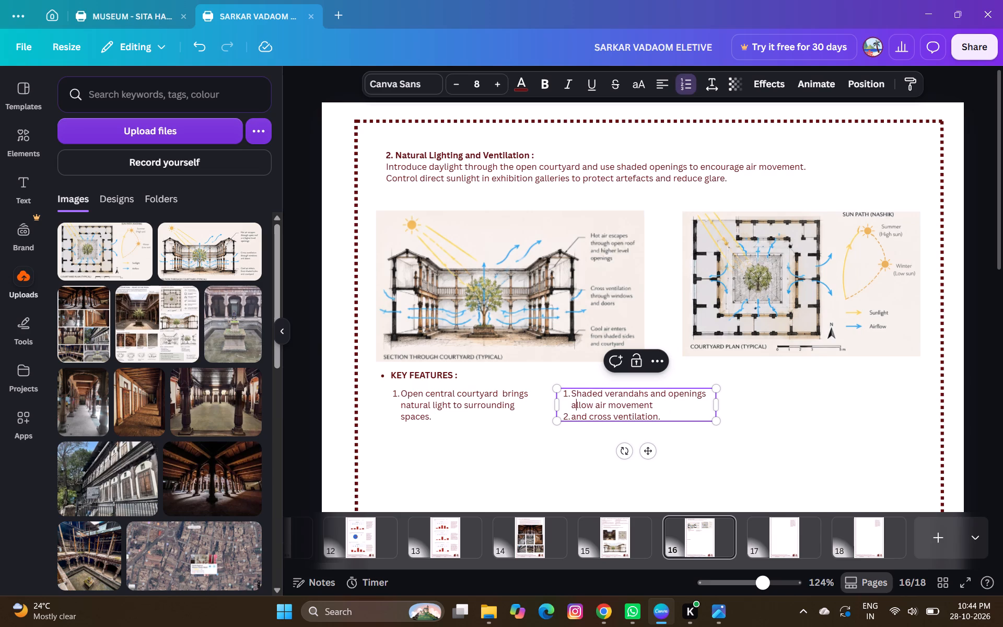
{"action": "left_click", "coordinate": [569, 405]}
{"action": "key", "text": "BackSpace"}
{"action": "key", "text": "BackSpace"}
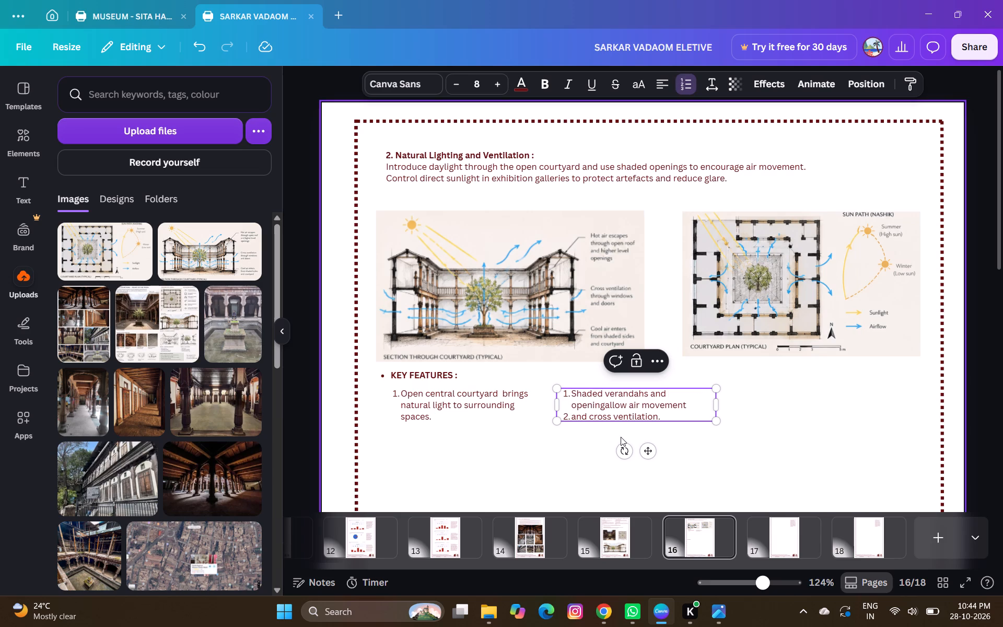
{"action": "key", "text": "ctrl+z"}
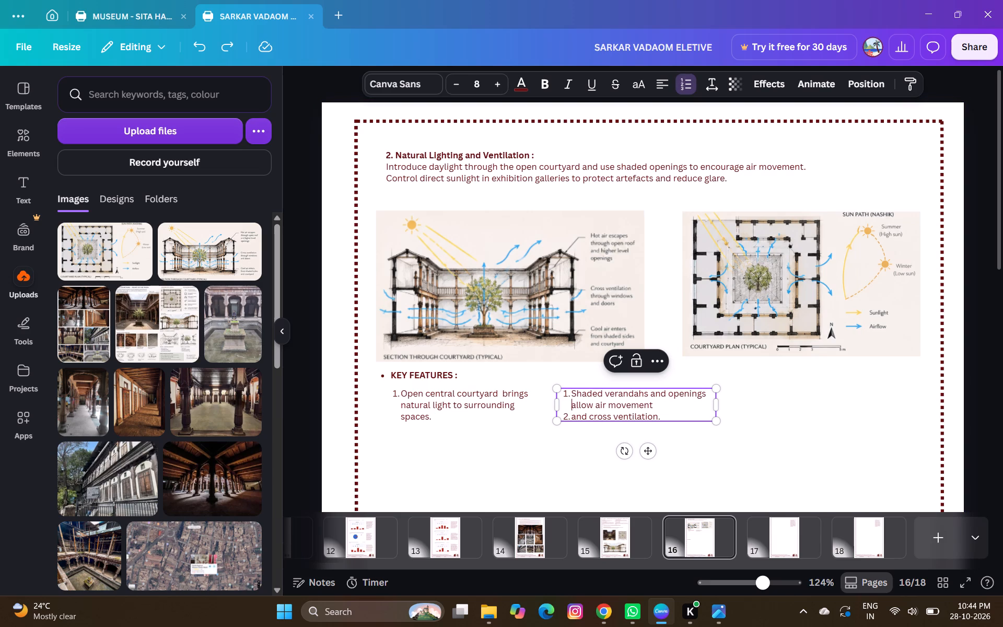
{"action": "key", "text": "BackSpace"}
{"action": "key", "text": "space"}
{"action": "left_click", "coordinate": [566, 404]}
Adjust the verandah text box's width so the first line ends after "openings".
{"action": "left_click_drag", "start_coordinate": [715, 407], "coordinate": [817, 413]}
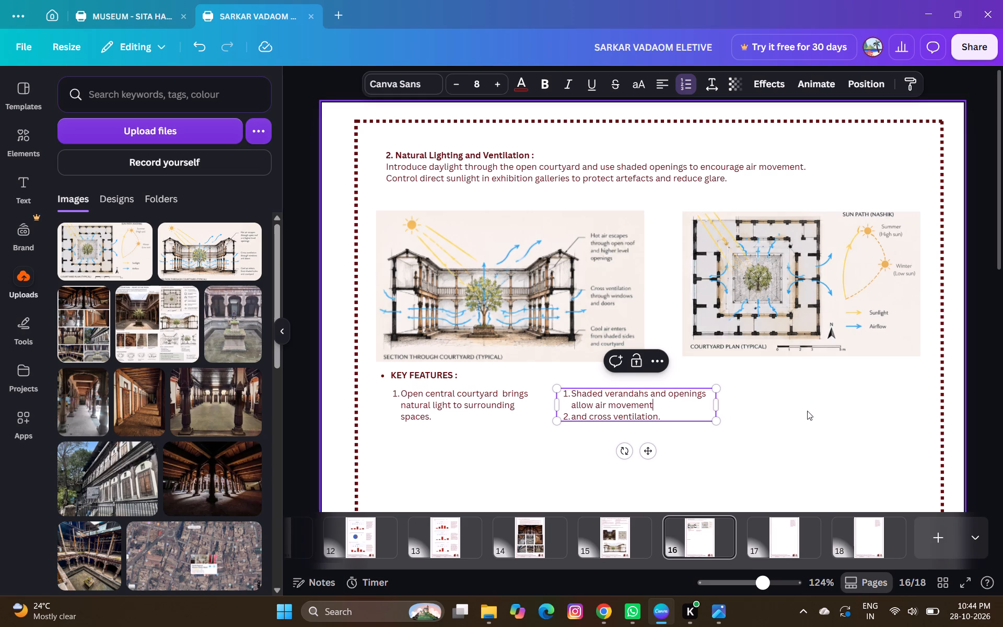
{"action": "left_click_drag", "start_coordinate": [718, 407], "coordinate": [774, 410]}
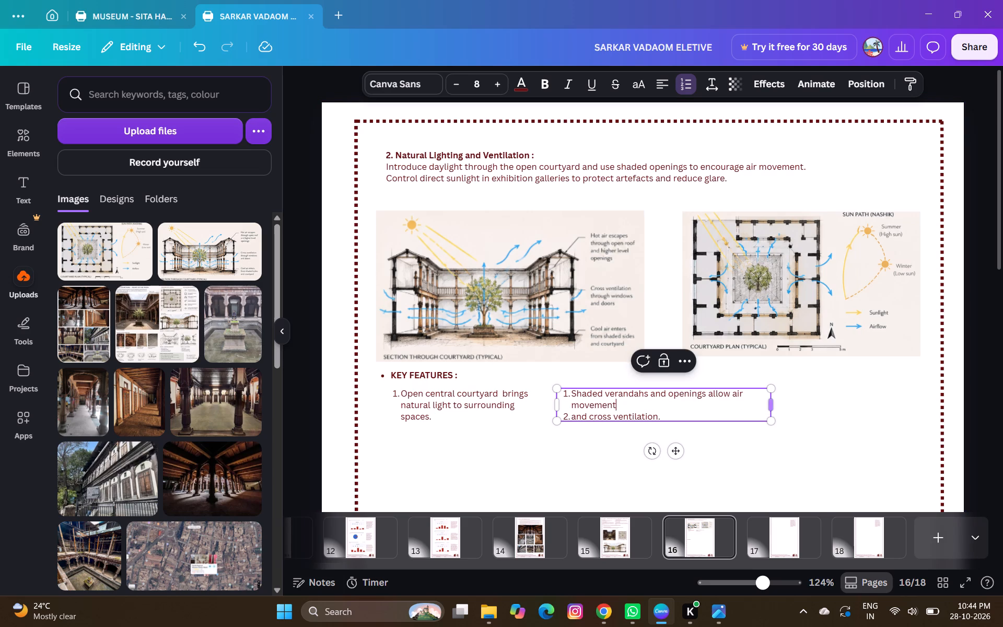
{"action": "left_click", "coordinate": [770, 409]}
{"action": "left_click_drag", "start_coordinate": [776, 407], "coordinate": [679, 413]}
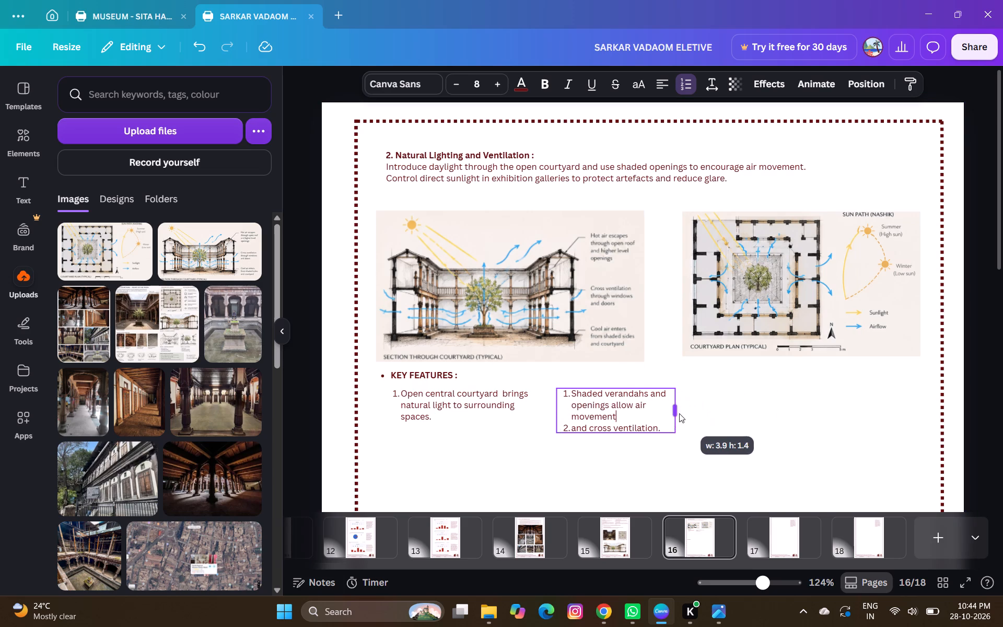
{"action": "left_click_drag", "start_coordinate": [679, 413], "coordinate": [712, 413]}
Join "and cross ventilation." onto the preceding text so the verandah sentence forms a single list item.
{"action": "left_click", "coordinate": [573, 417]}
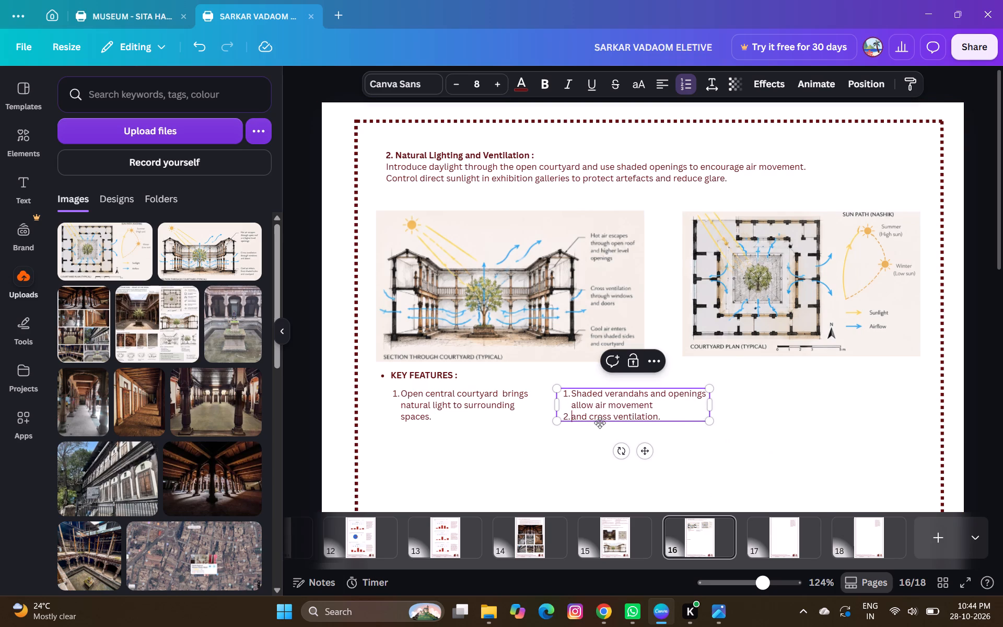
{"action": "key", "text": "BackSpace"}
{"action": "key", "text": "space"}
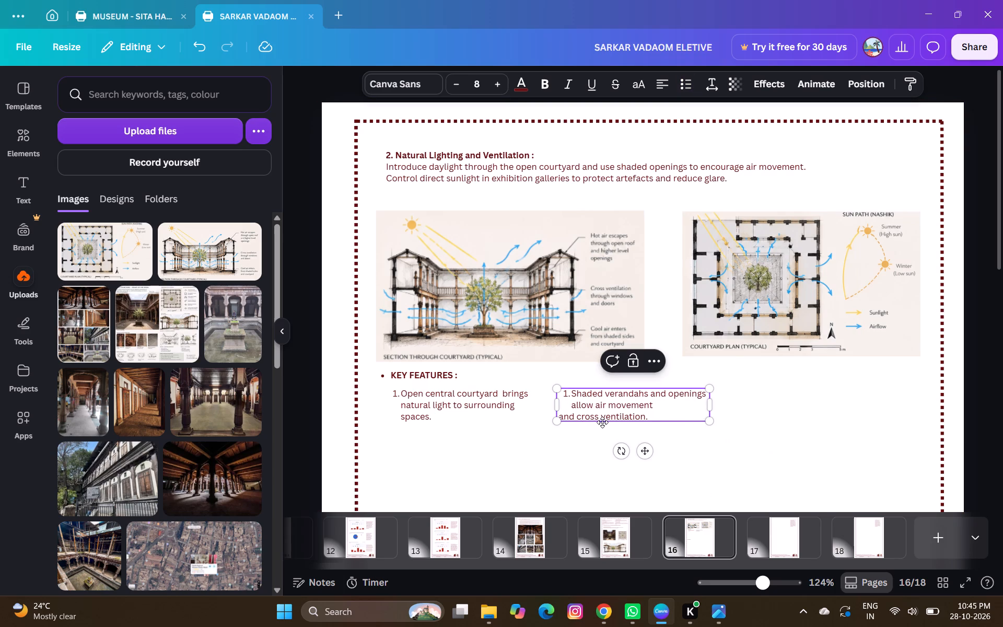
{"action": "key", "text": "BackSpace"}
{"action": "key", "text": "BackSpace"}
{"action": "key", "text": "space"}
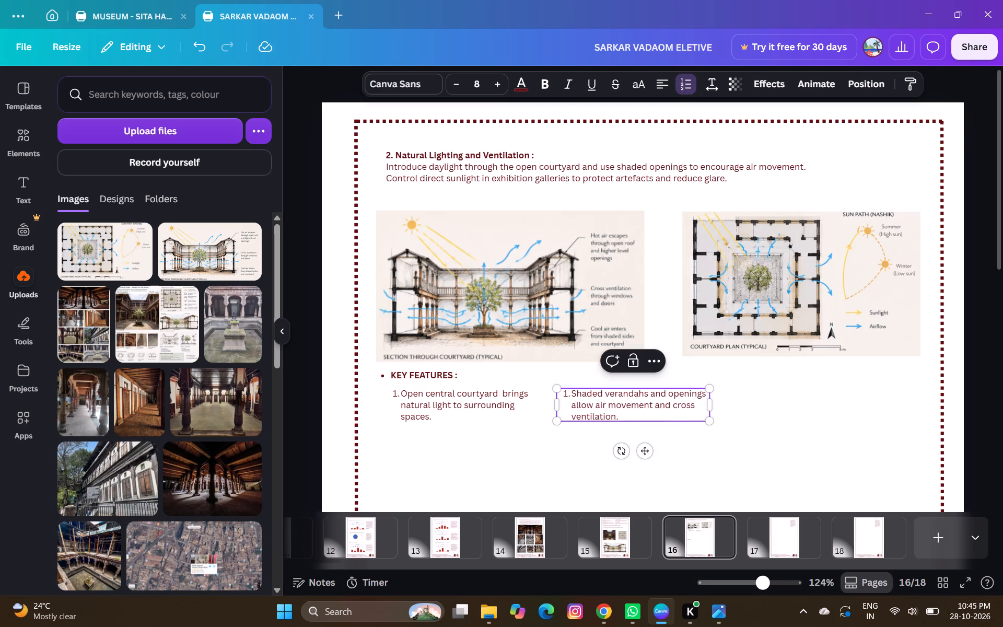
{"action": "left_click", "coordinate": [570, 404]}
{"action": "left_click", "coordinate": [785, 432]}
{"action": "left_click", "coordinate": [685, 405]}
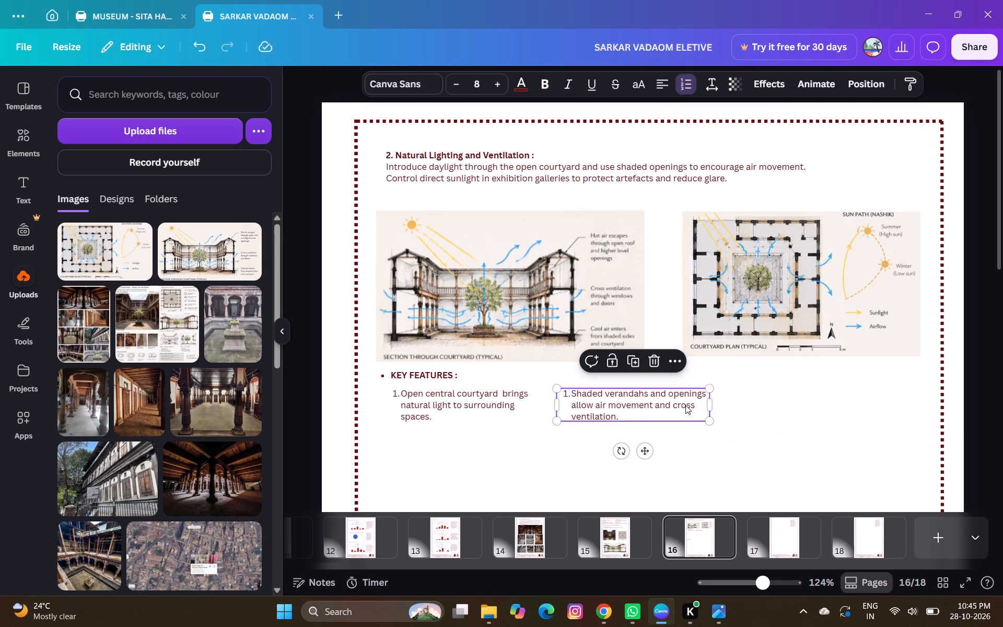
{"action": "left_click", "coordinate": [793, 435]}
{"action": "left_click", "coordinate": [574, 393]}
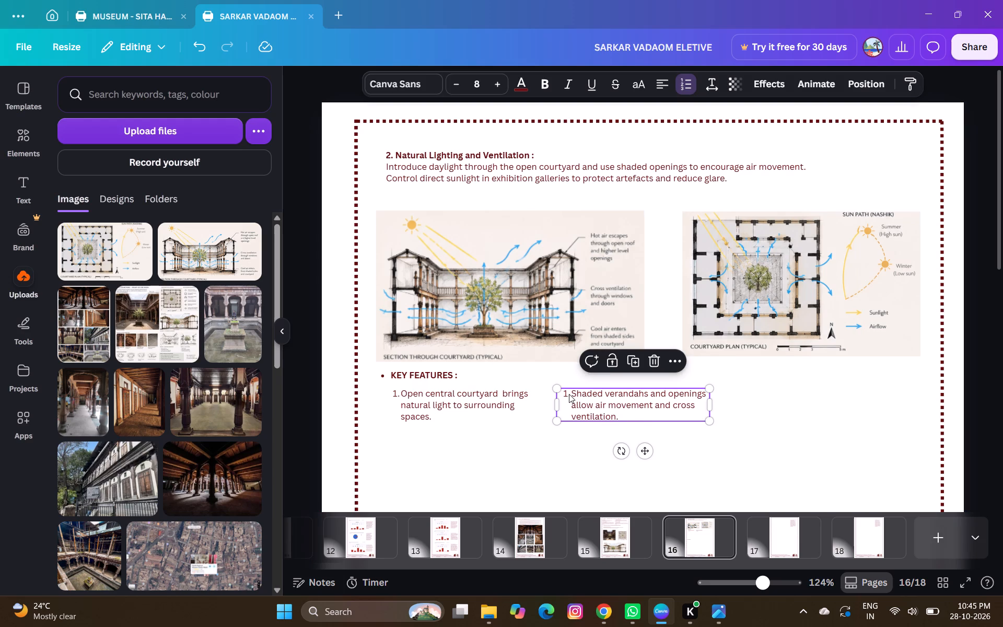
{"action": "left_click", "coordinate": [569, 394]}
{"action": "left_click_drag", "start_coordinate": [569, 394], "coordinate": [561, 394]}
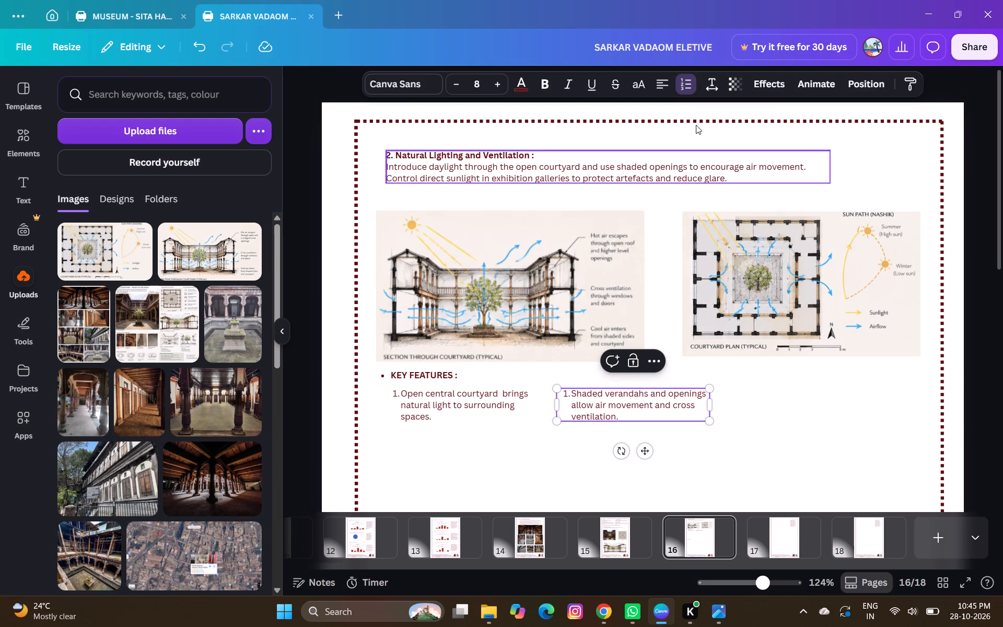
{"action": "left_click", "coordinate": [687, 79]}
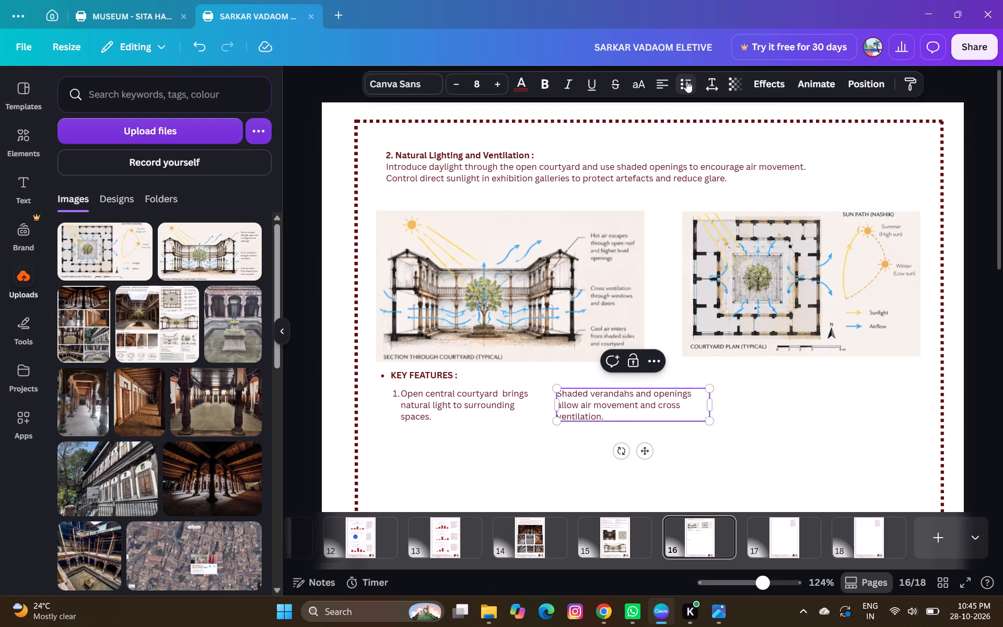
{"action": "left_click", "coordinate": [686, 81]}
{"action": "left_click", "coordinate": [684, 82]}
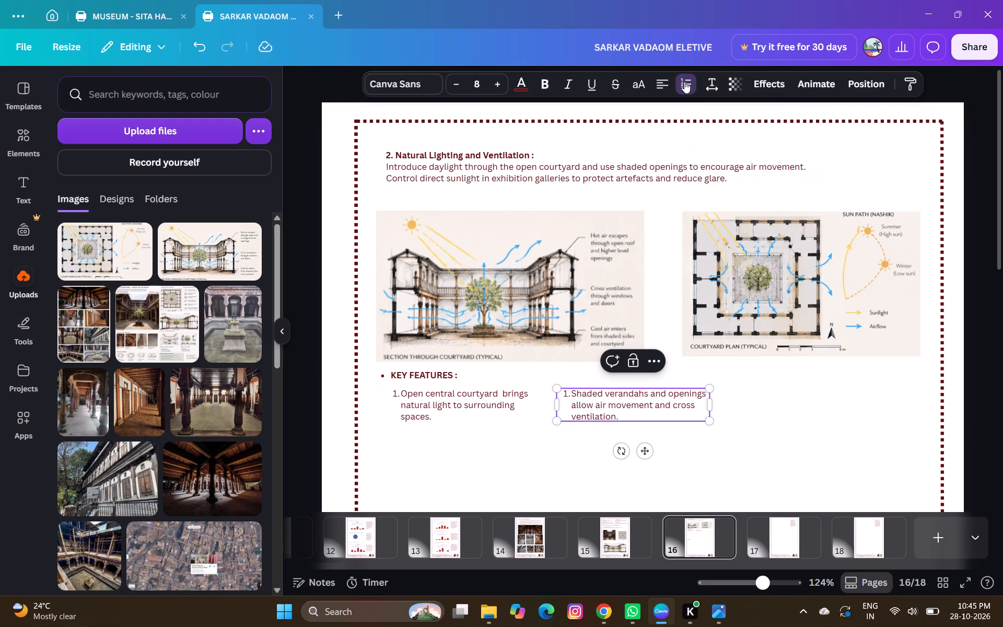
Replace the verandah sentence's automatic list numbering with a plain-text "1. " prefix and narrow its text box slightly.
{"action": "key", "text": "BackSpace"}
{"action": "type", "text": "1."}
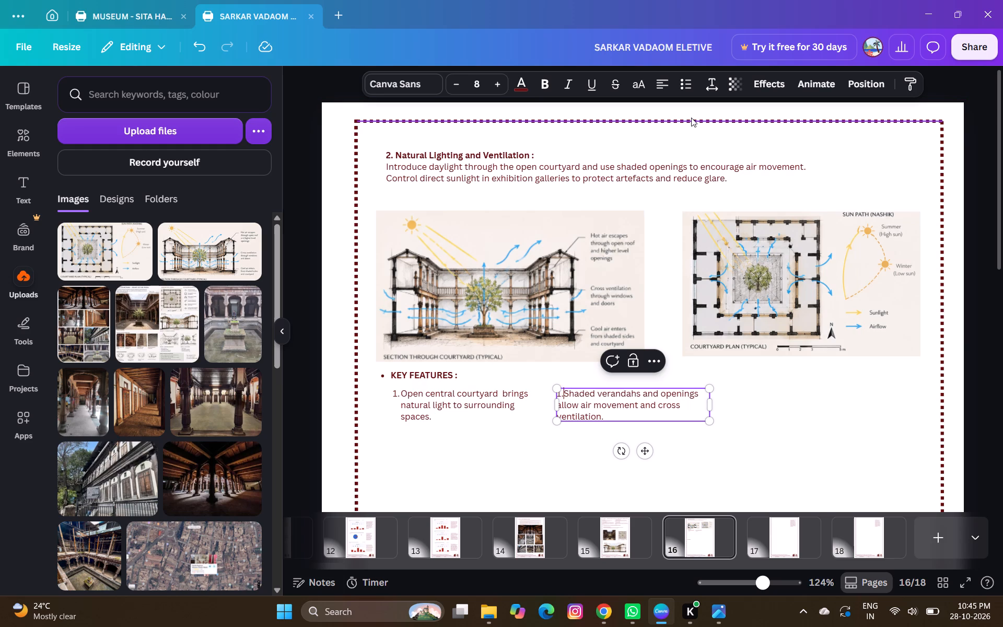
{"action": "key", "text": "Return"}
{"action": "left_click_drag", "start_coordinate": [711, 408], "coordinate": [737, 409]}
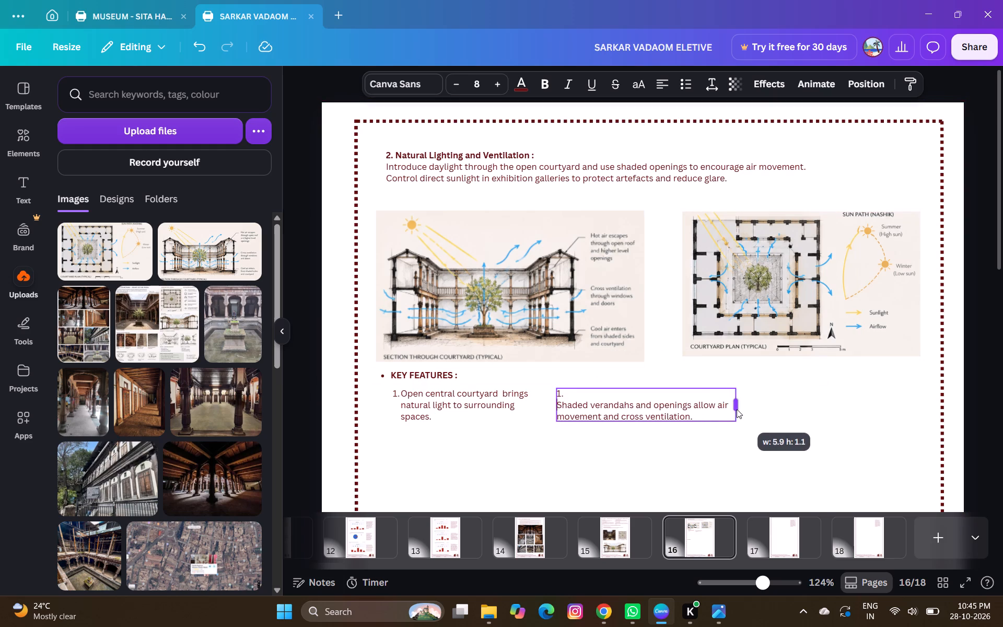
{"action": "left_click_drag", "start_coordinate": [737, 409], "coordinate": [697, 413]}
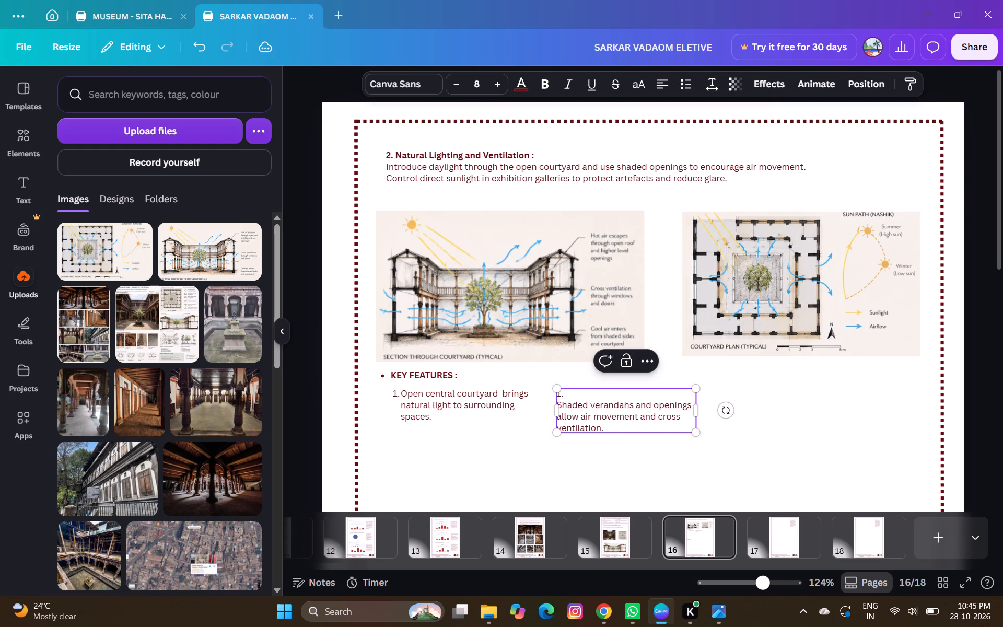
{"action": "key", "text": "BackSpace"}
{"action": "key", "text": "space"}
{"action": "left_click", "coordinate": [763, 470]}
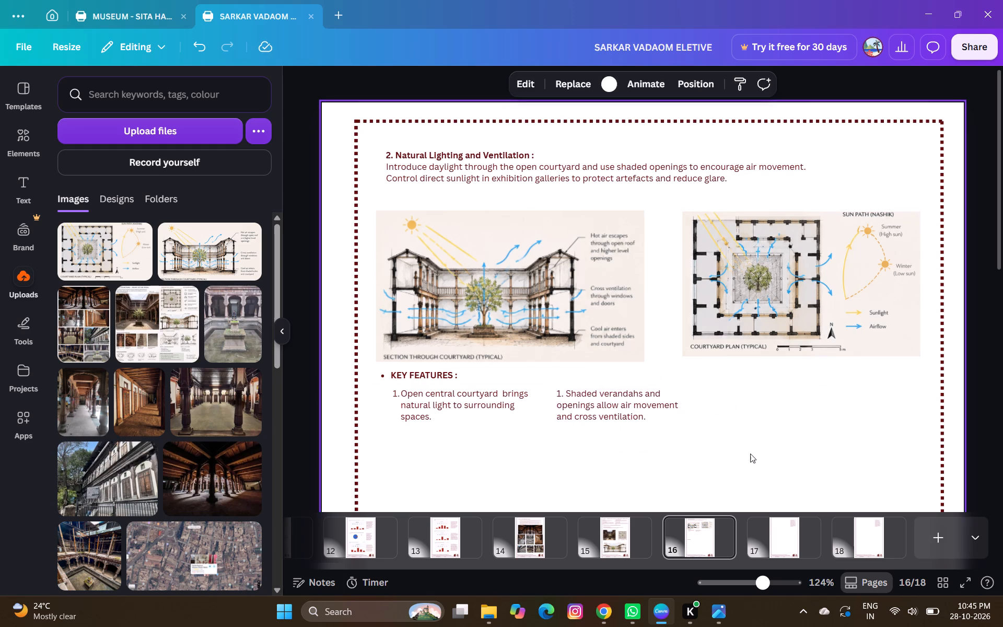
Replace the verandah sentence's "1. " prefix with "2." in its text box.
{"action": "left_click", "coordinate": [646, 394]}
{"action": "left_click", "coordinate": [563, 391]}
{"action": "left_click", "coordinate": [563, 392]}
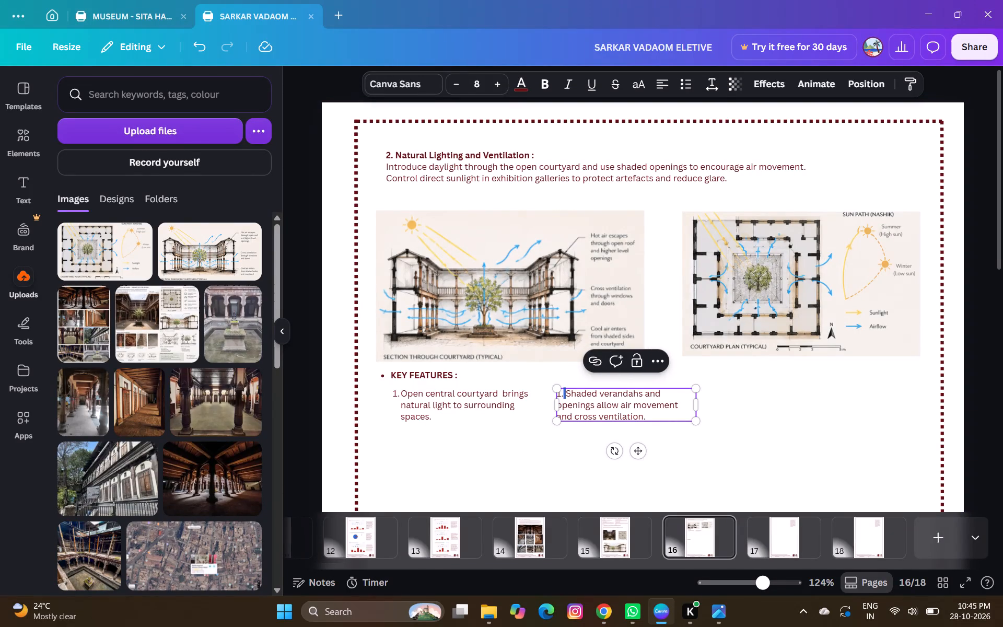
{"action": "key", "text": "BackSpace"}
{"action": "left_click", "coordinate": [562, 393]}
{"action": "key", "text": "BackSpace"}
{"action": "key", "text": "BackSpace"}
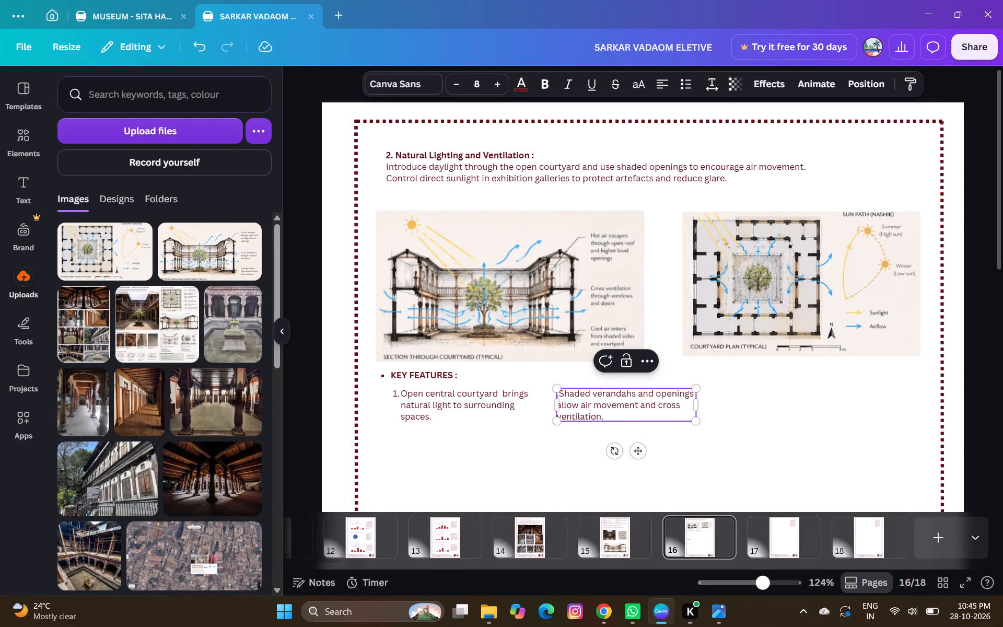
{"action": "type", "text": "2."}
{"action": "scroll", "coordinate": [561, 393], "scroll_direction": "up", "scroll_amount": 1}
{"action": "key", "text": "Return"}
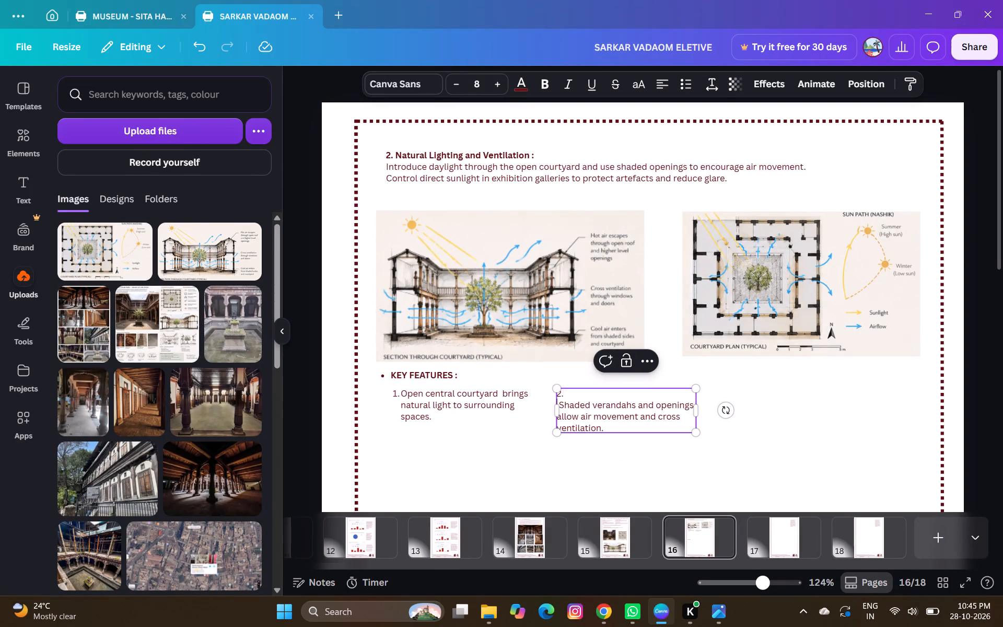
Widen the verandah text box slightly so its first sentence line ends after "openings".
{"action": "left_click_drag", "start_coordinate": [699, 411], "coordinate": [726, 405]}
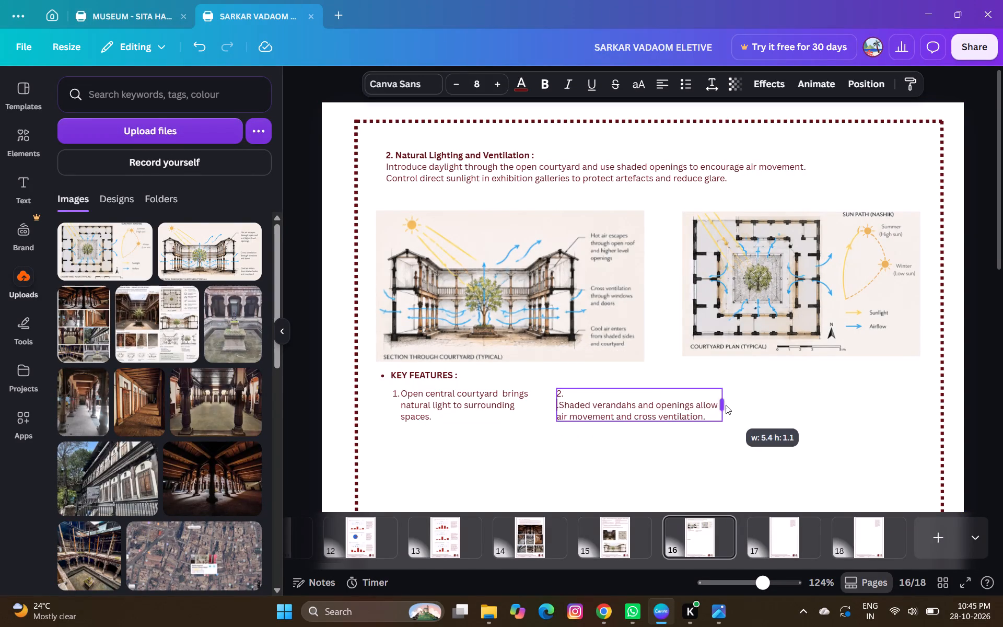
{"action": "left_click_drag", "start_coordinate": [726, 405], "coordinate": [710, 411]}
Rejoin the verandah sentence to "2." on one line and turn it into an automatically numbered list item.
{"action": "key", "text": "BackSpace"}
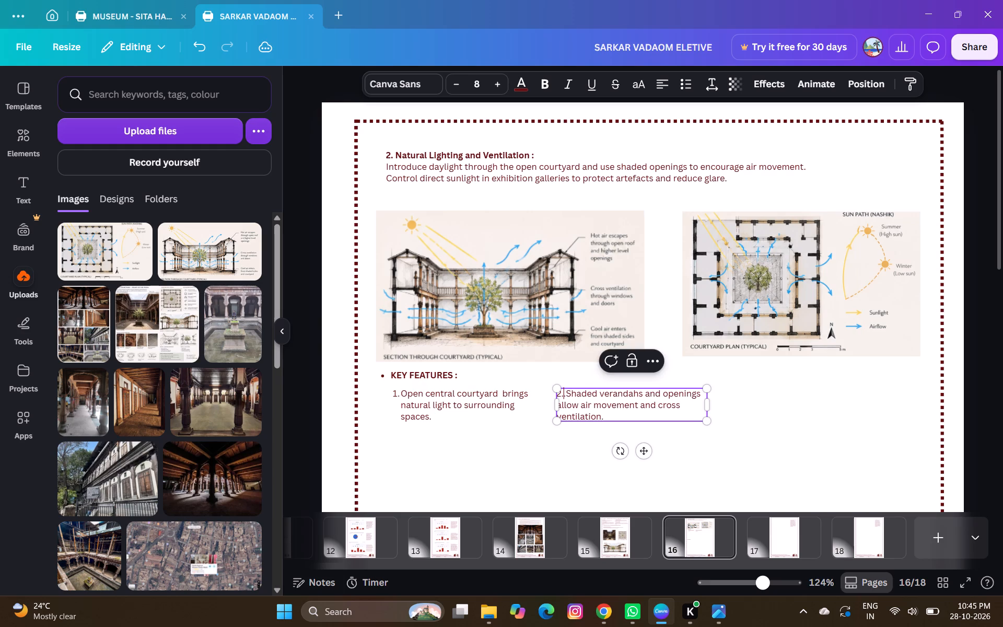
{"action": "left_click", "coordinate": [567, 394]}
{"action": "key", "text": "BackSpace"}
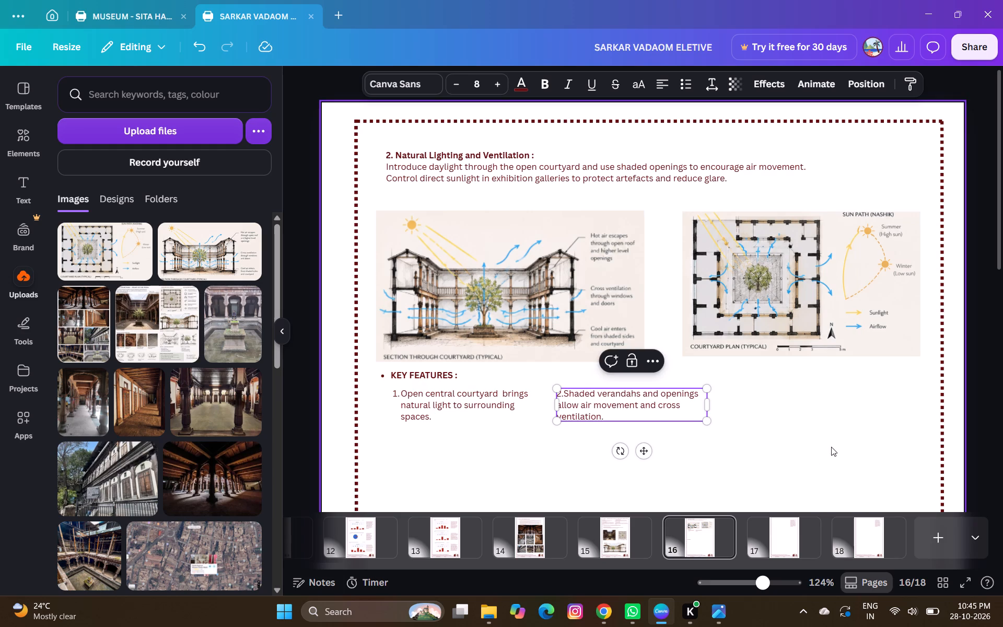
{"action": "key", "text": "space"}
{"action": "left_click", "coordinate": [806, 439]}
{"action": "left_click", "coordinate": [647, 398]}
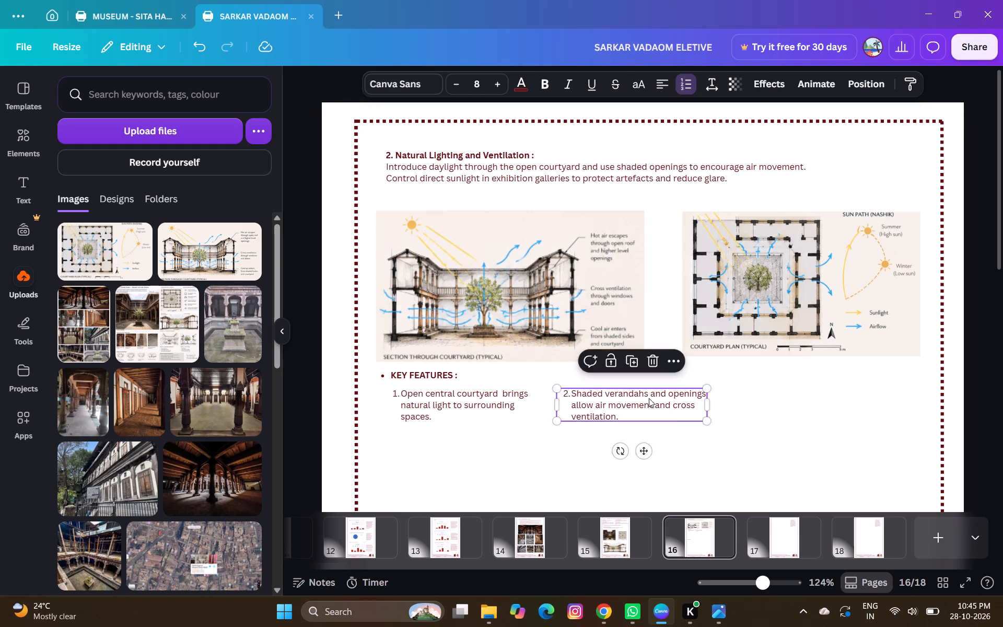
{"action": "left_click", "coordinate": [794, 494]}
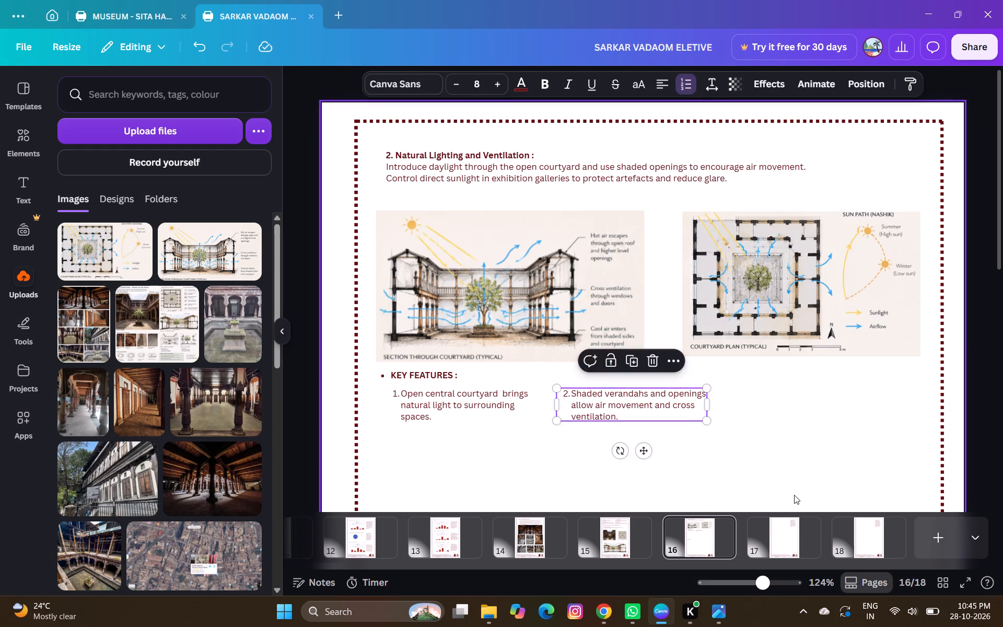
Duplicate the verandah text box to make a third Key Features point beside it.
{"action": "left_click", "coordinate": [601, 421]}
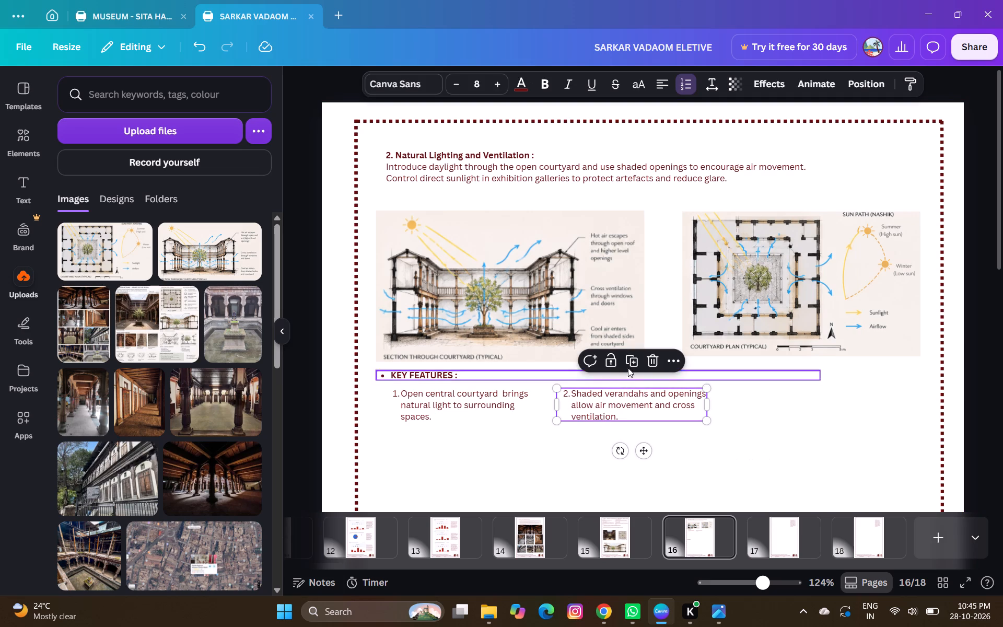
{"action": "left_click", "coordinate": [624, 361]}
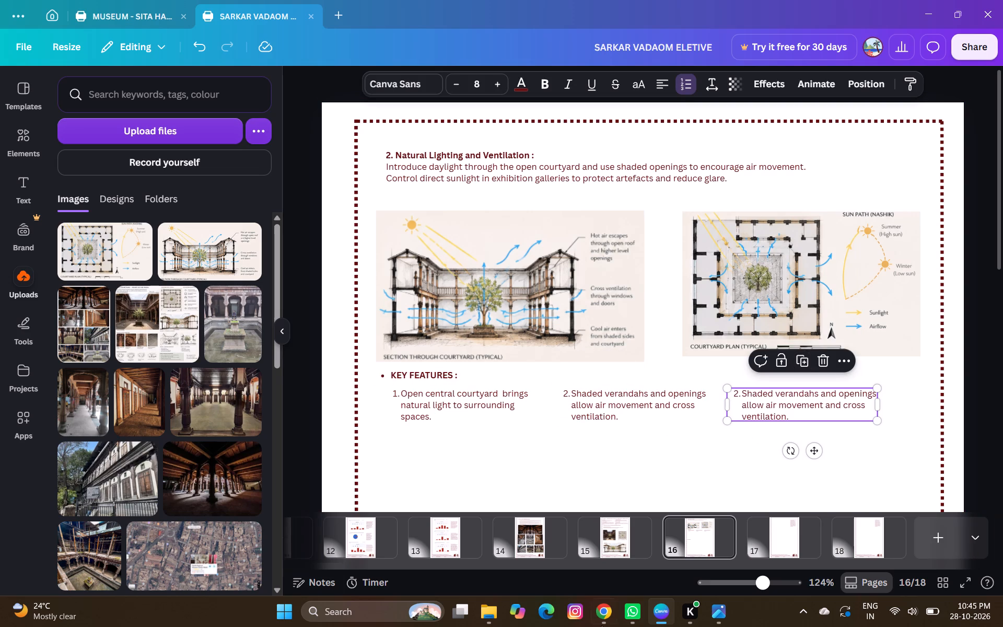
Switch to the Chrome browser window that holds the Museum Typology Selection page.
{"action": "left_click", "coordinate": [587, 621]}
{"action": "left_click", "coordinate": [599, 618]}
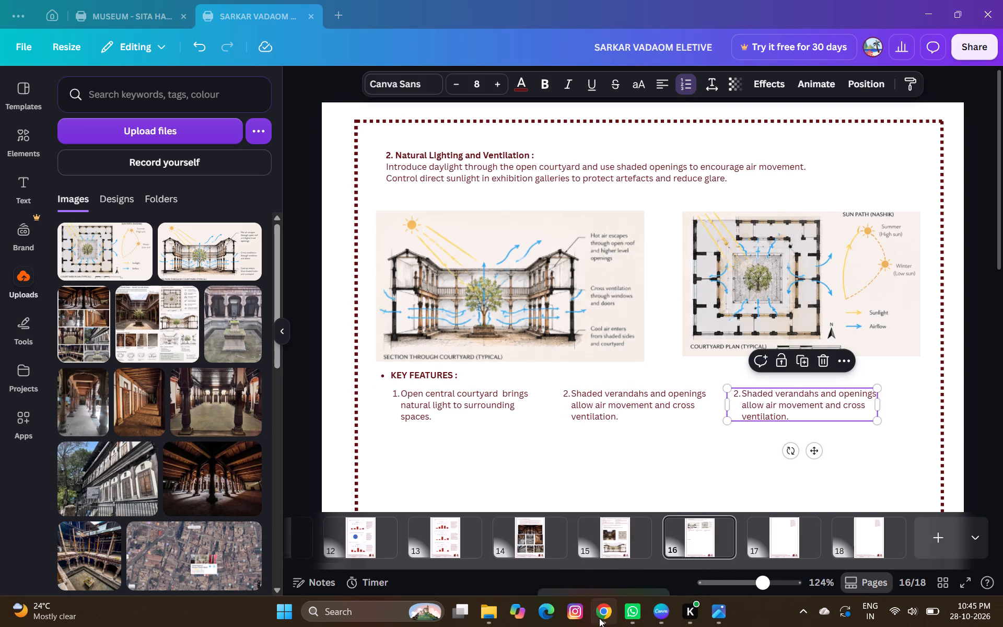
{"action": "left_click", "coordinate": [583, 619]}
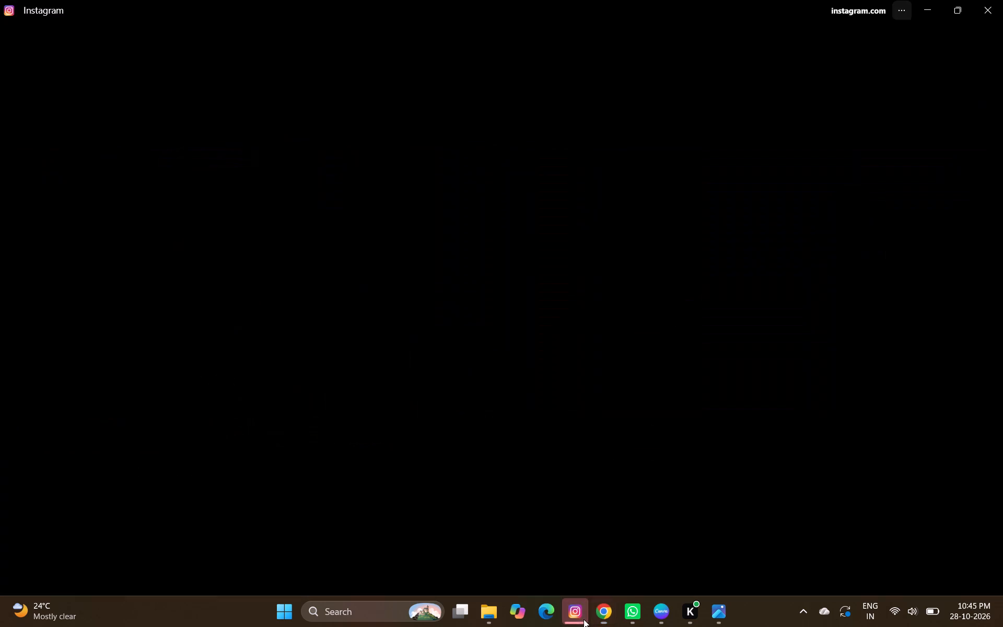
{"action": "left_click", "coordinate": [1002, 0]}
{"action": "left_click", "coordinate": [604, 616]}
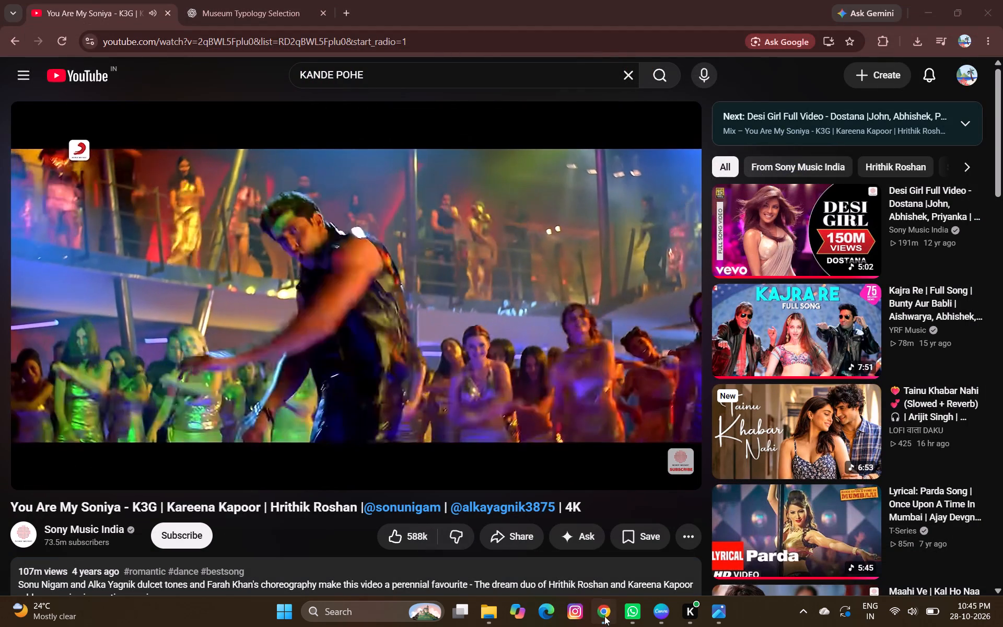
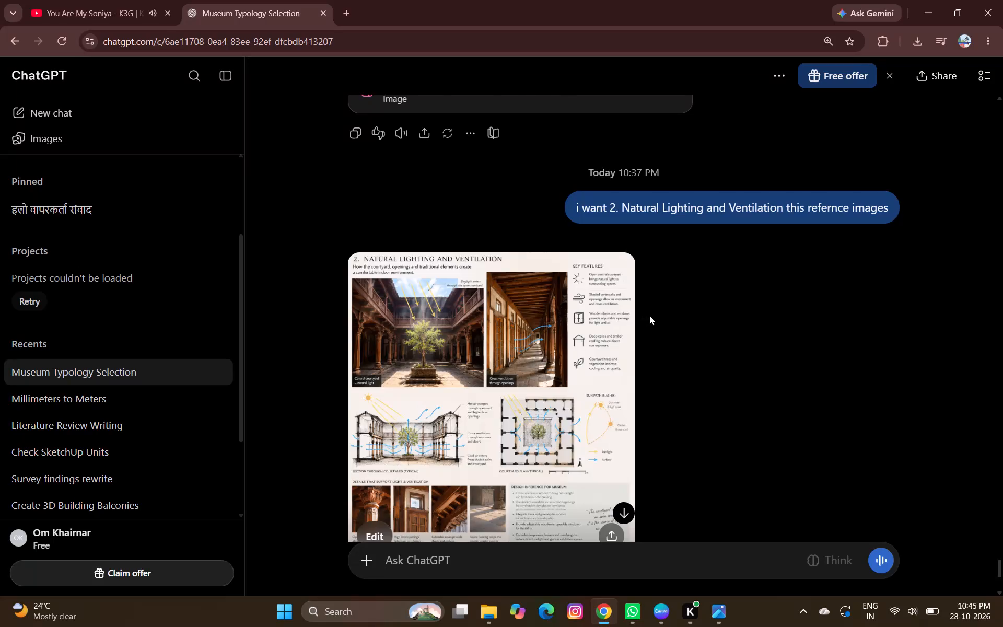
Switch to the Key Features screenshot in Photos and copy the "Wooden doors and windows provide adjustable openings for light and air." text.
{"action": "scroll", "coordinate": [650, 316], "scroll_direction": "up", "scroll_amount": 2}
{"action": "scroll", "coordinate": [650, 316], "scroll_direction": "down", "scroll_amount": 4}
{"action": "left_click", "coordinate": [718, 612]}
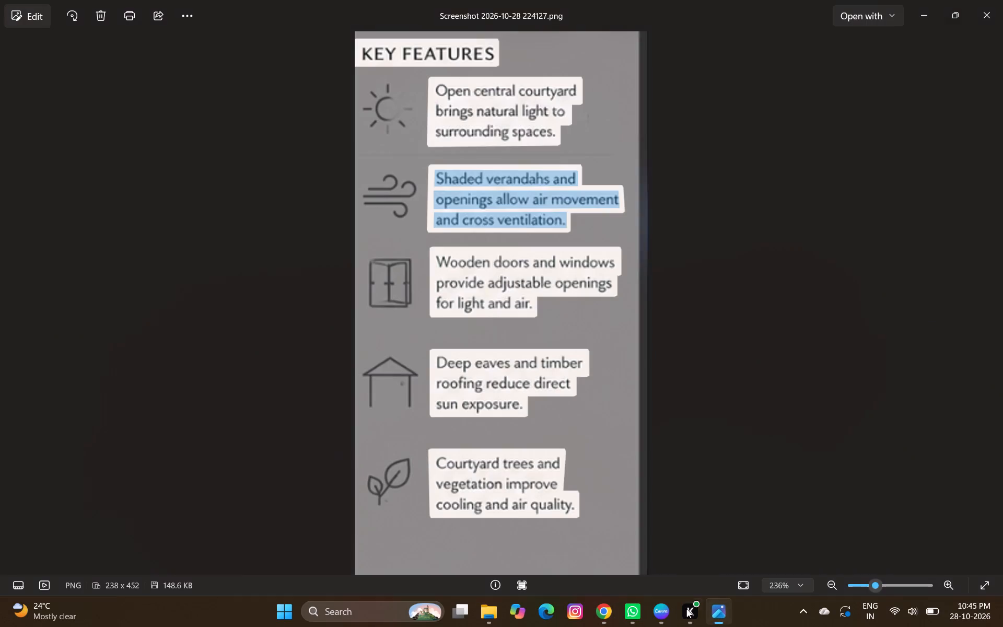
{"action": "left_click", "coordinate": [673, 607]}
{"action": "left_click", "coordinate": [708, 614]}
{"action": "left_click_drag", "start_coordinate": [439, 262], "coordinate": [539, 312]}
{"action": "key", "text": "ctrl+c"}
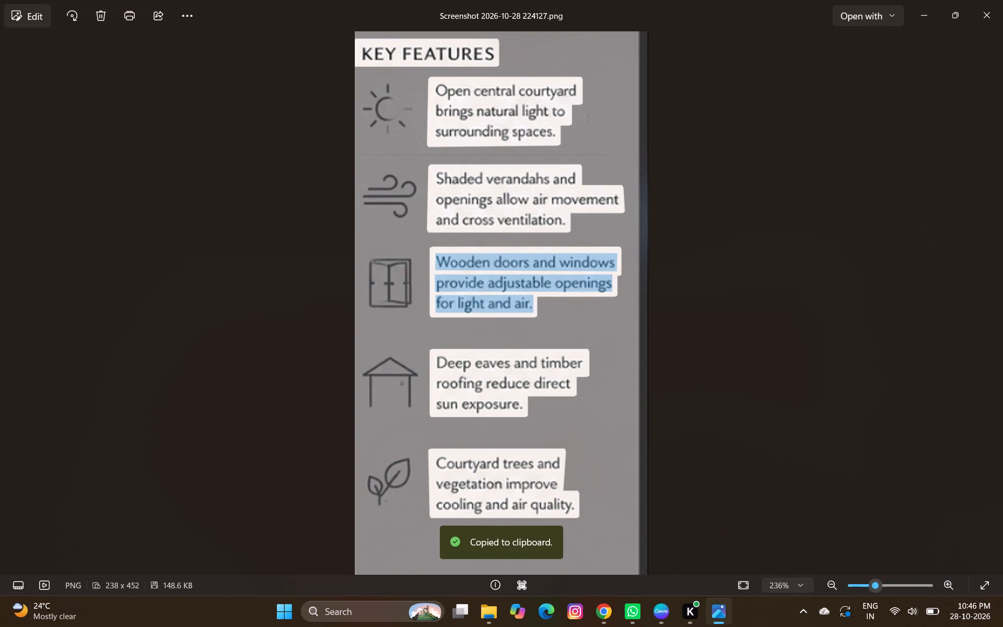
Back in Canva, replace the third Key Features box's duplicated verandah text with the copied wooden doors and windows sentence.
{"action": "key", "text": "alt+Tab"}
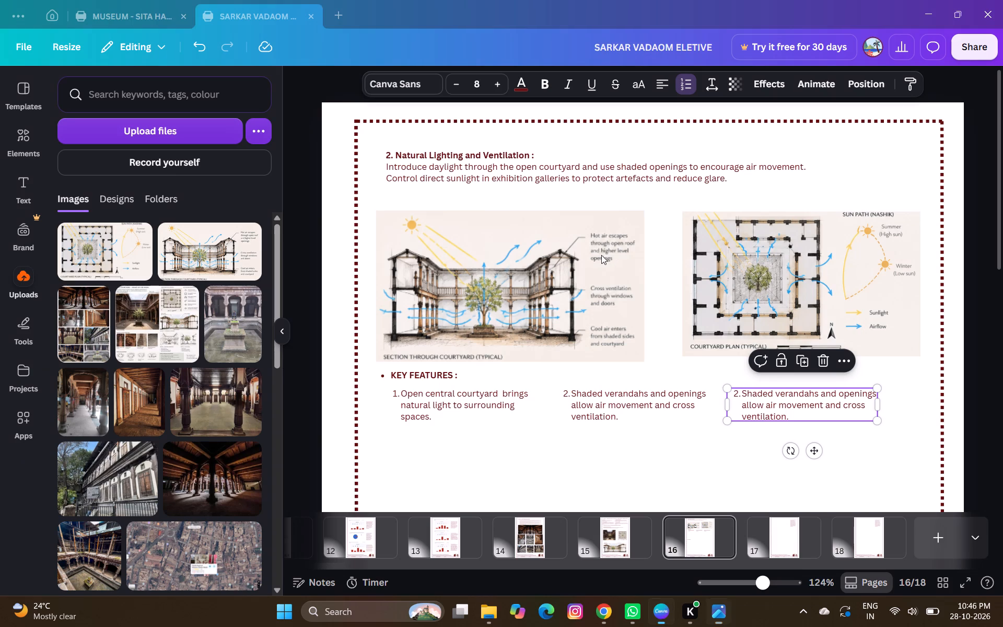
{"action": "scroll", "coordinate": [601, 255], "scroll_direction": "up", "scroll_amount": 1}
{"action": "left_click", "coordinate": [788, 409]}
{"action": "left_click", "coordinate": [785, 410]}
{"action": "double_click", "coordinate": [798, 416]}
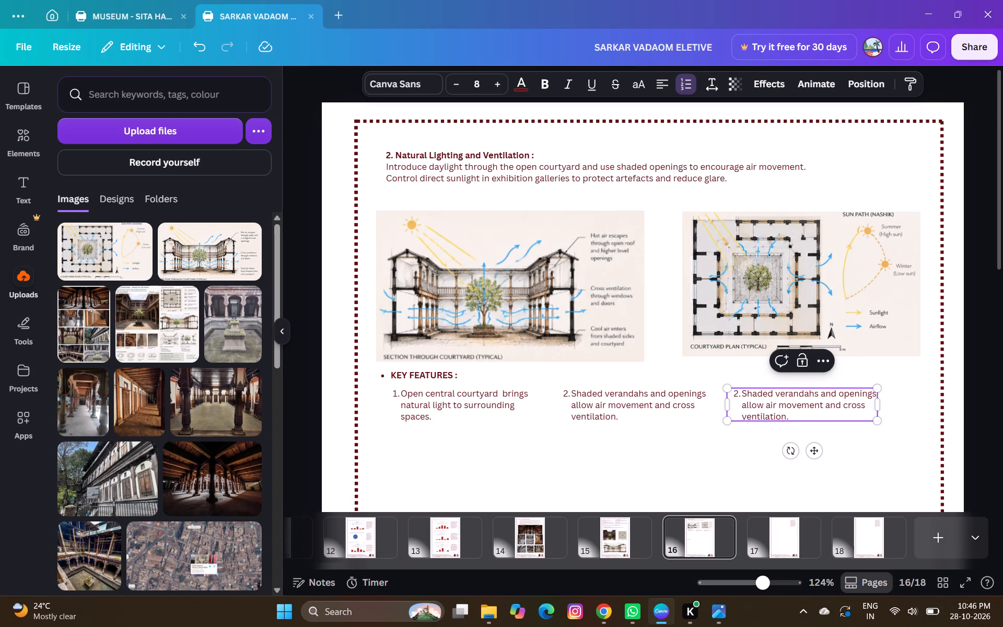
{"action": "left_click_drag", "start_coordinate": [796, 417], "coordinate": [752, 390]}
{"action": "key", "text": "ctrl+v"}
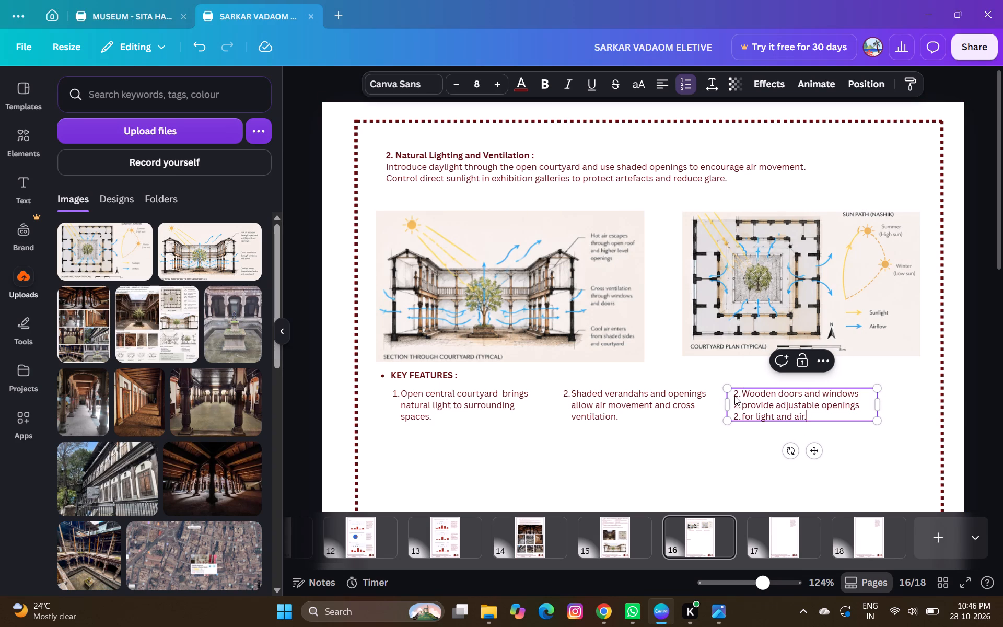
Replace the automatic number before "Wooden doors and windows" with a typed "3." followed by a space on the same line.
{"action": "left_click", "coordinate": [743, 391]}
{"action": "left_click_drag", "start_coordinate": [743, 393], "coordinate": [736, 389]}
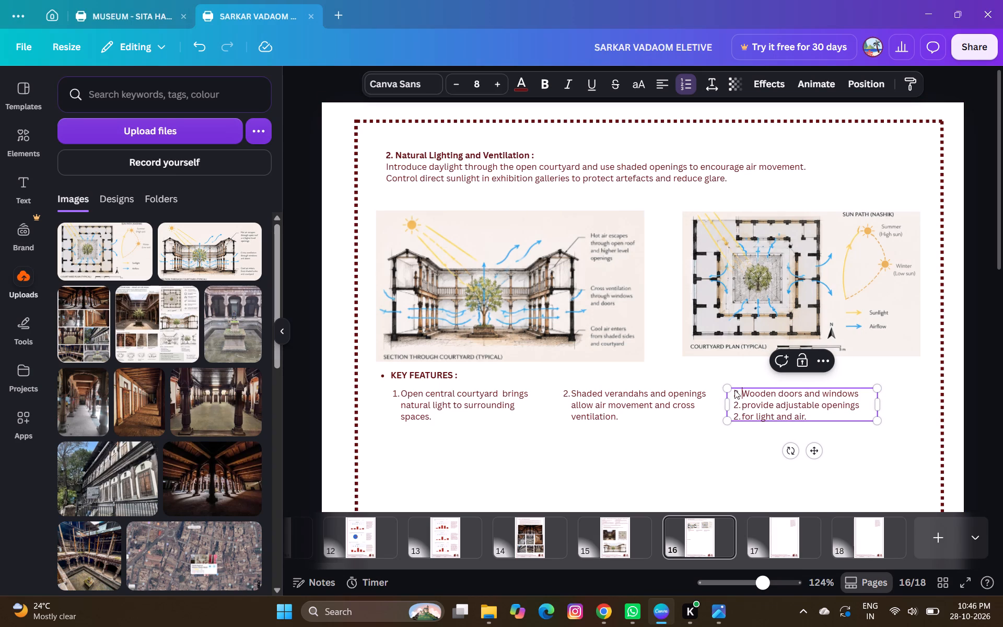
{"action": "left_click", "coordinate": [738, 392]}
{"action": "key", "text": "BackSpace"}
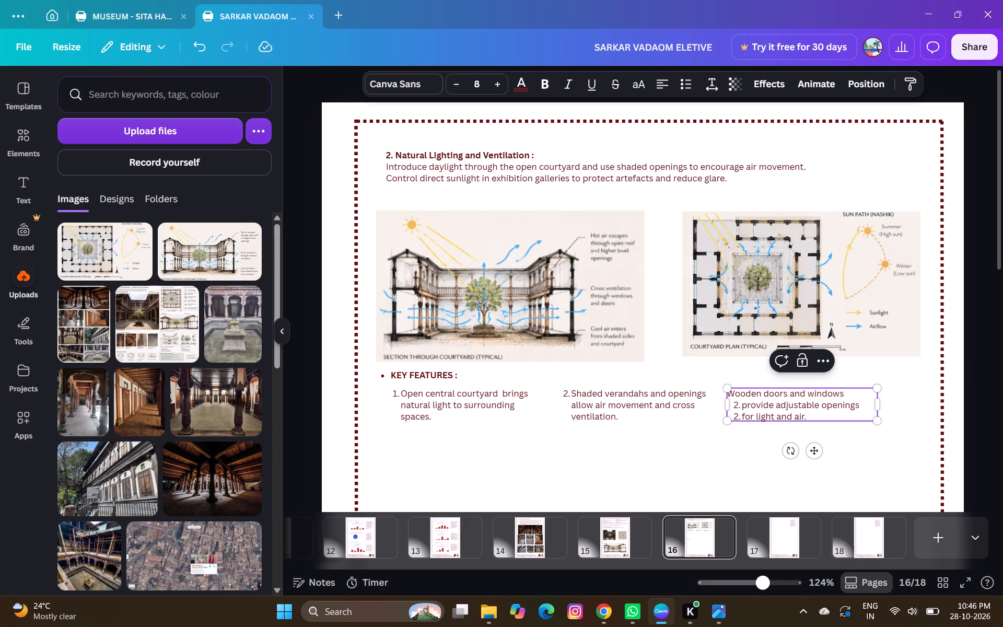
{"action": "type", "text": "3."}
{"action": "key", "text": "Return"}
{"action": "scroll", "coordinate": [756, 399], "scroll_direction": "up", "scroll_amount": 1}
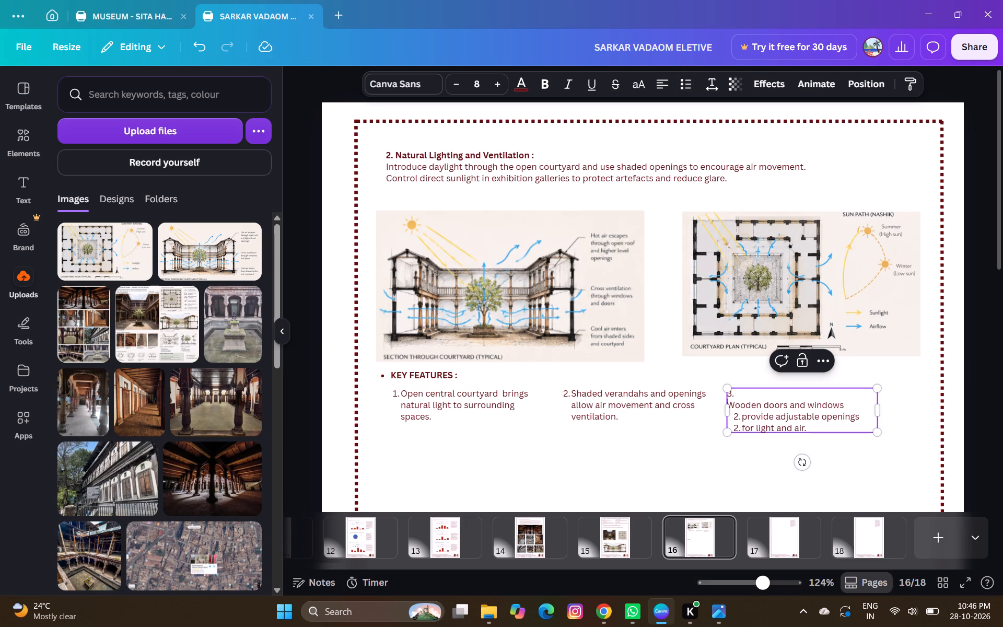
{"action": "key", "text": "BackSpace"}
{"action": "key", "text": "space"}
Remove the automatic numbers from the third point's remaining lines and join them with spaces into one continuous sentence.
{"action": "left_click", "coordinate": [740, 406]}
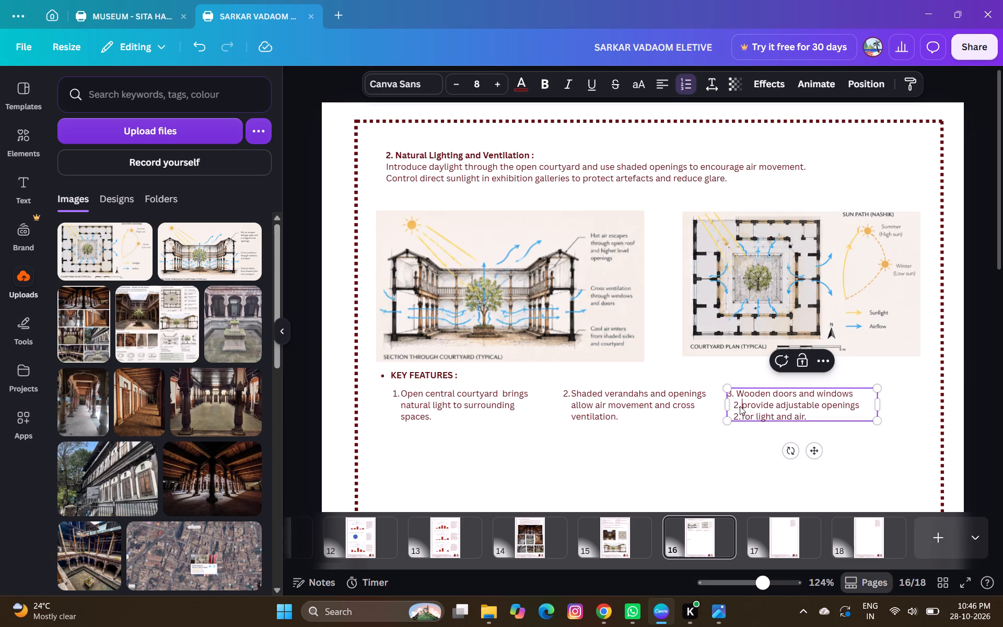
{"action": "key", "text": "BackSpace"}
{"action": "key", "text": "BackSpace"}
{"action": "key", "text": "space"}
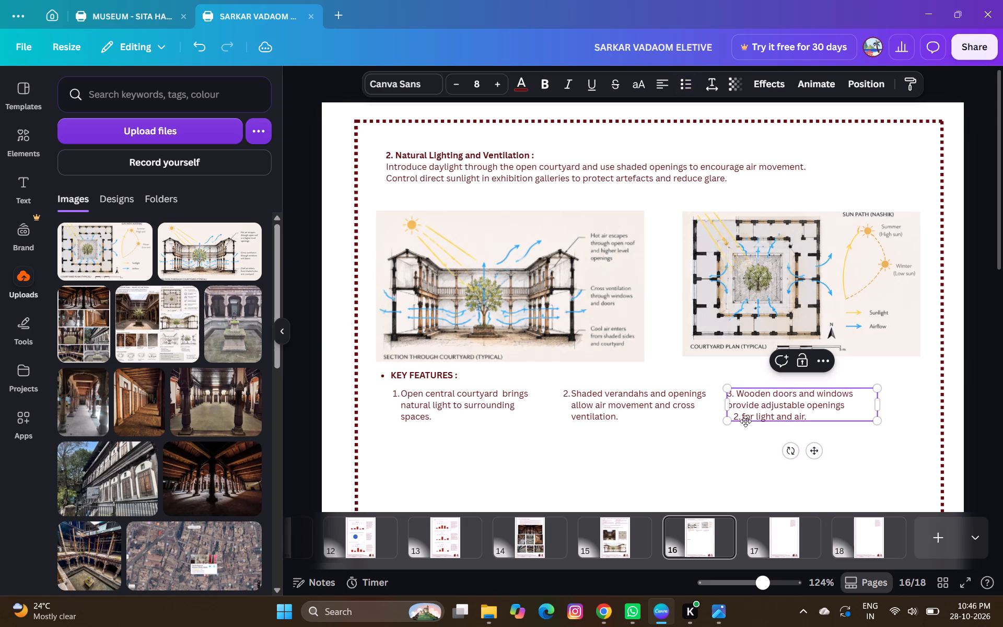
{"action": "left_click", "coordinate": [741, 413]}
{"action": "key", "text": "BackSpace"}
{"action": "key", "text": "BackSpace"}
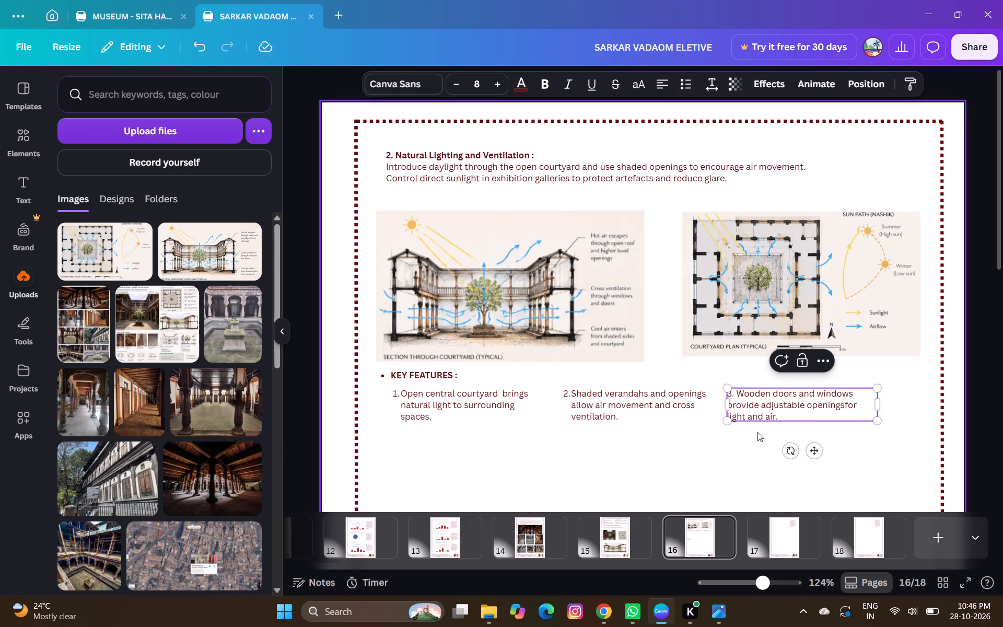
{"action": "key", "text": "space"}
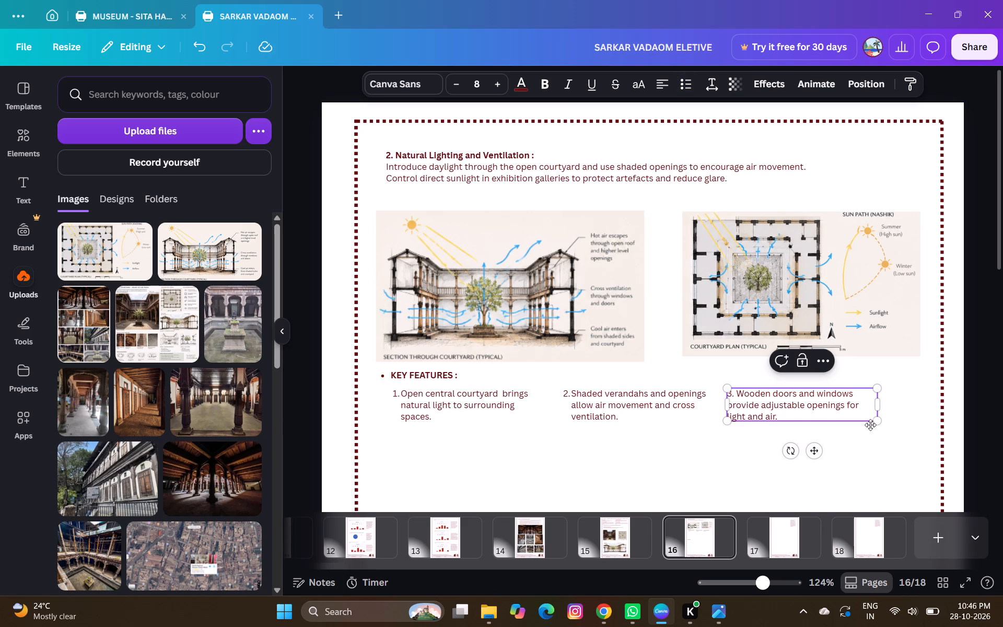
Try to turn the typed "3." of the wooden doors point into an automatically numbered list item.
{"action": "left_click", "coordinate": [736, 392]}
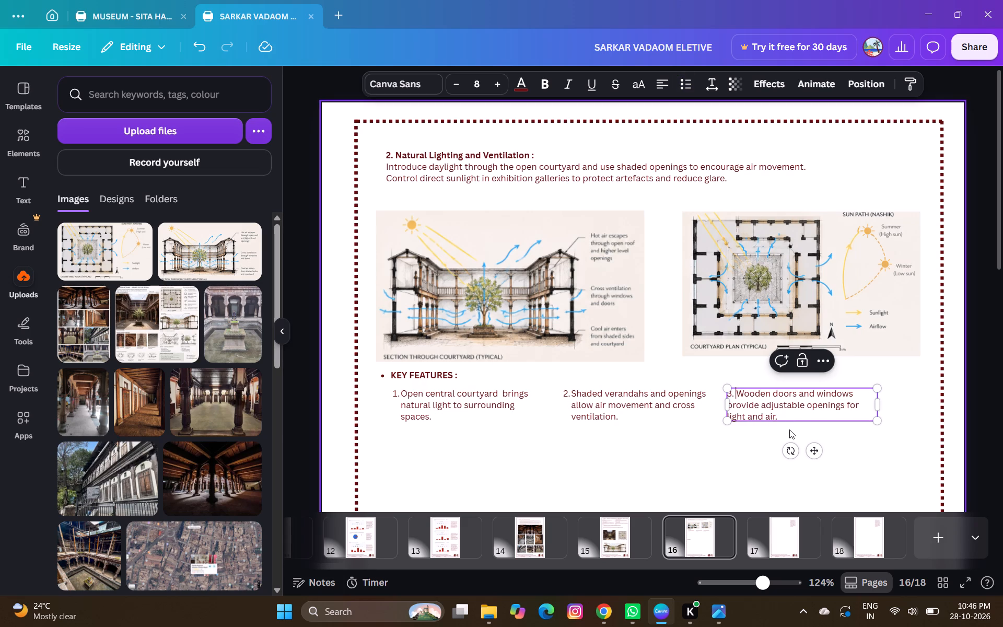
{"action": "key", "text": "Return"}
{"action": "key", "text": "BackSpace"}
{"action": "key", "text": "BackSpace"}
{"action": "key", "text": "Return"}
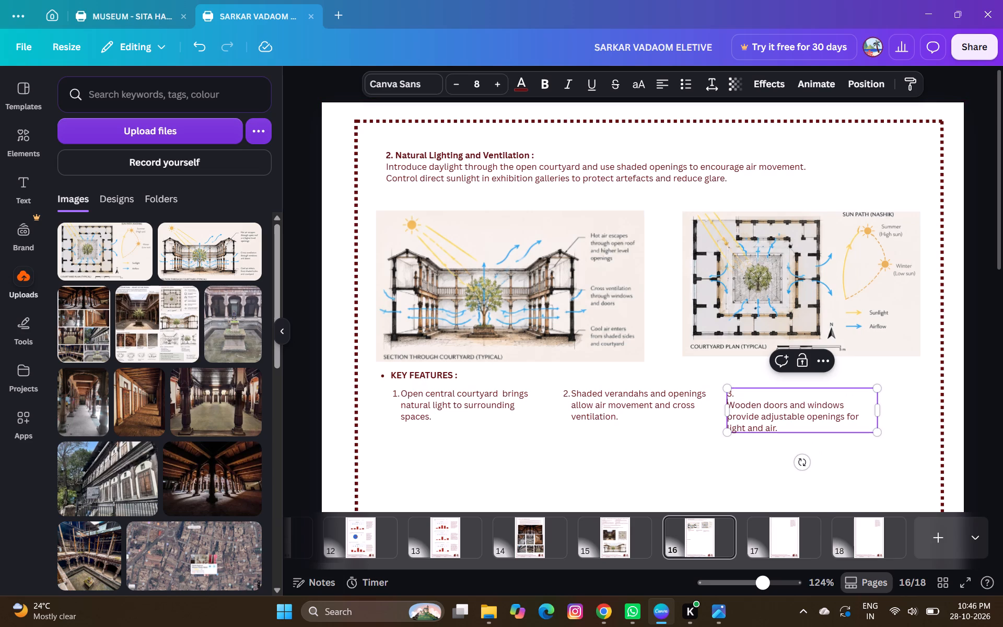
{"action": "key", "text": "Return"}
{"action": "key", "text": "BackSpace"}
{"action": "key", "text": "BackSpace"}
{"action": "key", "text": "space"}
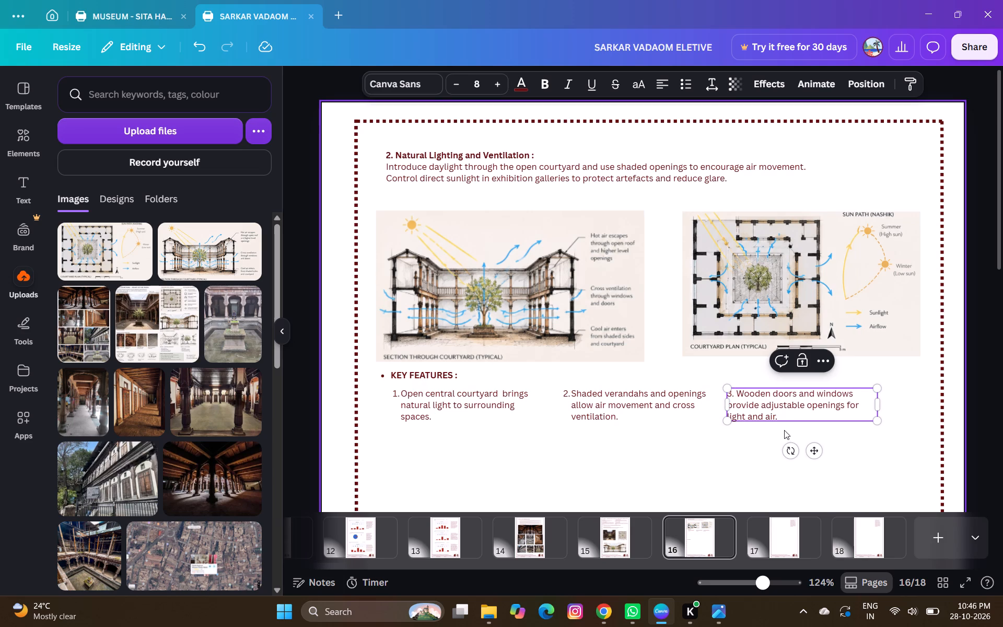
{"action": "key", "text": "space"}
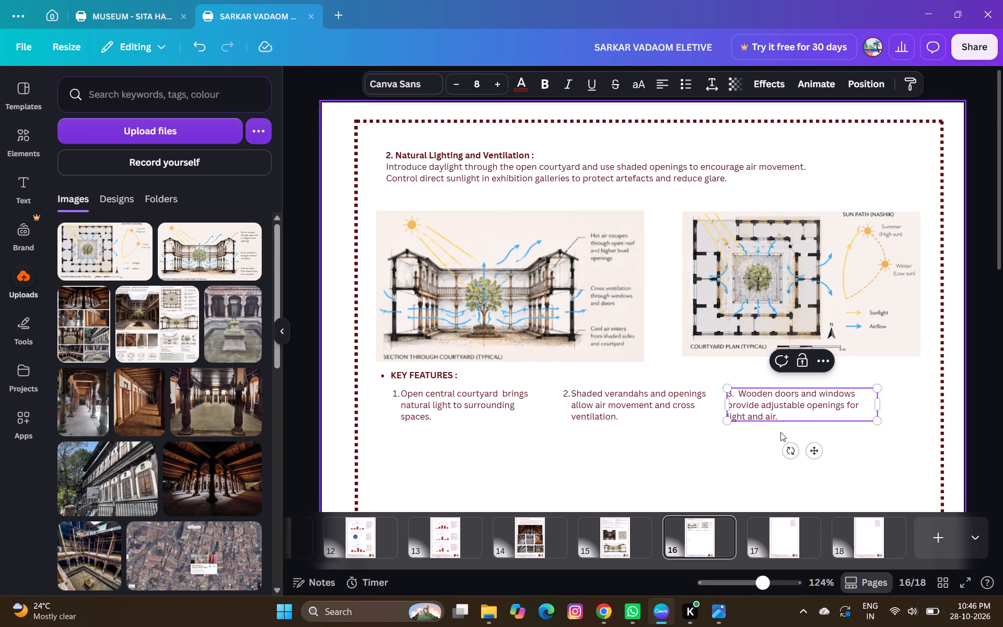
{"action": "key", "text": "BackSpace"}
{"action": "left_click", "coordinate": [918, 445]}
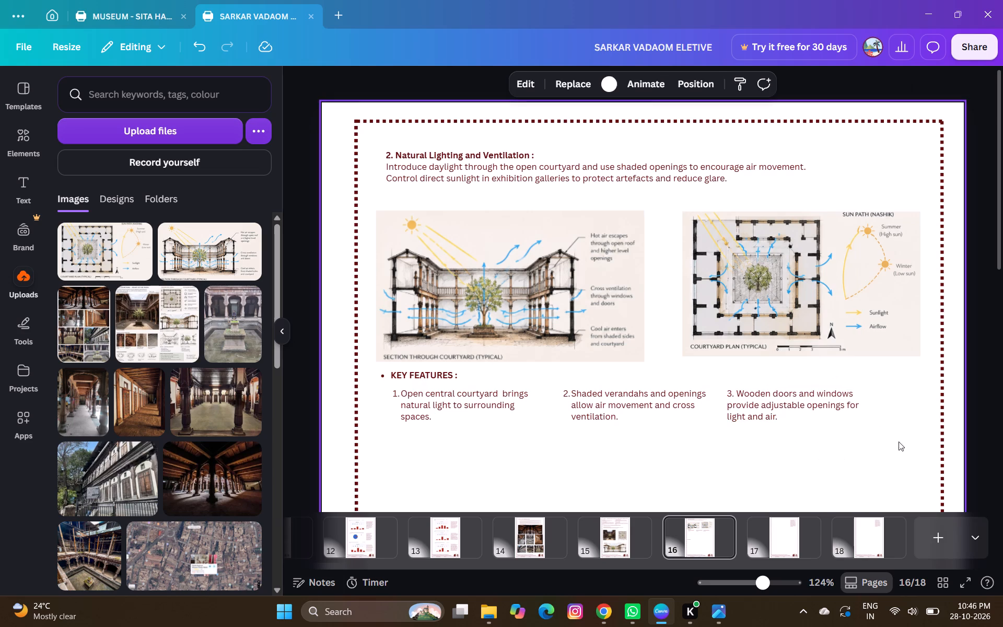
Shift the third Key Features text box to the right and the verandah box slightly right to space the three points evenly.
{"action": "left_click_drag", "start_coordinate": [819, 418], "coordinate": [850, 415]}
{"action": "left_click", "coordinate": [859, 445]}
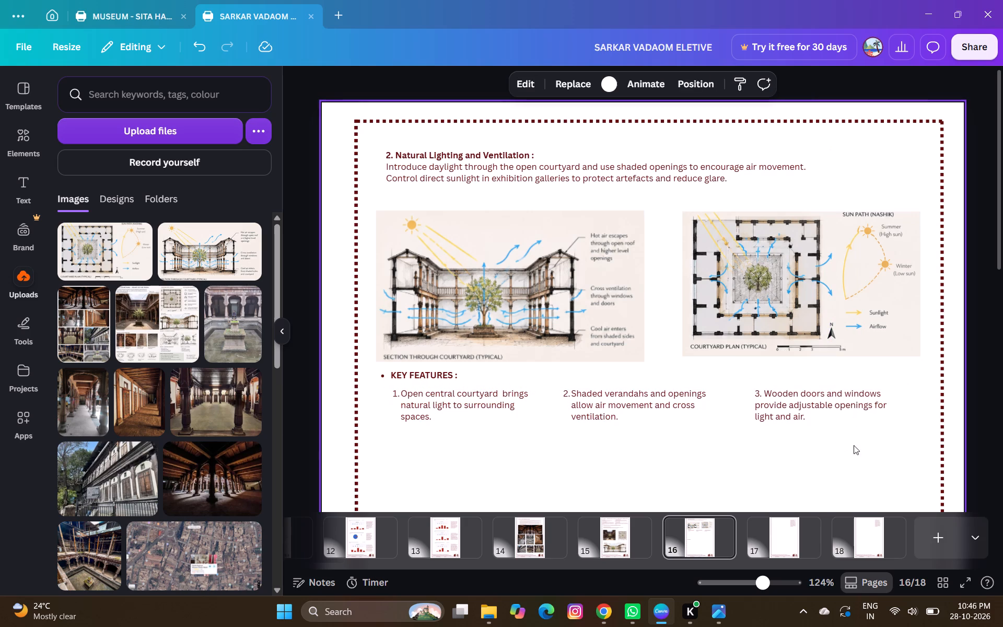
{"action": "left_click_drag", "start_coordinate": [633, 397], "coordinate": [644, 397]}
{"action": "left_click", "coordinate": [773, 439]}
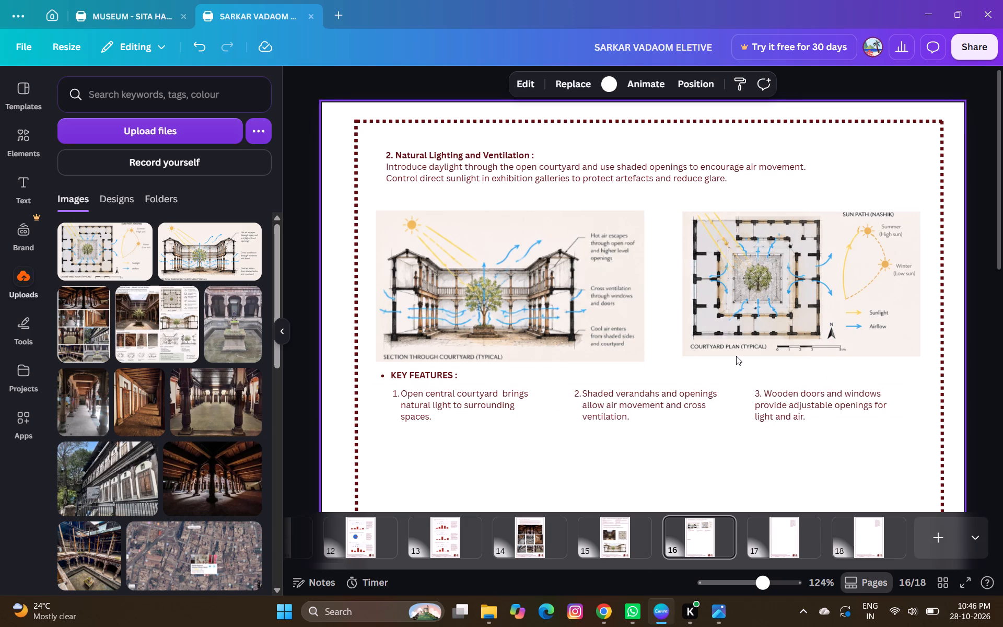
Delete the leftover duplicate "KEY FEATURES :" heading in the empty area lower on page 16.
{"action": "scroll", "coordinate": [717, 390], "scroll_direction": "down", "scroll_amount": 1}
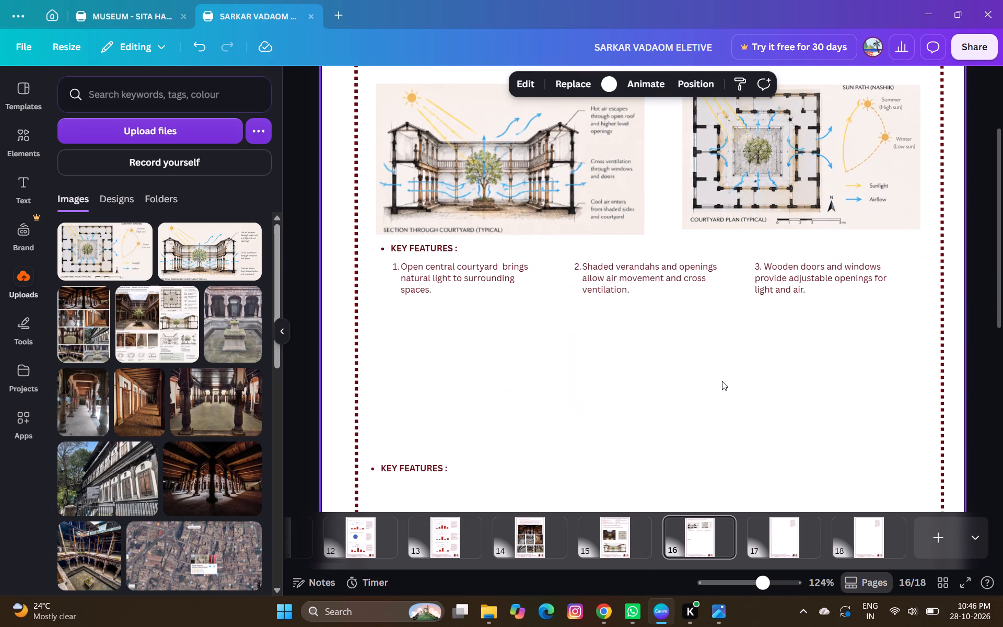
{"action": "left_click", "coordinate": [426, 468]}
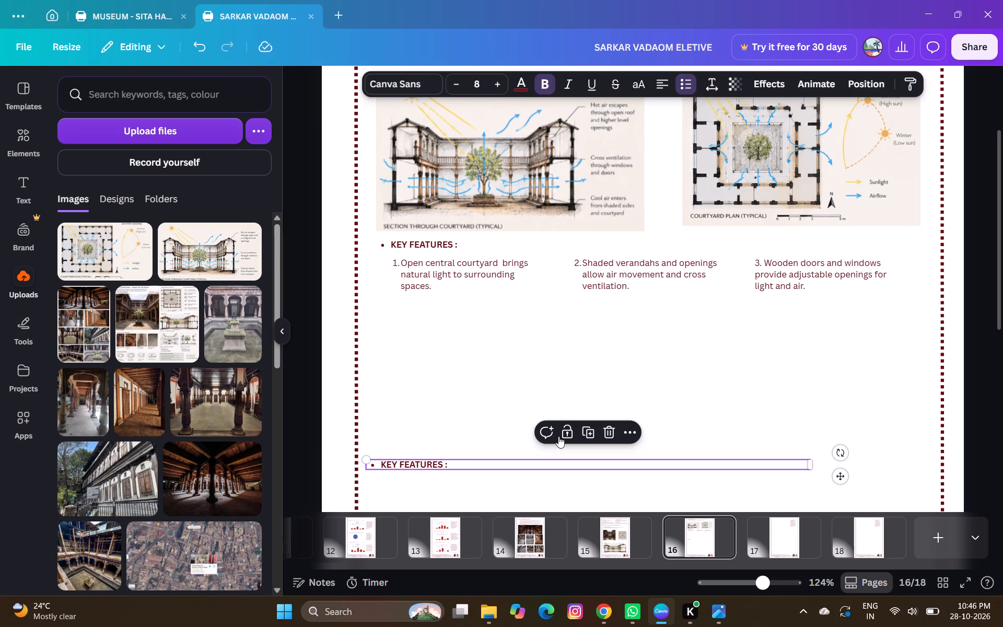
{"action": "left_click", "coordinate": [604, 437]}
Check the rest of page 16 and save the presentation.
{"action": "scroll", "coordinate": [557, 376], "scroll_direction": "down", "scroll_amount": 4}
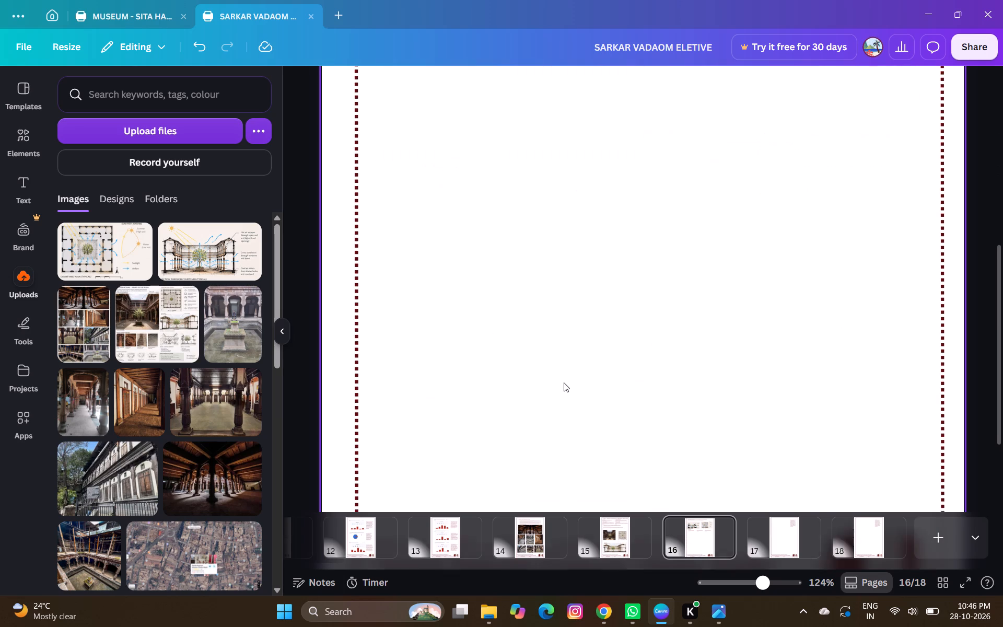
{"action": "scroll", "coordinate": [564, 382], "scroll_direction": "up", "scroll_amount": 5}
{"action": "key", "text": "ctrl+s"}
{"action": "key", "text": "ctrl+s"}
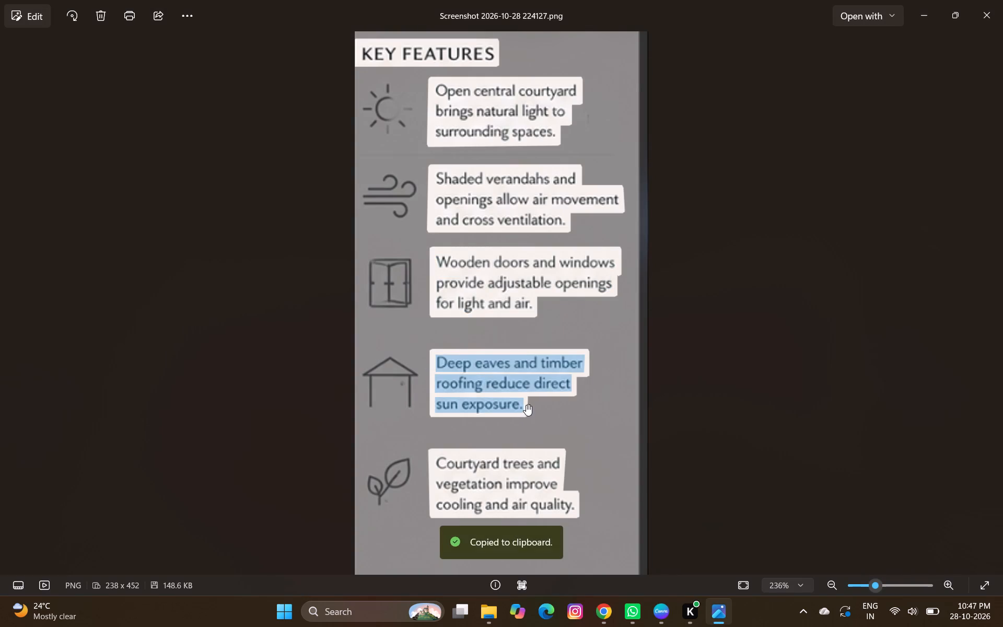
In Canva, duplicate the first Key Features text box and place the copy directly below the original, aligned with it.
{"action": "key", "text": "alt+Tab"}
{"action": "left_click", "coordinate": [475, 343]}
{"action": "left_click", "coordinate": [467, 291]}
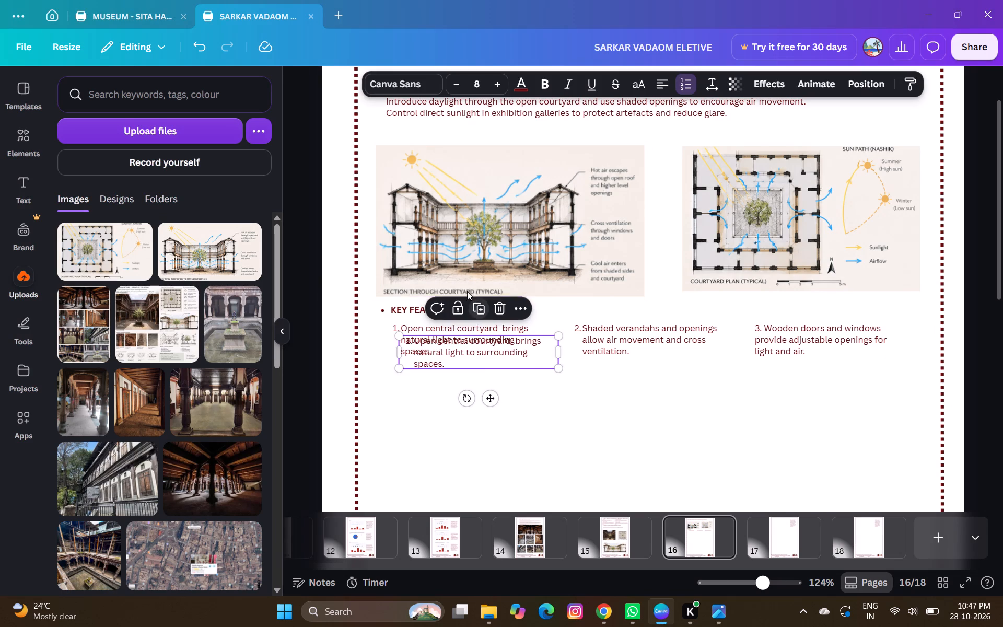
{"action": "left_click_drag", "start_coordinate": [480, 368], "coordinate": [466, 409]}
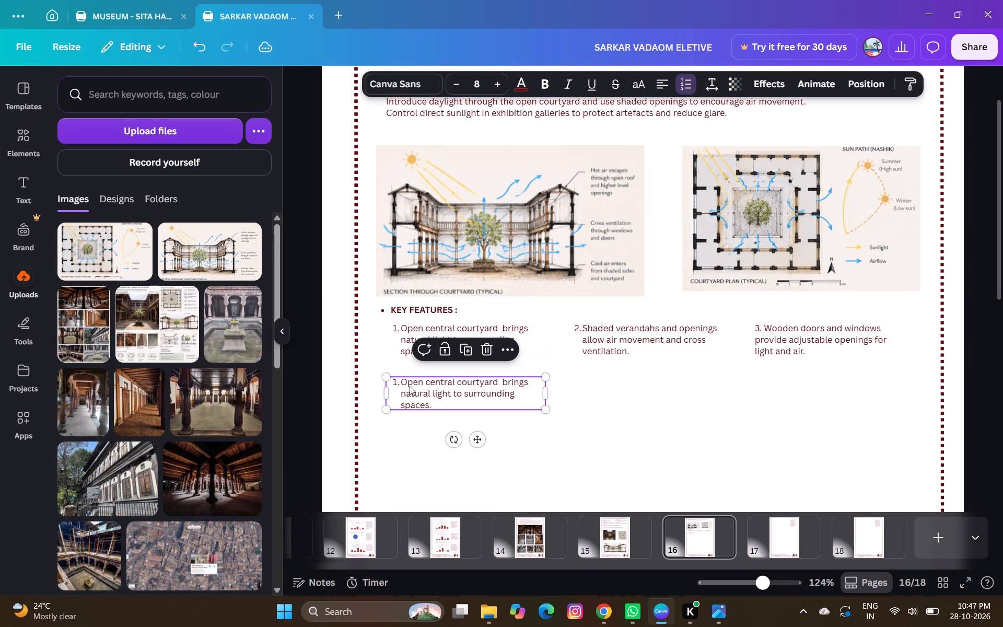
Remove the automatic list number from the duplicated courtyard text box in the second row.
{"action": "left_click", "coordinate": [395, 381]}
{"action": "left_click", "coordinate": [396, 381]}
{"action": "left_click", "coordinate": [398, 382]}
{"action": "left_click", "coordinate": [399, 381]}
{"action": "left_click", "coordinate": [403, 382]}
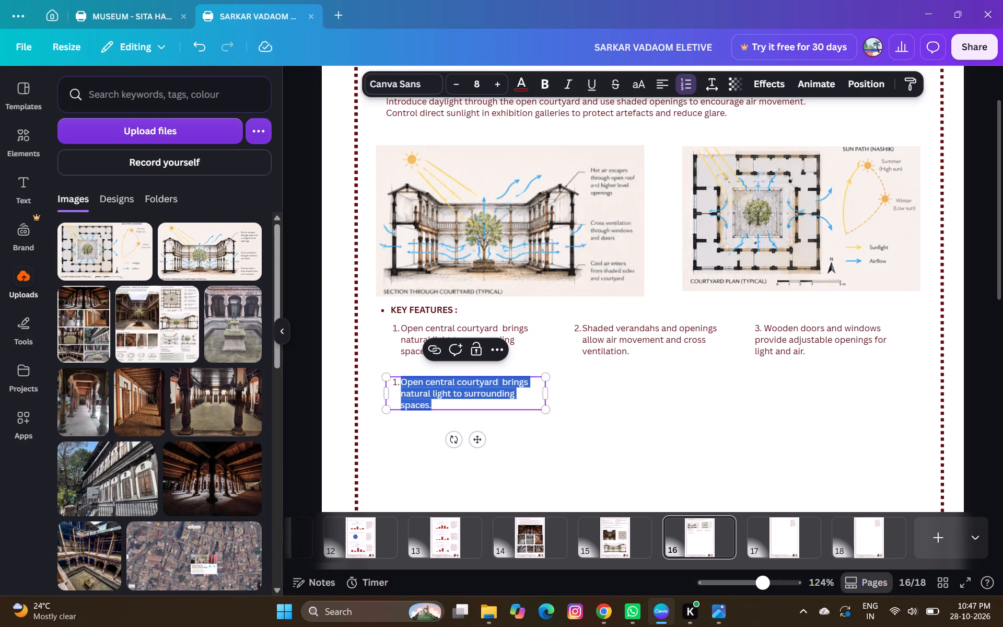
{"action": "left_click", "coordinate": [399, 381]}
{"action": "key", "text": "BackSpace"}
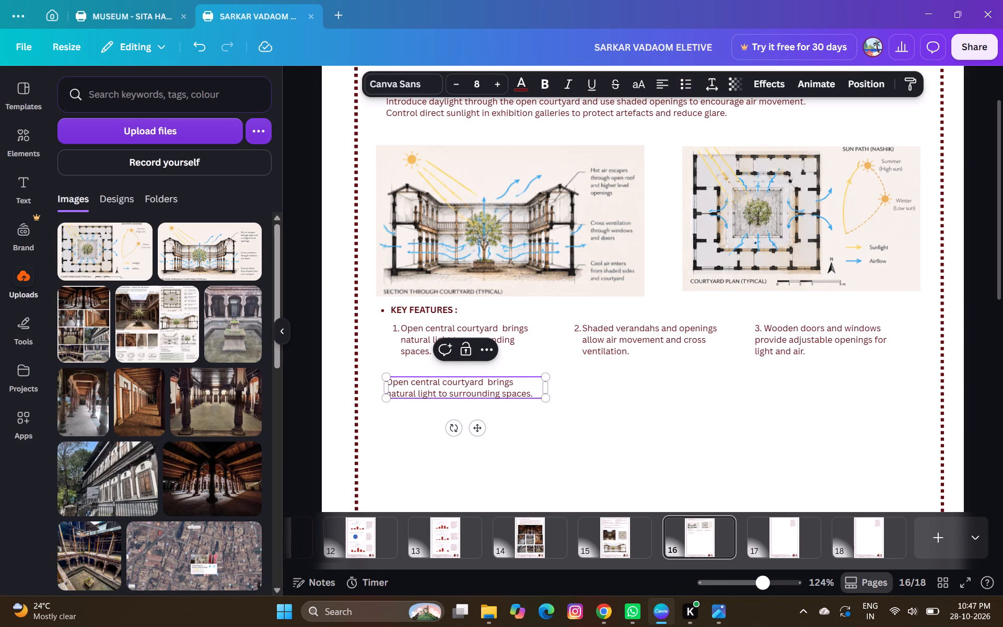
Number the duplicated second-row text box 4 and replace its courtyard text with the copied "Deep eaves and timber roofing reduce direct sun exposure.".
{"action": "type", "text": "4."}
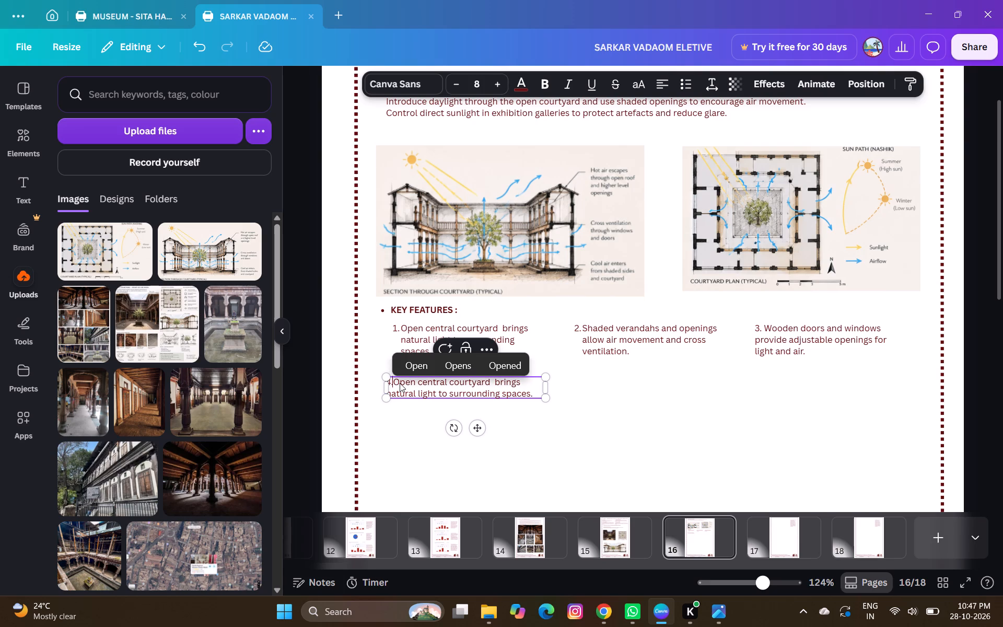
{"action": "key", "text": "space"}
{"action": "left_click_drag", "start_coordinate": [436, 409], "coordinate": [402, 383]}
{"action": "key", "text": "ctrl+v"}
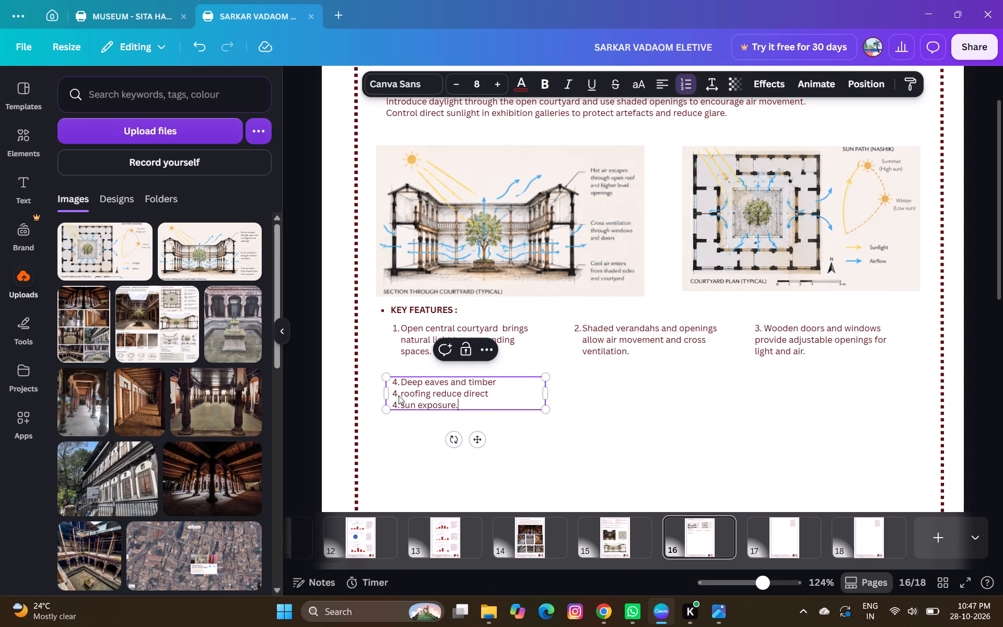
Join the three pasted lines of point 4 into one continuous list item, with single spaces between the joined words.
{"action": "left_click", "coordinate": [401, 393]}
{"action": "key", "text": "BackSpace"}
{"action": "key", "text": "BackSpace"}
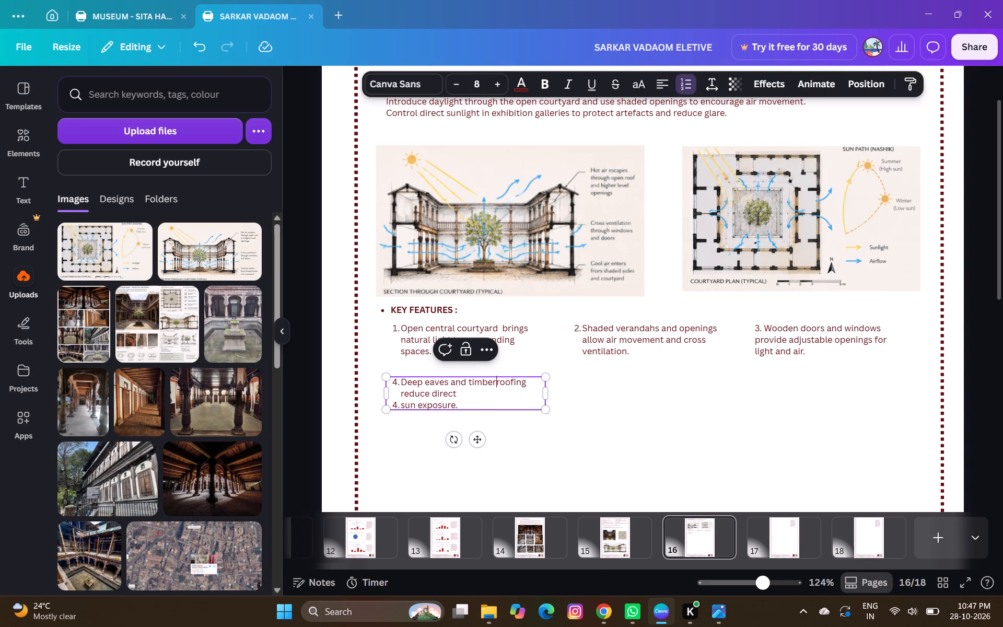
{"action": "key", "text": "space"}
{"action": "left_click", "coordinate": [398, 404]}
{"action": "key", "text": "BackSpace"}
{"action": "key", "text": "BackSpace"}
{"action": "key", "text": "space"}
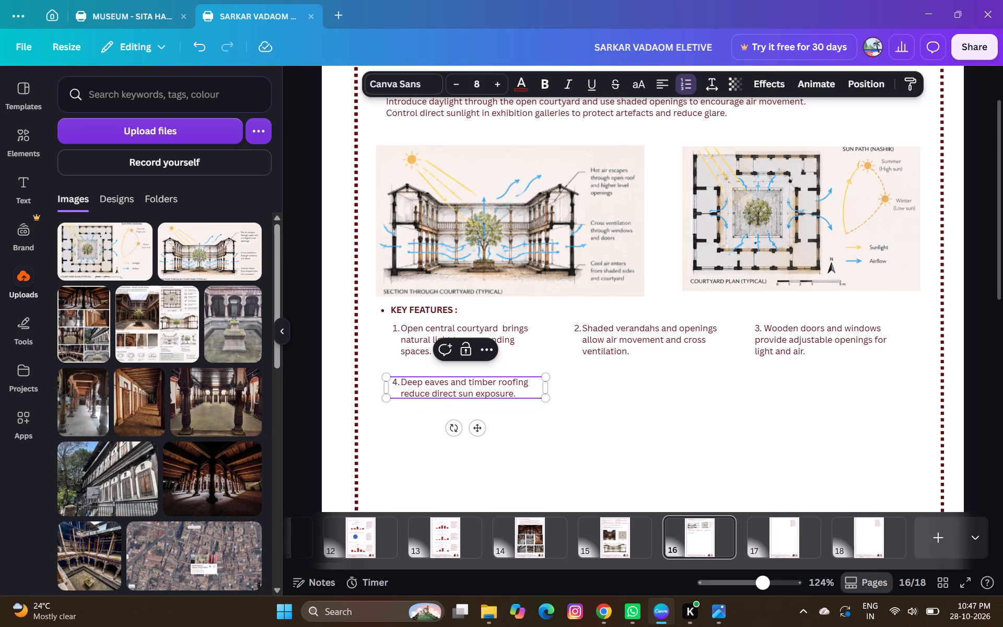
{"action": "left_click", "coordinate": [397, 396]}
{"action": "key", "text": "BackSpace"}
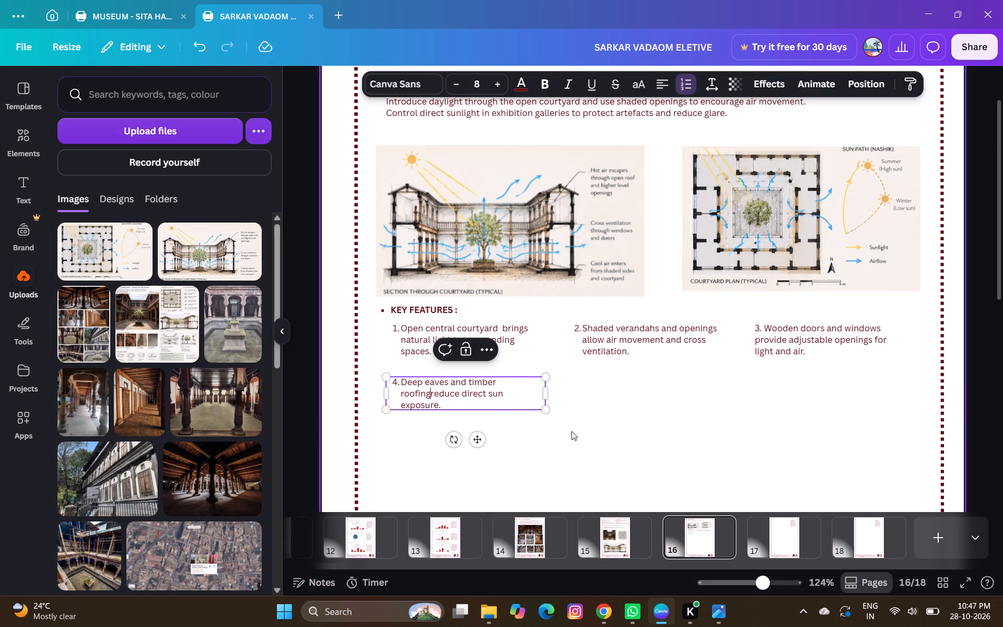
{"action": "key", "text": "space"}
{"action": "left_click", "coordinate": [613, 430]}
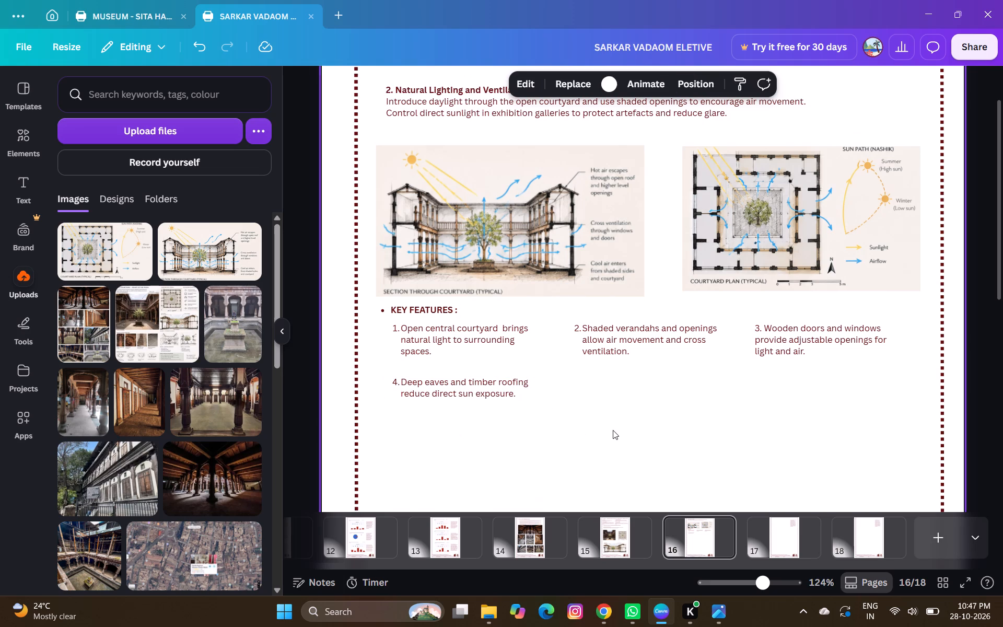
Narrow the point 4 text box so its sentence wraps onto three lines like point 1.
{"action": "left_click", "coordinate": [514, 390]}
{"action": "left_click_drag", "start_coordinate": [549, 390], "coordinate": [531, 391]}
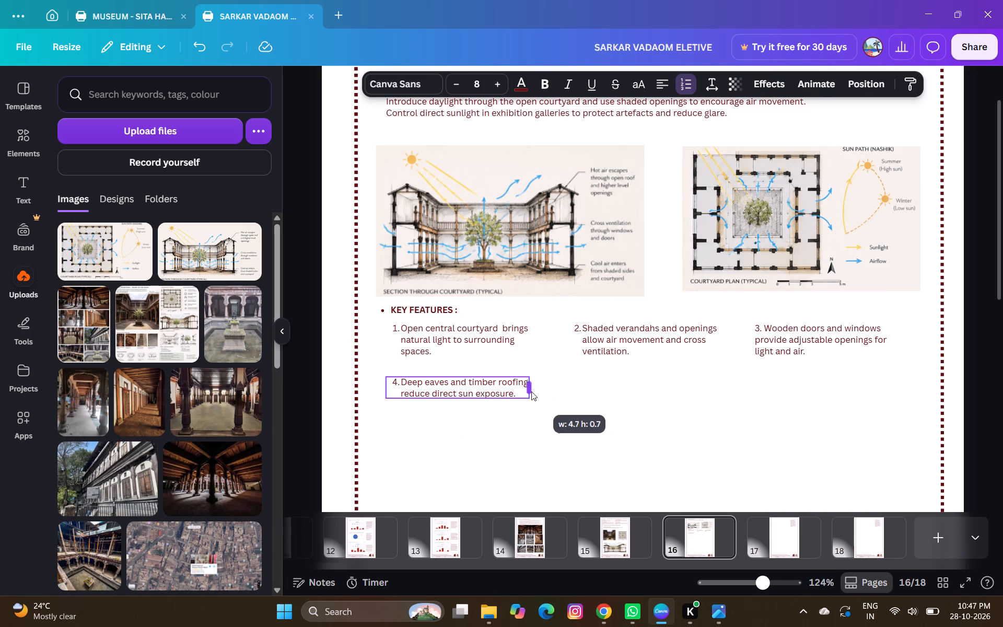
{"action": "left_click_drag", "start_coordinate": [531, 391], "coordinate": [526, 392]}
{"action": "left_click", "coordinate": [580, 417]}
{"action": "left_click", "coordinate": [465, 401]}
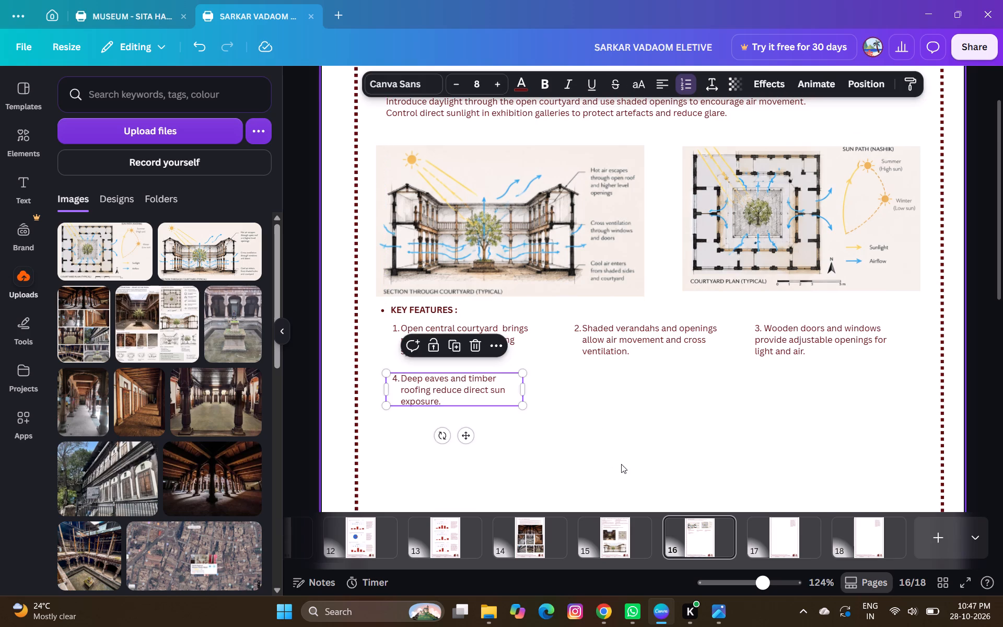
{"action": "left_click", "coordinate": [621, 464]}
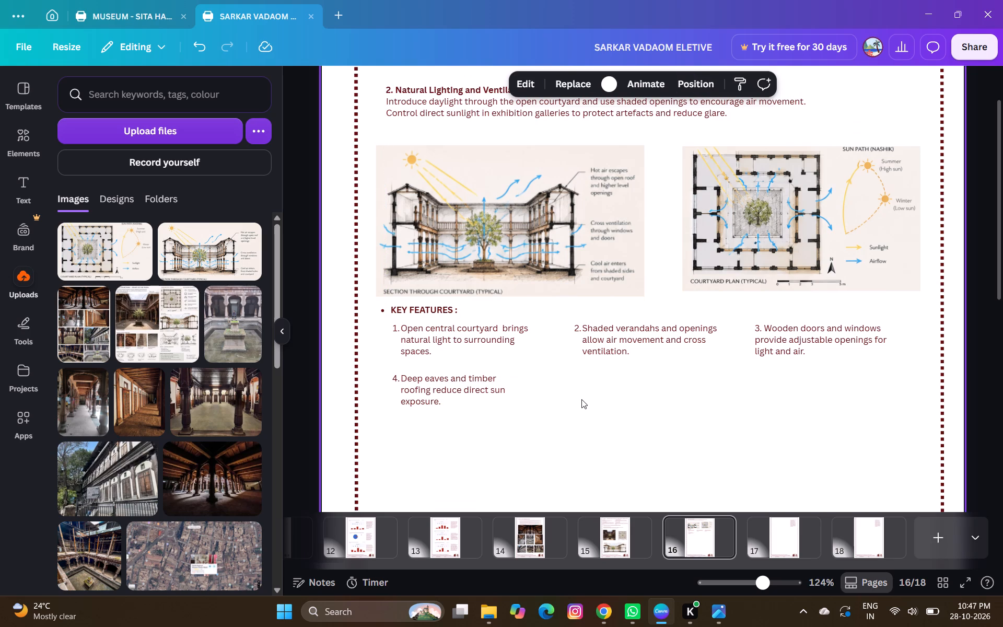
Move point 4 closer beneath point 1, keeping it aligned with a gap of about 0.3.
{"action": "scroll", "coordinate": [639, 353], "scroll_direction": "down", "scroll_amount": 3}
{"action": "scroll", "coordinate": [642, 373], "scroll_direction": "up", "scroll_amount": 4}
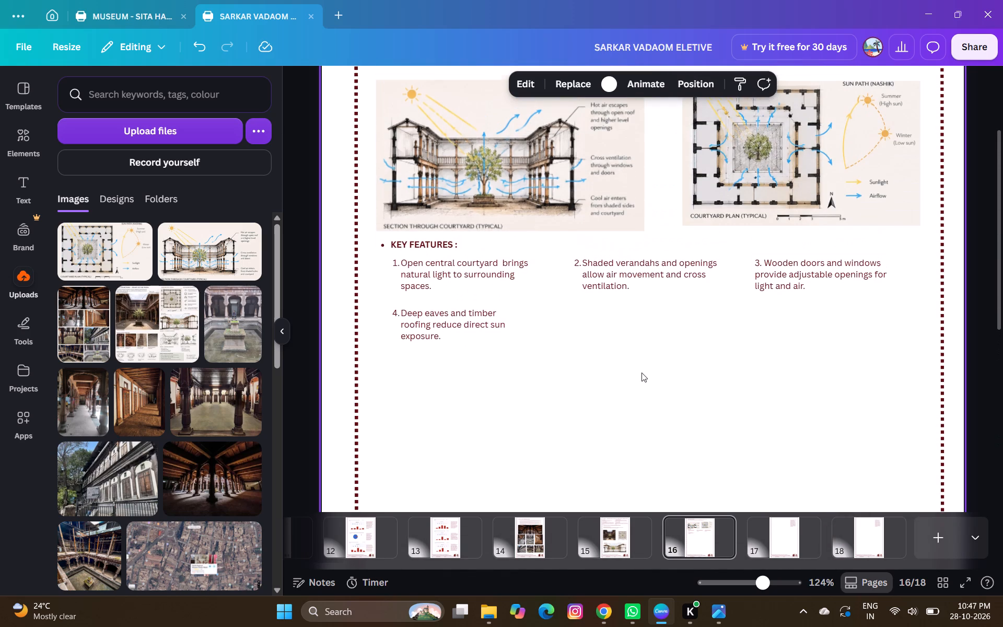
{"action": "scroll", "coordinate": [644, 372], "scroll_direction": "down", "scroll_amount": 3, "text": "ctrl"}
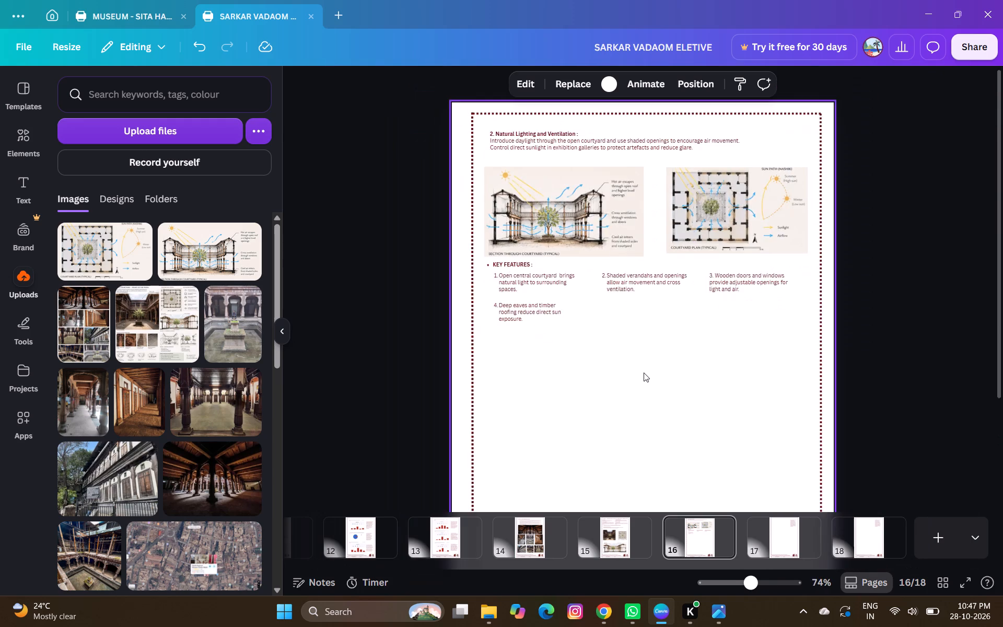
{"action": "scroll", "coordinate": [644, 373], "scroll_direction": "down", "scroll_amount": 2, "text": "ctrl"}
{"action": "scroll", "coordinate": [613, 252], "scroll_direction": "up", "scroll_amount": 4, "text": "ctrl"}
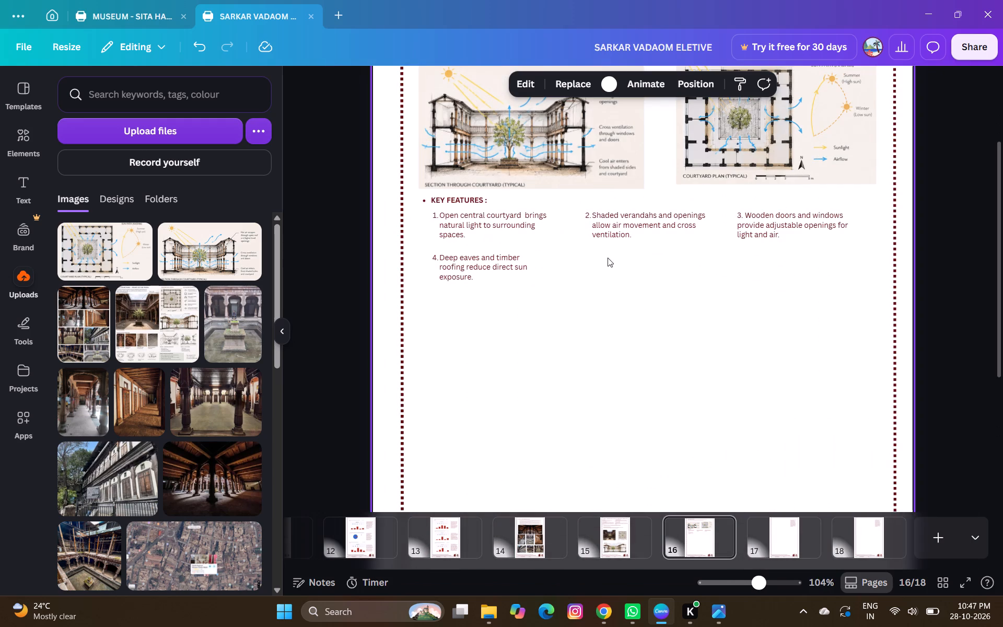
{"action": "left_click_drag", "start_coordinate": [513, 272], "coordinate": [510, 264]}
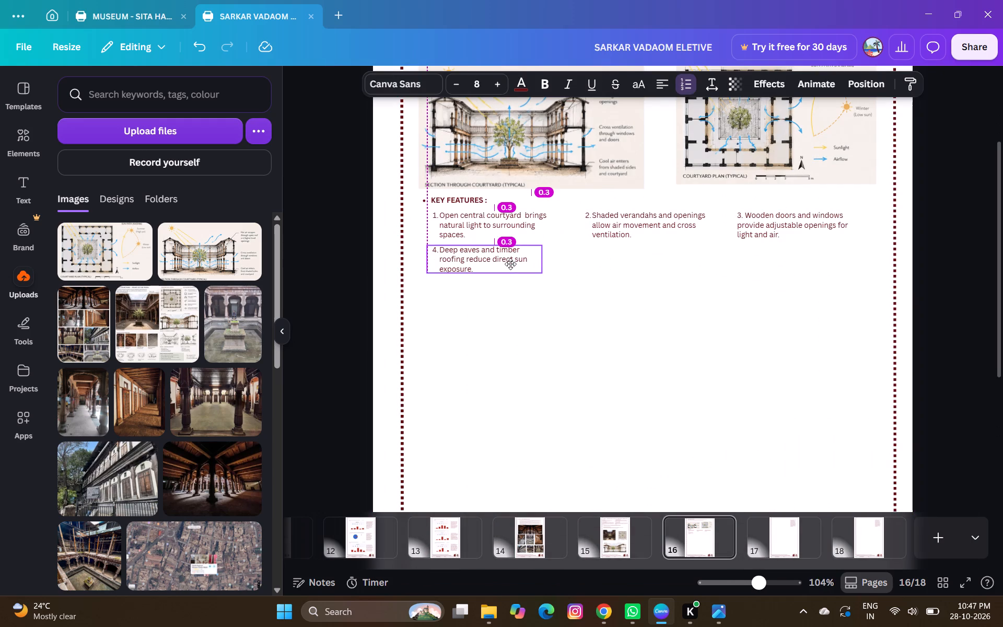
{"action": "left_click_drag", "start_coordinate": [510, 264], "coordinate": [510, 265]}
Duplicate the point 4 text box and place the copy beneath point 2, level with point 4.
{"action": "left_click", "coordinate": [485, 215]}
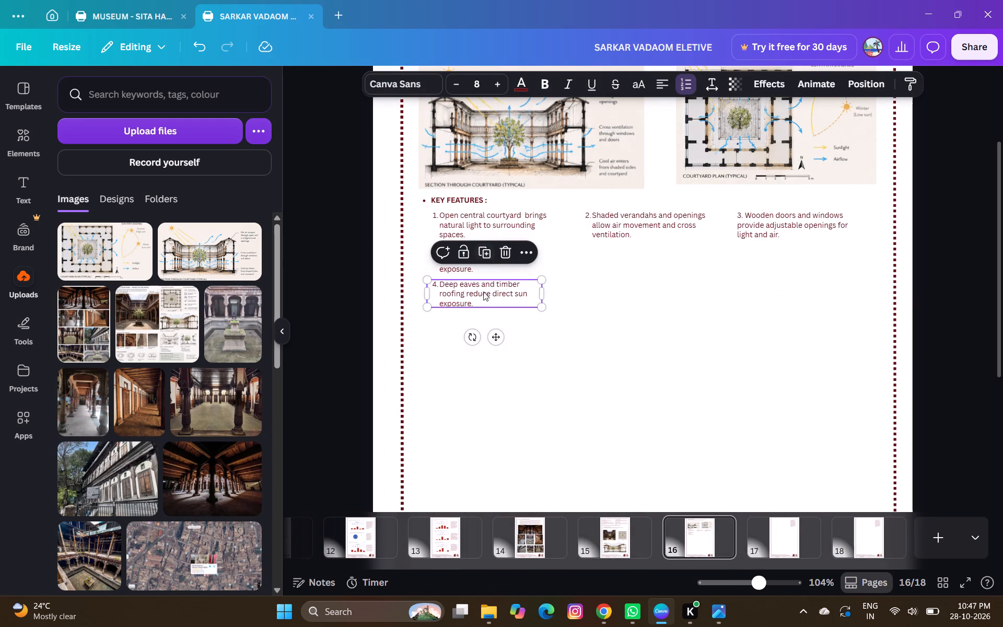
{"action": "left_click_drag", "start_coordinate": [484, 298], "coordinate": [630, 263]}
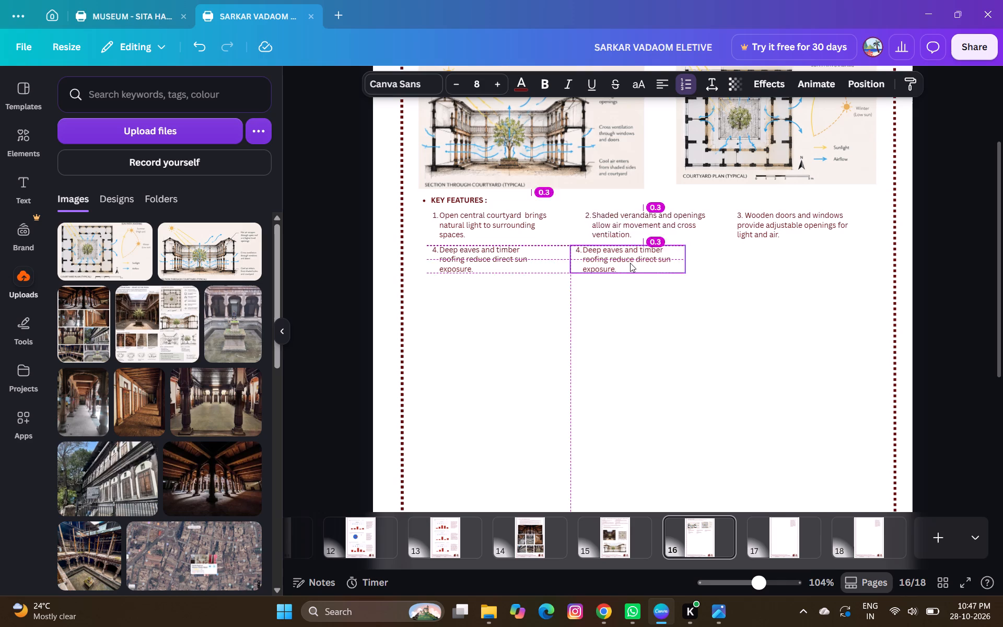
{"action": "left_click_drag", "start_coordinate": [646, 268], "coordinate": [655, 270]}
Replace the list number of the duplicated text box beneath point 2 with "5." on its own line.
{"action": "left_click", "coordinate": [593, 251]}
{"action": "left_click", "coordinate": [594, 251]}
{"action": "left_click", "coordinate": [590, 249]}
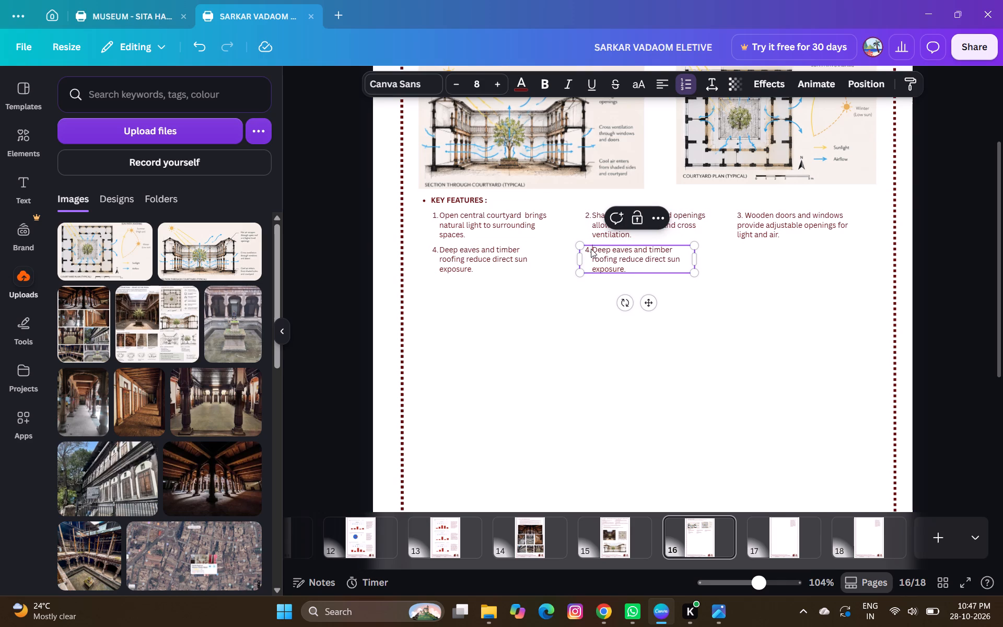
{"action": "key", "text": "BackSpace"}
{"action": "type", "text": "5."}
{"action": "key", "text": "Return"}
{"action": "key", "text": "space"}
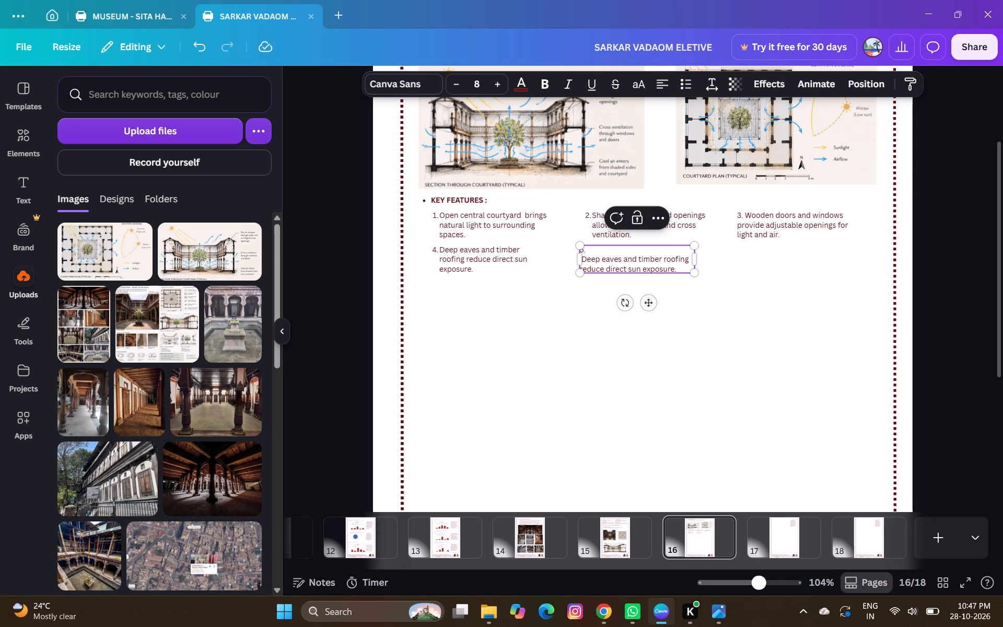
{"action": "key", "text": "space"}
{"action": "left_click", "coordinate": [629, 336]}
{"action": "left_click", "coordinate": [576, 257]}
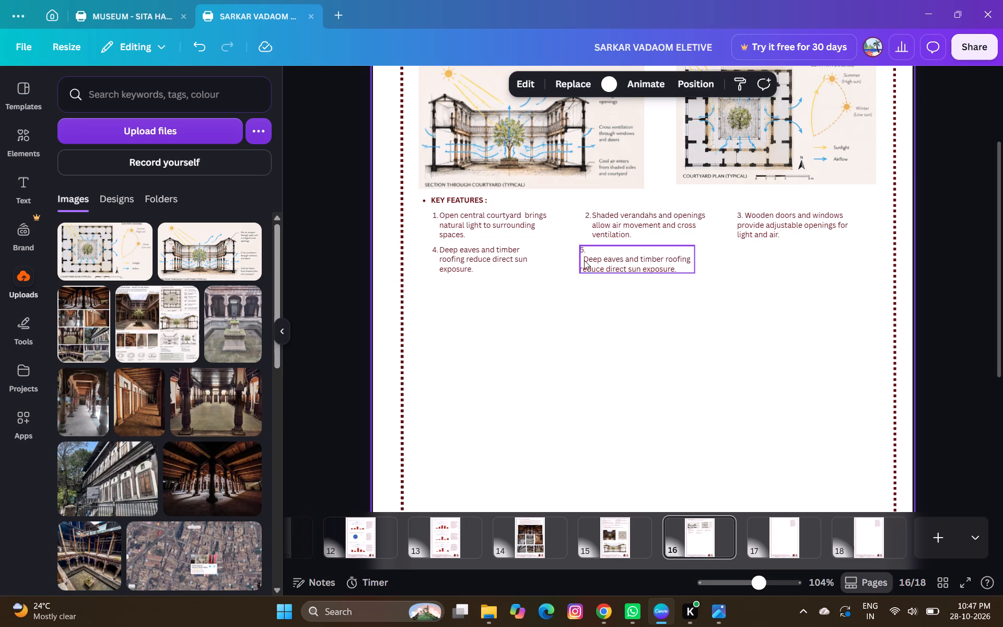
Switch to the key features screenshot in Photos and copy its last point, about courtyard trees and vegetation.
{"action": "left_click", "coordinate": [588, 616]}
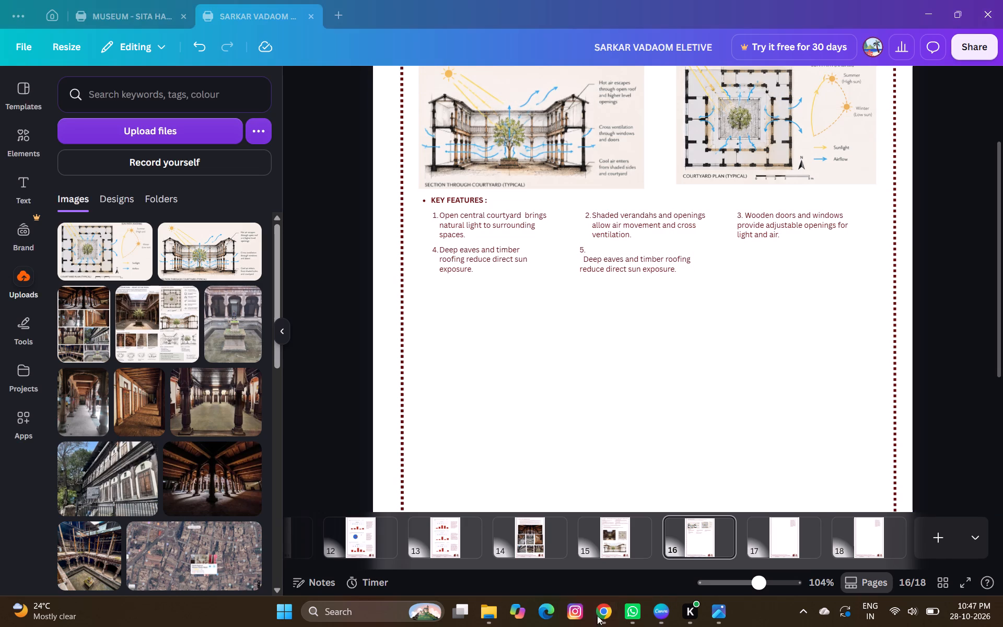
{"action": "left_click", "coordinate": [714, 614]}
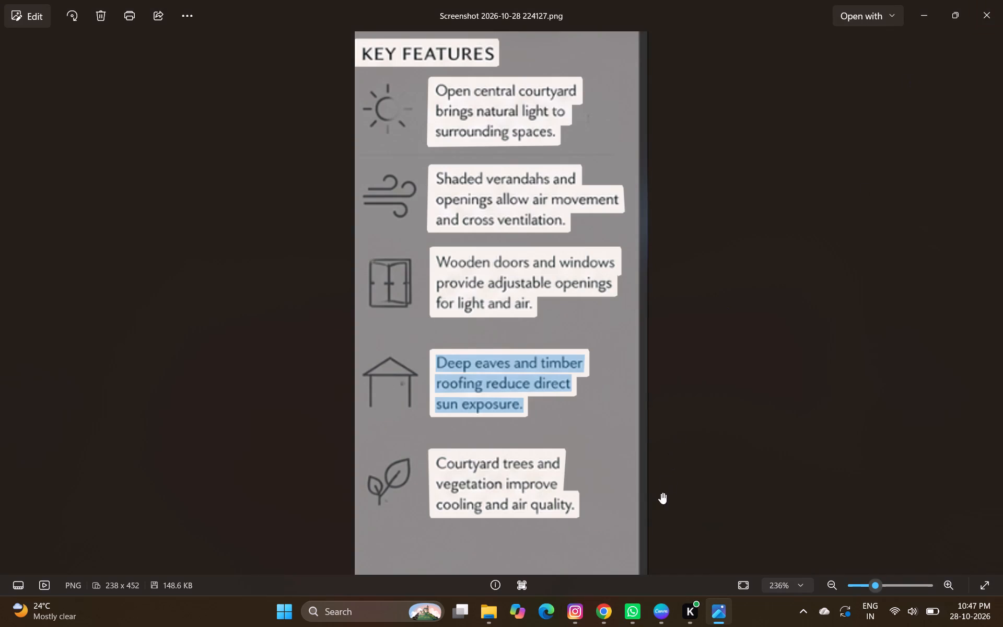
{"action": "left_click", "coordinate": [572, 611]}
{"action": "left_click", "coordinate": [1002, 0]}
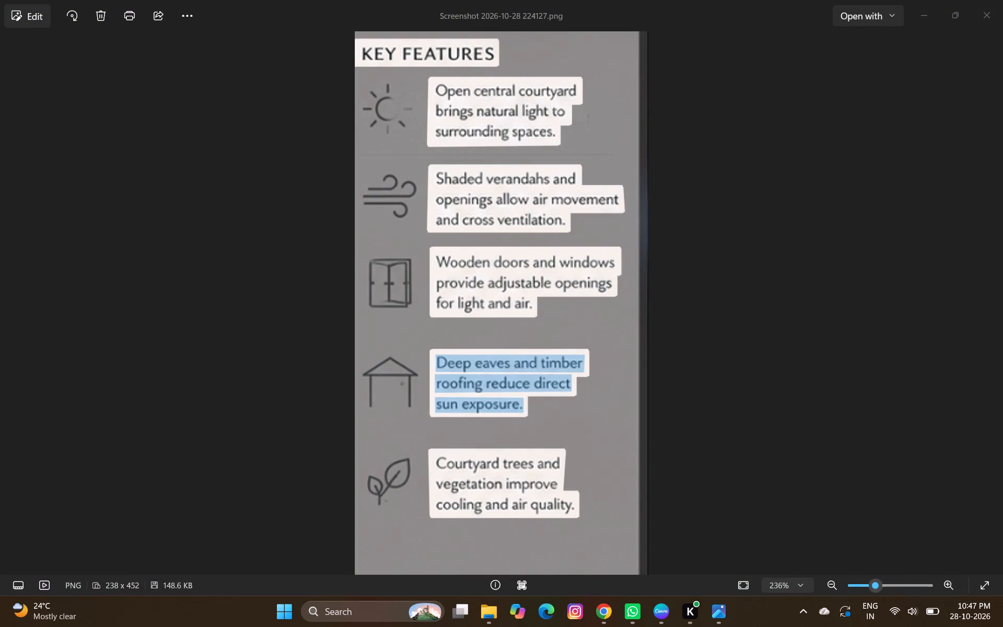
{"action": "left_click_drag", "start_coordinate": [439, 466], "coordinate": [560, 527]}
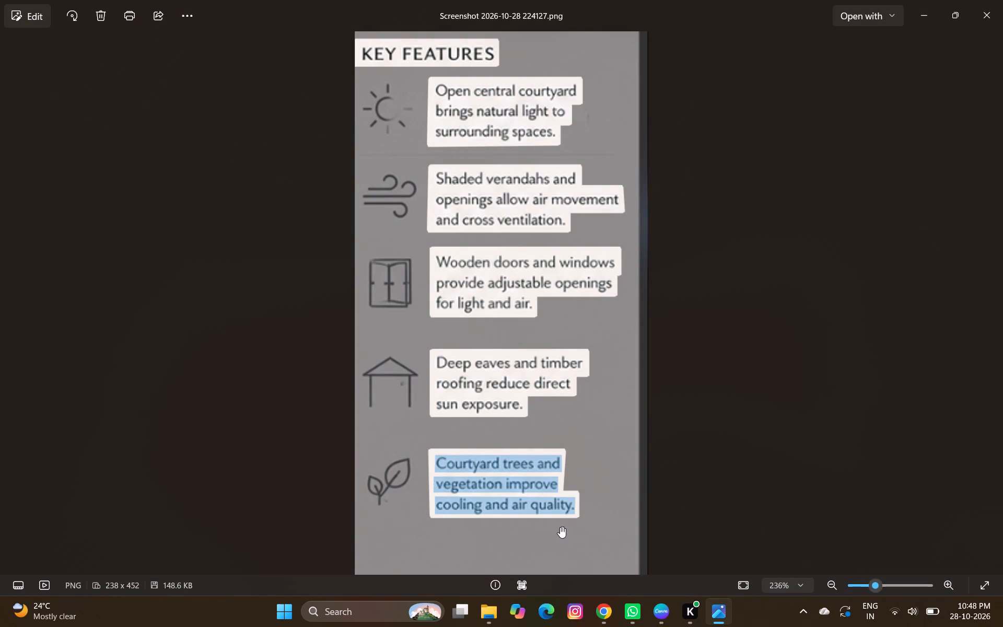
{"action": "key", "text": "ctrl+c"}
Back in the Canva page, replace the "Deep eaves" sentence under number 5 with the copied courtyard trees text.
{"action": "key", "text": "alt+Tab"}
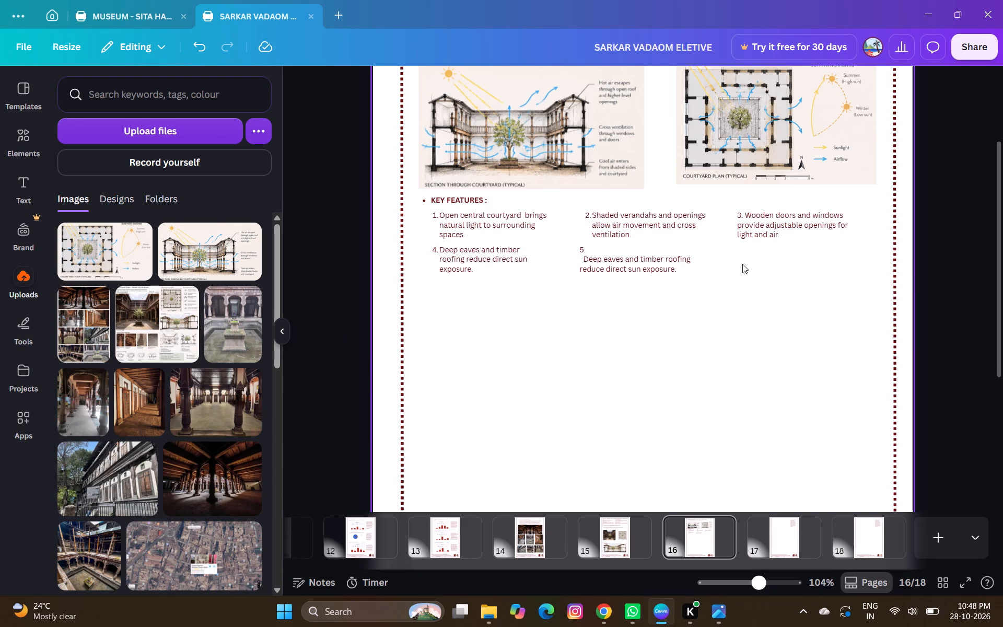
{"action": "double_click", "coordinate": [656, 262]}
{"action": "left_click", "coordinate": [684, 273]}
{"action": "left_click", "coordinate": [683, 268]}
{"action": "left_click_drag", "start_coordinate": [683, 267], "coordinate": [577, 263]}
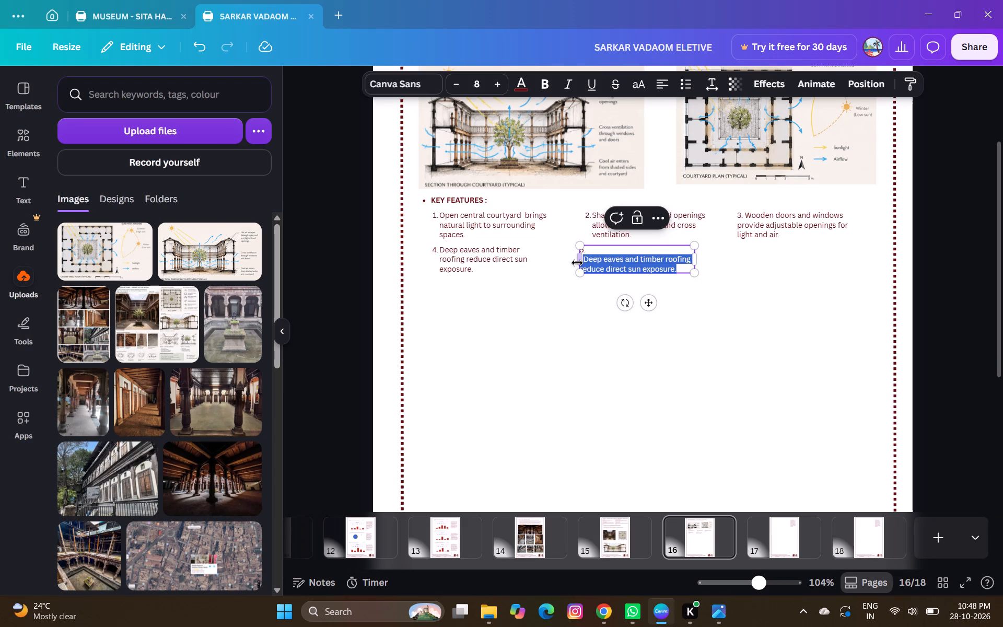
{"action": "left_click_drag", "start_coordinate": [577, 263], "coordinate": [575, 263]}
{"action": "key", "text": "ctrl+v"}
Remove the line break after "5." so the courtyard trees sentence starts on the same line as its number.
{"action": "left_click", "coordinate": [591, 252]}
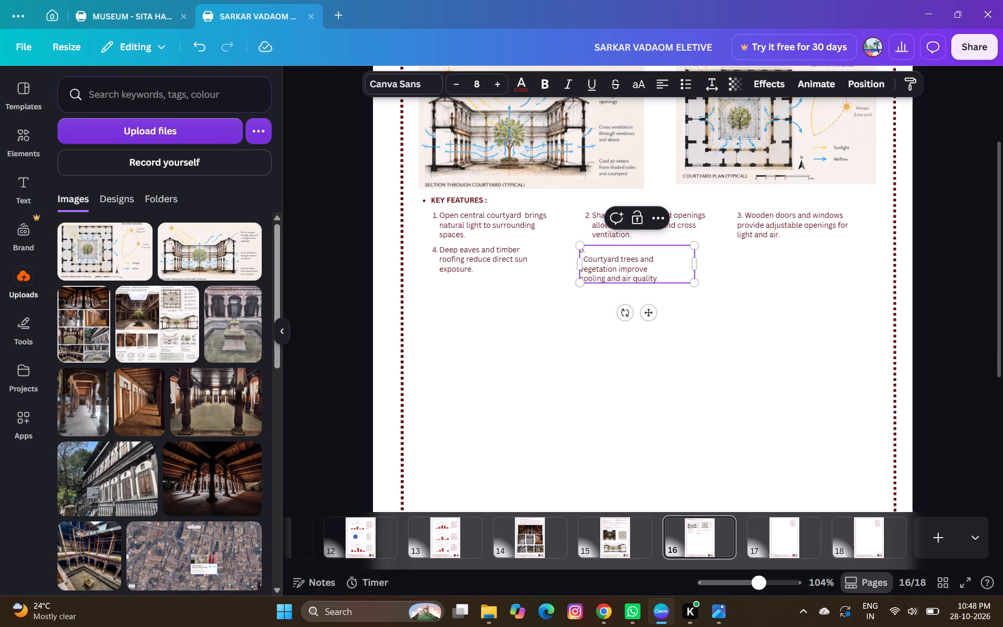
{"action": "left_click", "coordinate": [586, 258]}
{"action": "left_click", "coordinate": [581, 259]}
{"action": "key", "text": "BackSpace"}
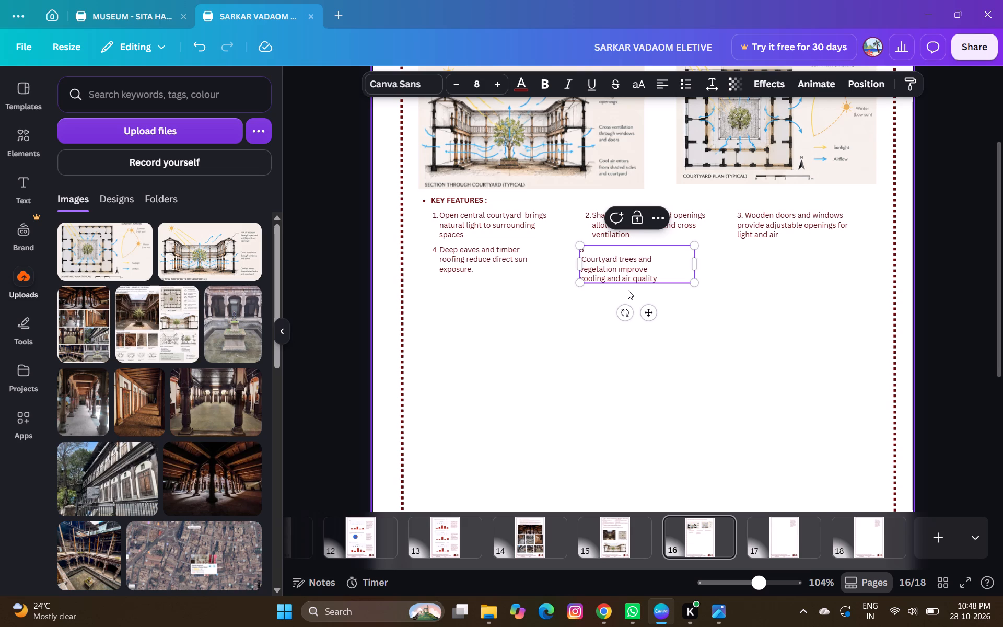
{"action": "key", "text": "BackSpace"}
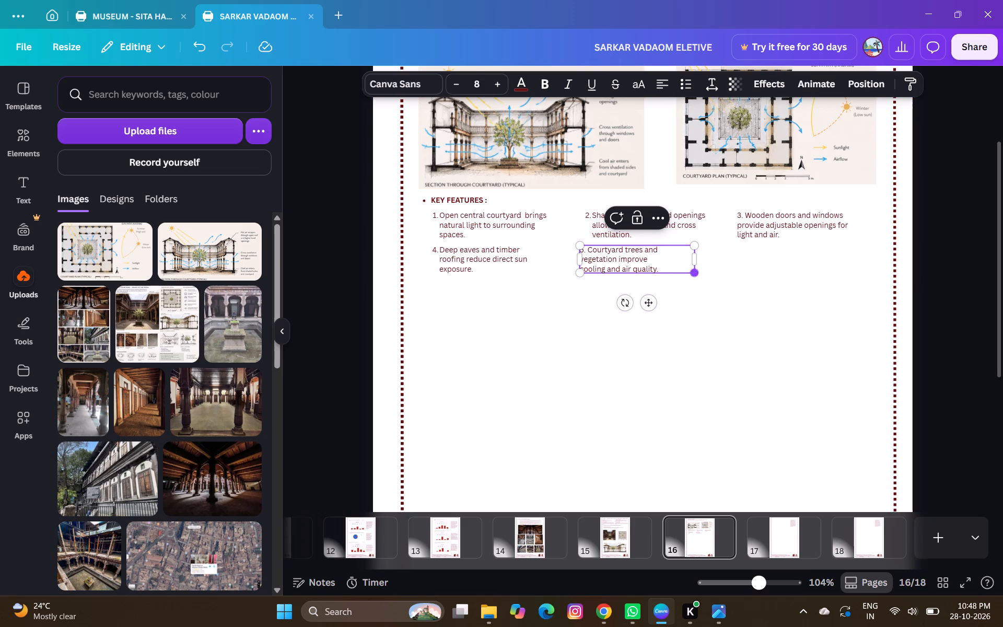
Narrow the point 5 text box and join its "vegetation improve" line to the preceding "Courtyard trees and" with a space.
{"action": "left_click", "coordinate": [695, 263]}
{"action": "left_click_drag", "start_coordinate": [695, 263], "coordinate": [674, 268]}
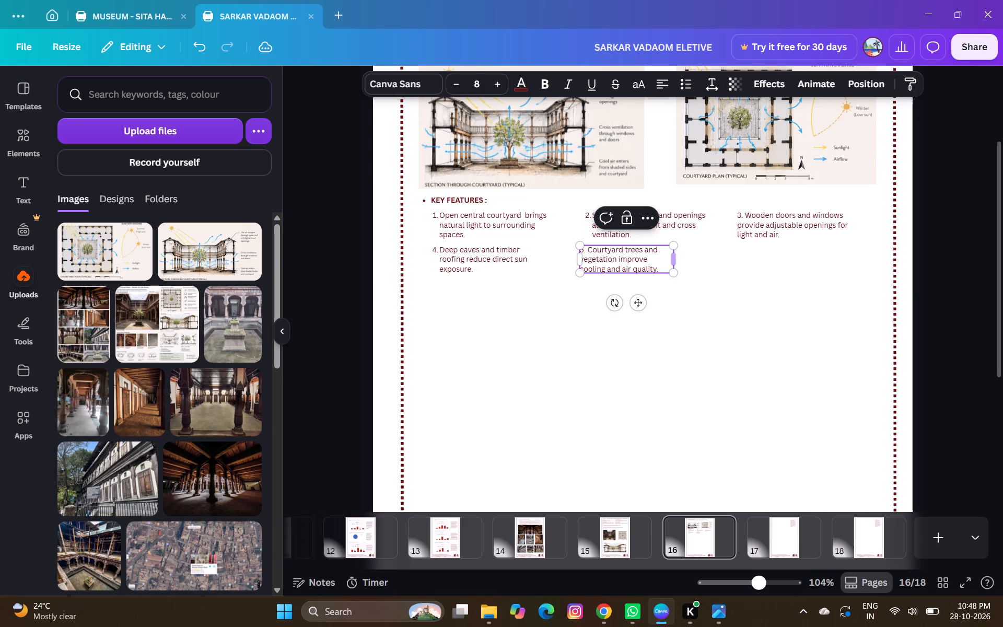
{"action": "left_click", "coordinate": [592, 264]}
{"action": "left_click", "coordinate": [587, 257]}
{"action": "key", "text": "Left"}
{"action": "key", "text": "Left"}
{"action": "key", "text": "BackSpace"}
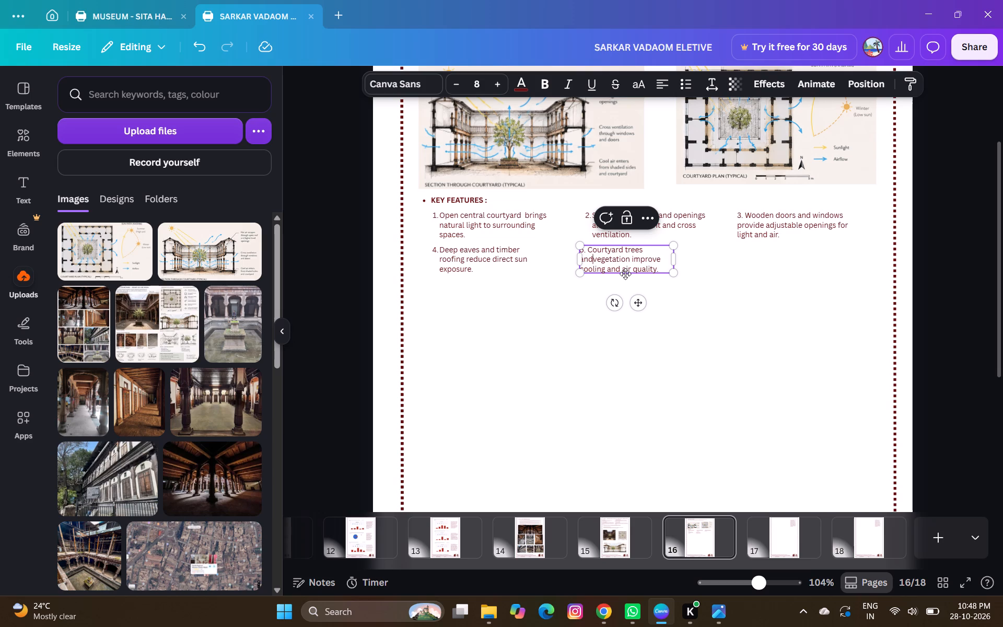
{"action": "key", "text": "space"}
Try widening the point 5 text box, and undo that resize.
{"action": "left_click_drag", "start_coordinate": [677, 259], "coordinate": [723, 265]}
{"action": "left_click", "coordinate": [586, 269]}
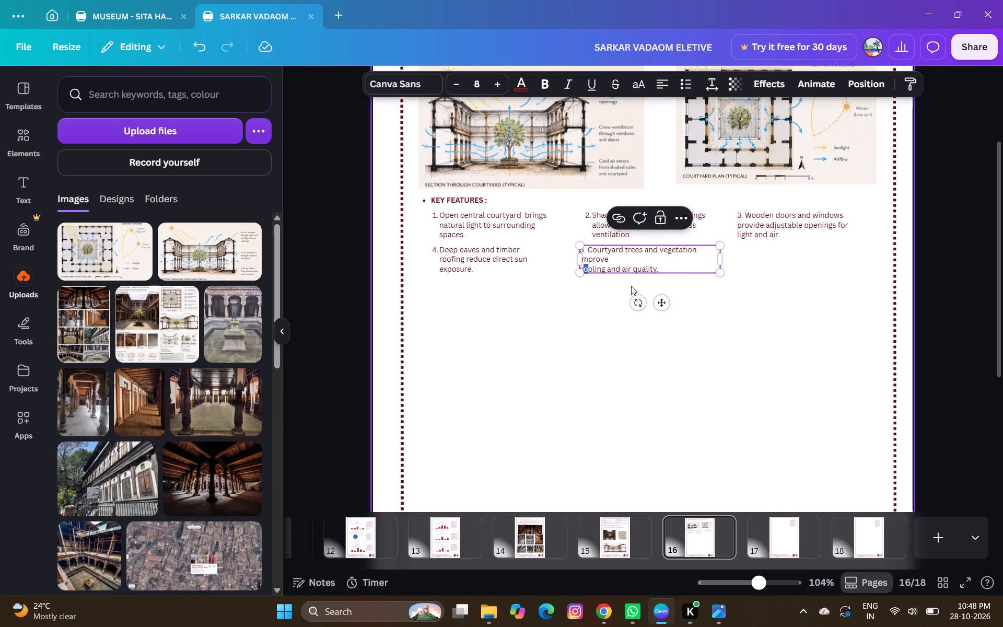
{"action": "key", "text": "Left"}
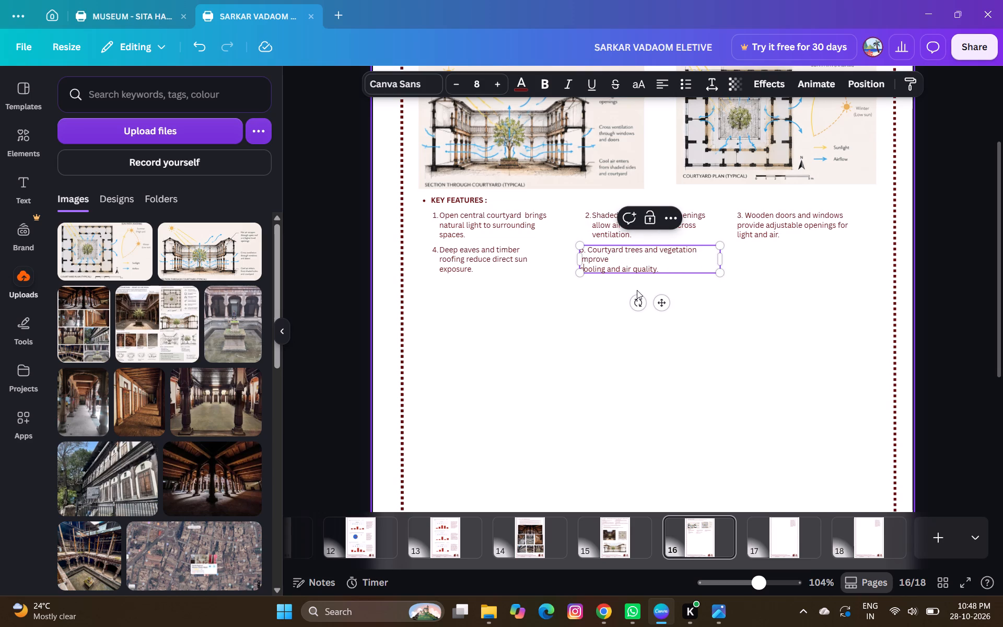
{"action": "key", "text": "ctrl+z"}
Join "cooling and air quality." to the preceding line of point 5 and widen its text box so the sentence fits on two lines.
{"action": "left_click", "coordinate": [596, 270]}
{"action": "key", "text": "Left"}
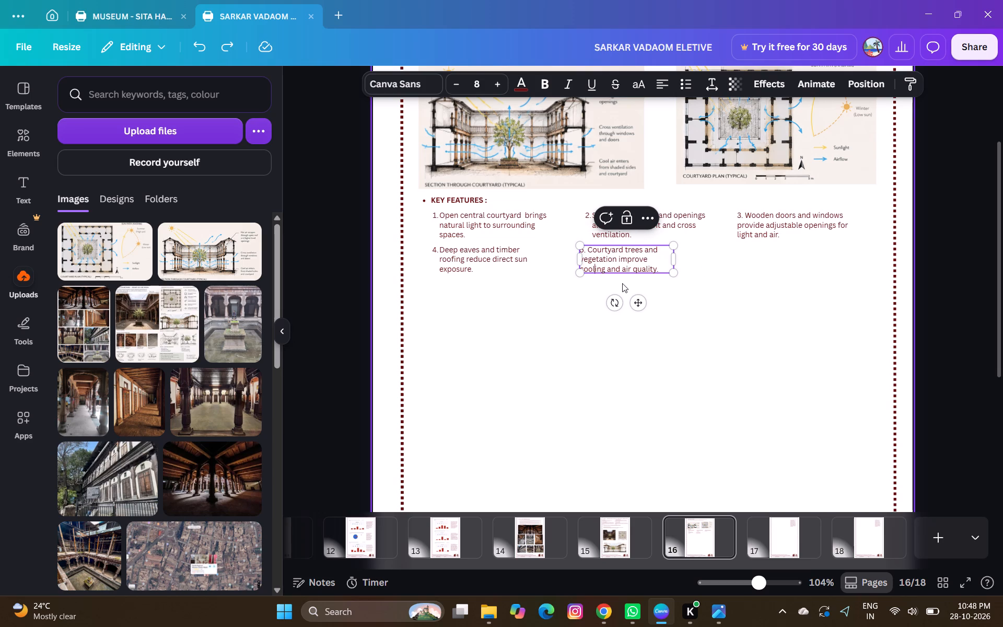
{"action": "key", "text": "Left"}
{"action": "key", "text": "Left"}
{"action": "key", "text": "Left"}
{"action": "key", "text": "Left"}
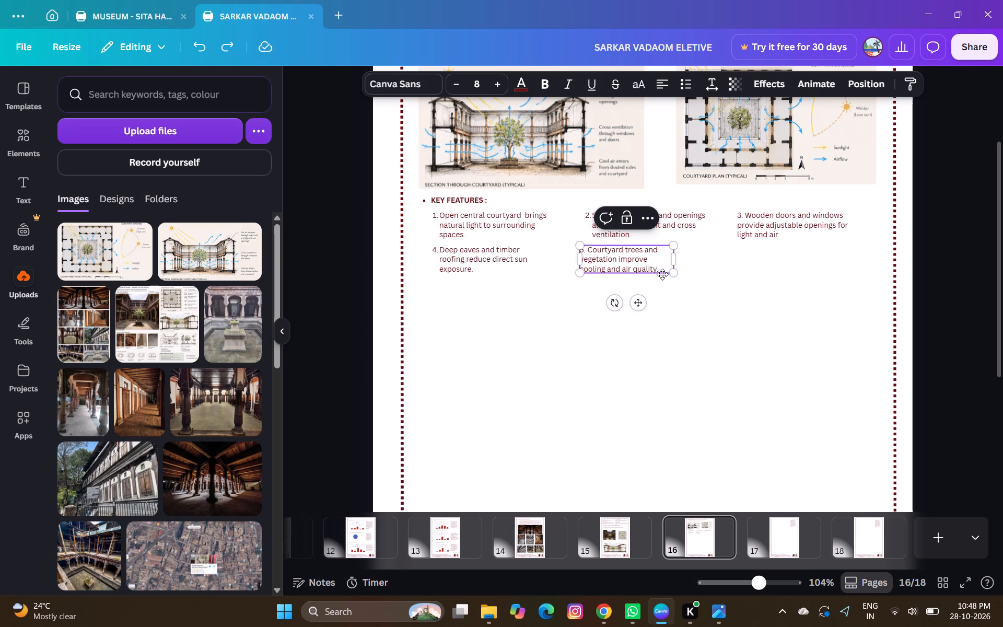
{"action": "key", "text": "BackSpace"}
{"action": "key", "text": "space"}
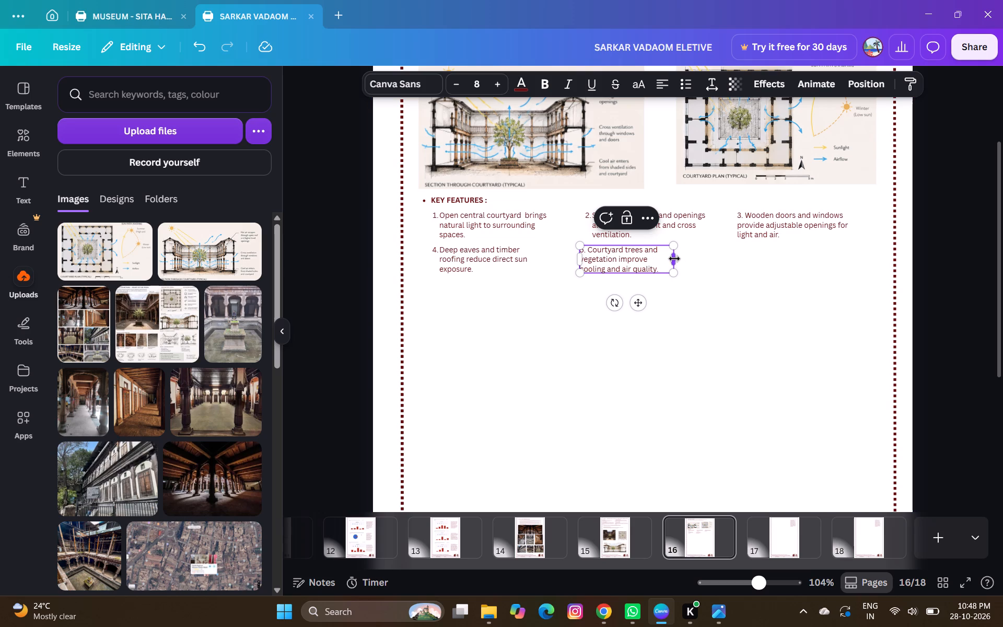
{"action": "left_click_drag", "start_coordinate": [674, 259], "coordinate": [710, 265]}
{"action": "left_click", "coordinate": [733, 309]}
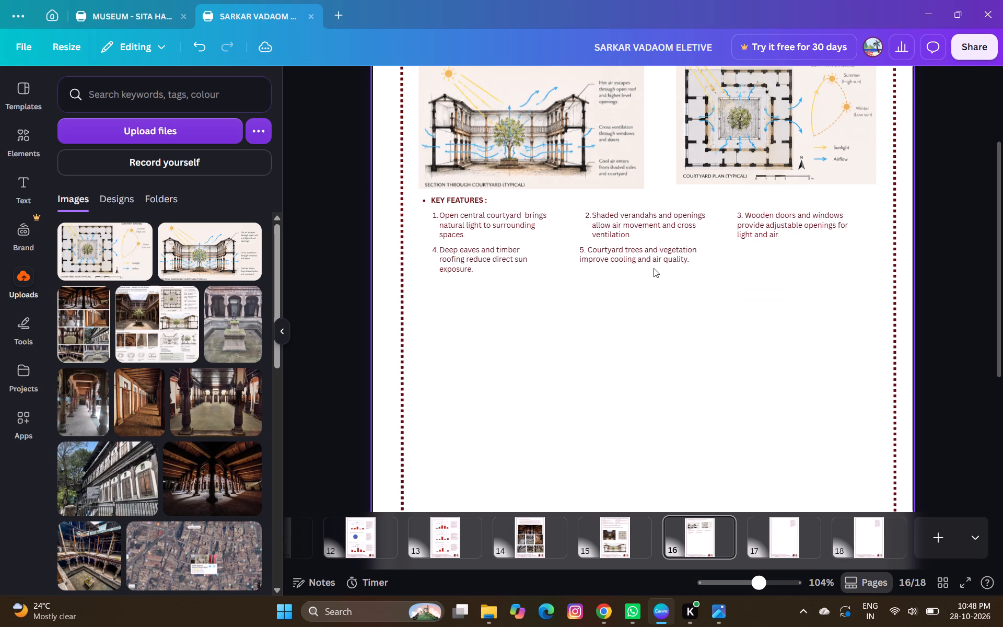
Move point 5 into alignment with the start of point 2, centred on the height of point 4.
{"action": "left_click_drag", "start_coordinate": [651, 258], "coordinate": [656, 265]}
{"action": "left_click", "coordinate": [687, 328]}
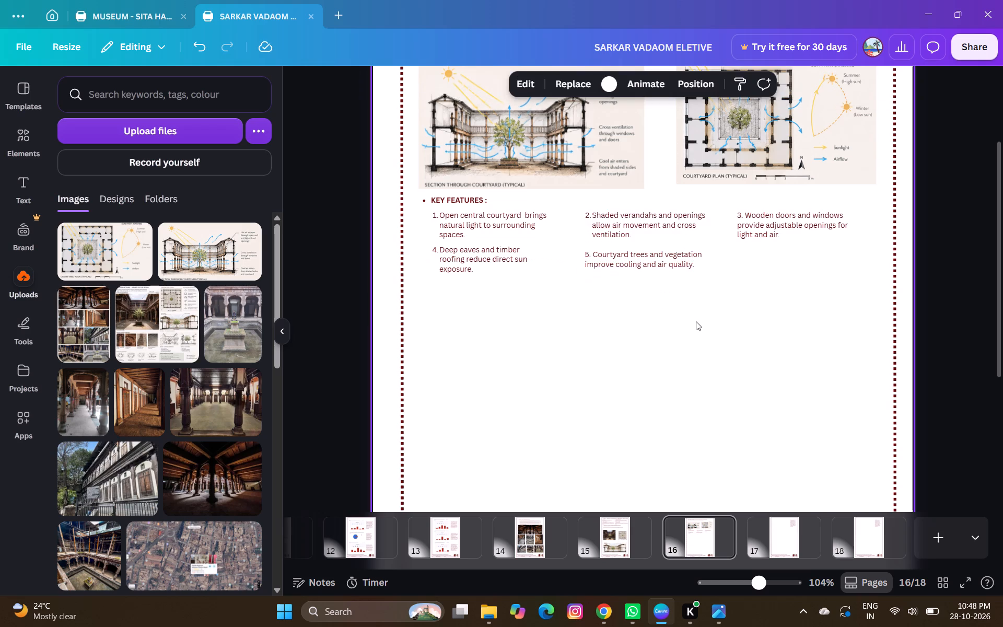
Check the layout of page 16 and the empty space beneath the Key Features points.
{"action": "scroll", "coordinate": [696, 349], "scroll_direction": "down", "scroll_amount": 3, "text": "ctrl"}
{"action": "scroll", "coordinate": [646, 333], "scroll_direction": "up", "scroll_amount": 1}
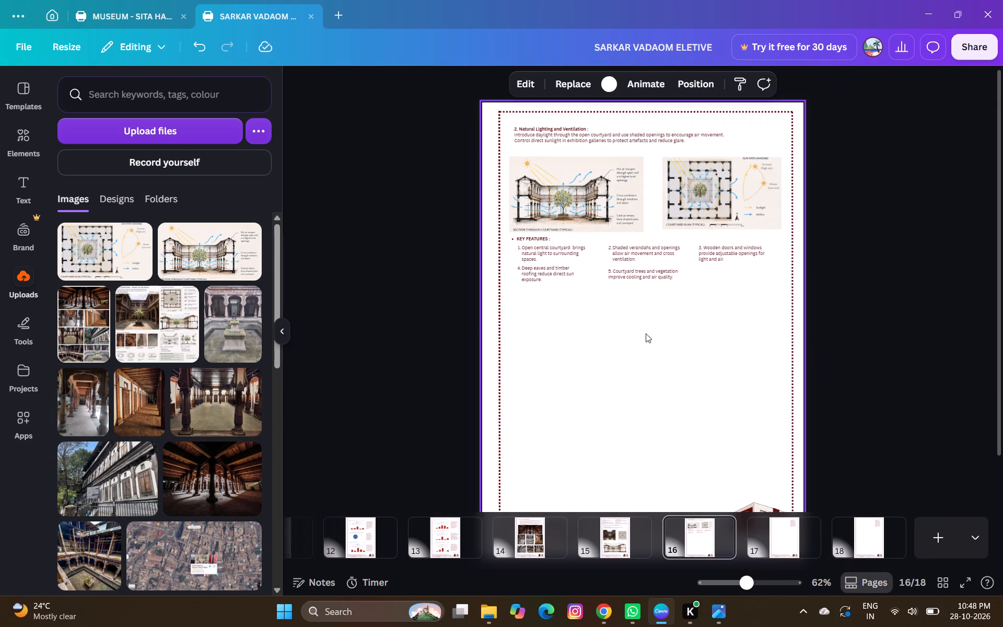
{"action": "scroll", "coordinate": [646, 333], "scroll_direction": "up", "scroll_amount": 2}
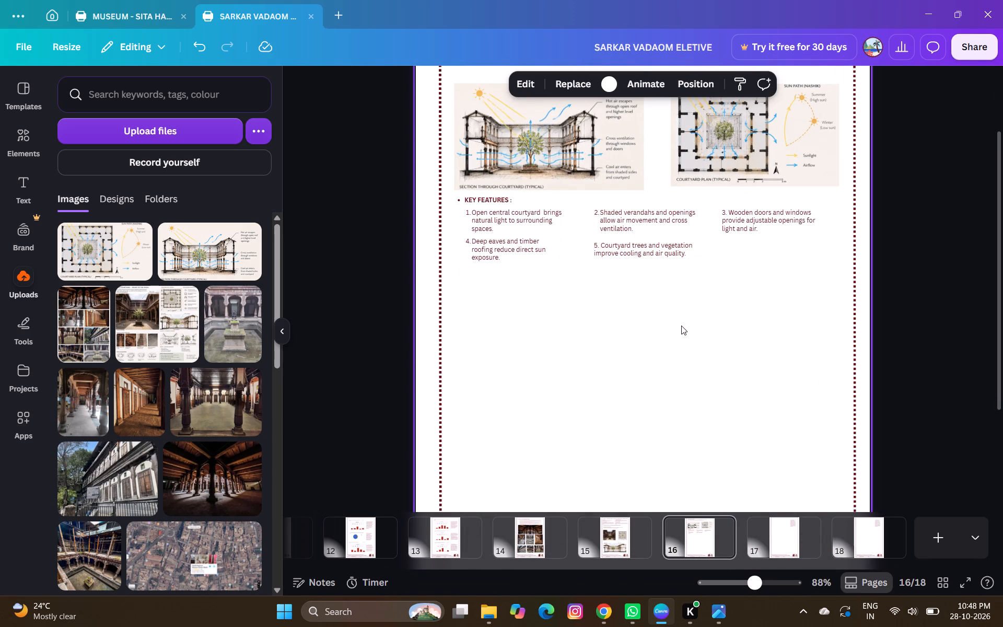
{"action": "scroll", "coordinate": [681, 326], "scroll_direction": "down", "scroll_amount": 2}
{"action": "scroll", "coordinate": [681, 330], "scroll_direction": "up", "scroll_amount": 3}
{"action": "scroll", "coordinate": [681, 330], "scroll_direction": "down", "scroll_amount": 2}
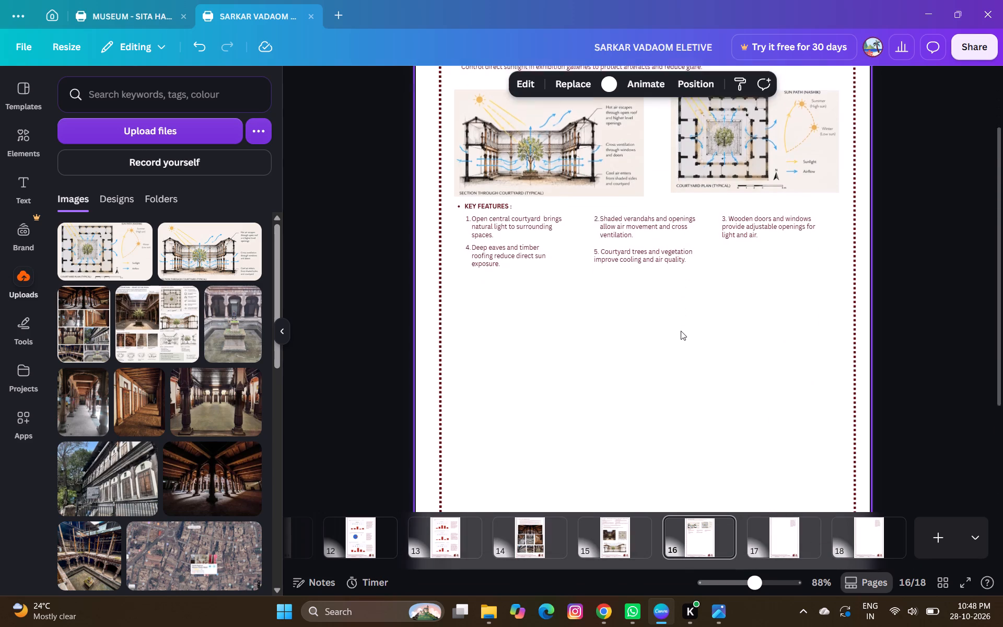
{"action": "scroll", "coordinate": [680, 333], "scroll_direction": "down", "scroll_amount": 3}
{"action": "scroll", "coordinate": [680, 334], "scroll_direction": "down", "scroll_amount": 3, "text": "ctrl"}
{"action": "scroll", "coordinate": [680, 335], "scroll_direction": "up", "scroll_amount": 3, "text": "ctrl"}
{"action": "scroll", "coordinate": [680, 335], "scroll_direction": "up", "scroll_amount": 4}
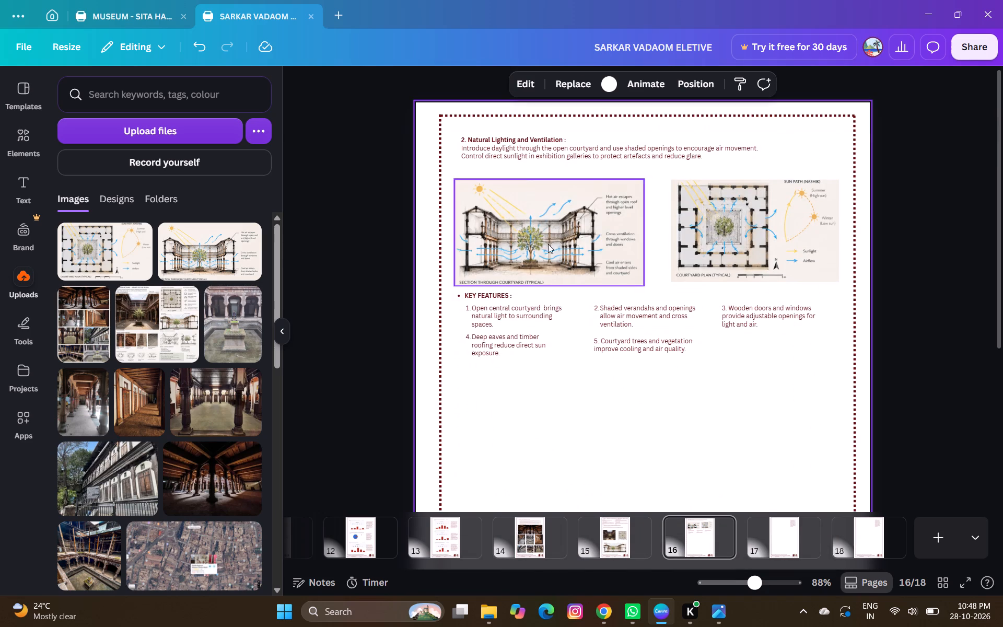
Duplicate the "2. Natural Lighting and Ventilation" text block and place the copy below the second row of Key Features points.
{"action": "left_click", "coordinate": [519, 152]}
{"action": "left_click", "coordinate": [613, 185]}
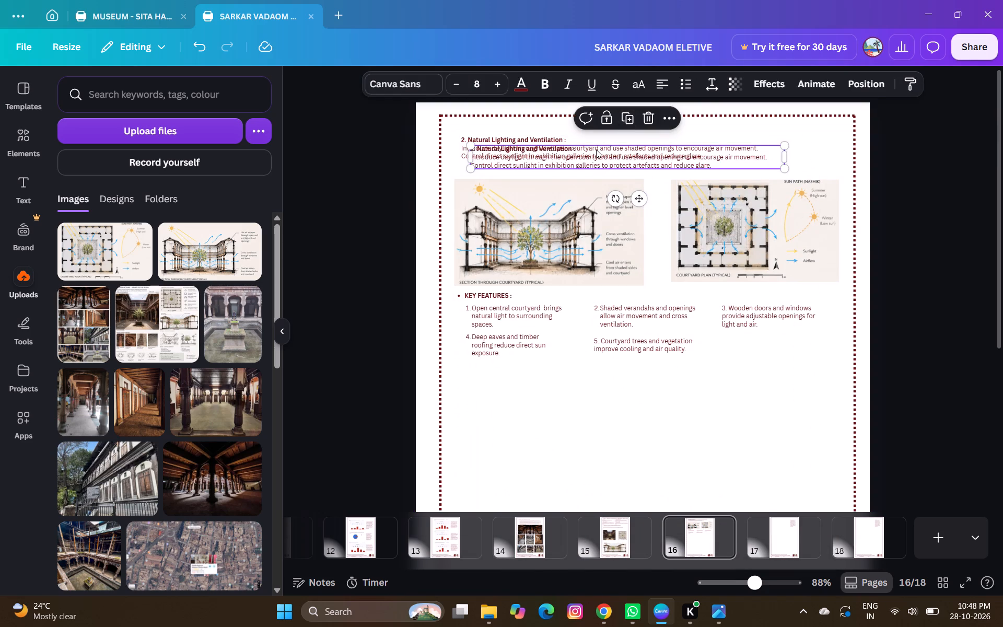
{"action": "left_click", "coordinate": [596, 149]}
{"action": "left_click_drag", "start_coordinate": [594, 158], "coordinate": [591, 222]}
{"action": "left_click_drag", "start_coordinate": [729, 161], "coordinate": [709, 284]}
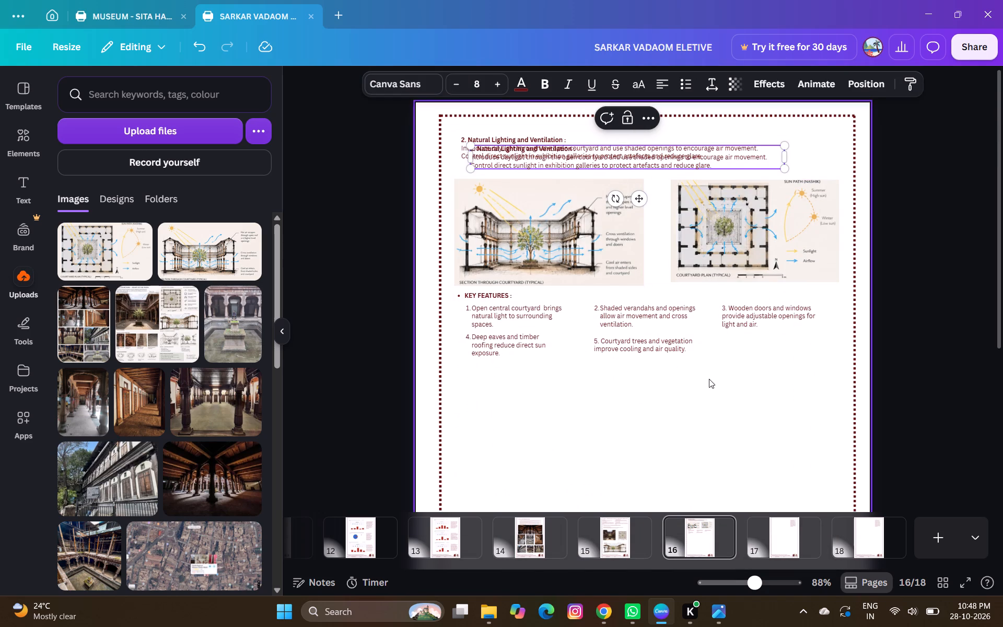
{"action": "left_click", "coordinate": [709, 379]}
{"action": "left_click_drag", "start_coordinate": [702, 156], "coordinate": [685, 384]}
{"action": "scroll", "coordinate": [669, 276], "scroll_direction": "down", "scroll_amount": 3}
{"action": "scroll", "coordinate": [677, 321], "scroll_direction": "up", "scroll_amount": 2, "text": "ctrl"}
{"action": "scroll", "coordinate": [677, 322], "scroll_direction": "down", "scroll_amount": 3, "text": "ctrl"}
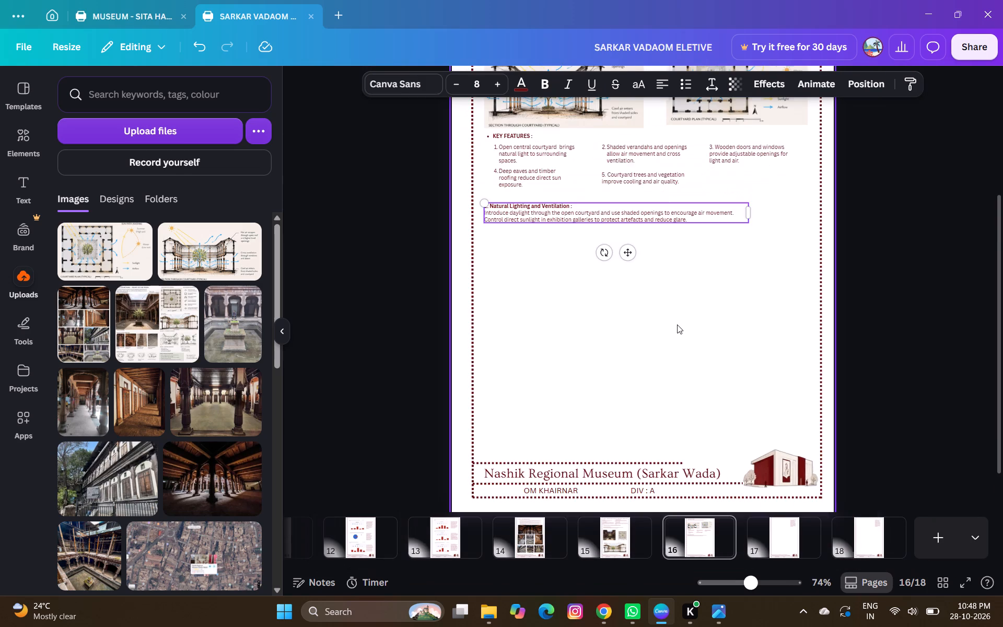
Close the Key Features reference image and check page 16 of the Museum Sita Haran presentation for layout reference.
{"action": "scroll", "coordinate": [678, 325], "scroll_direction": "up", "scroll_amount": 2, "text": "ctrl"}
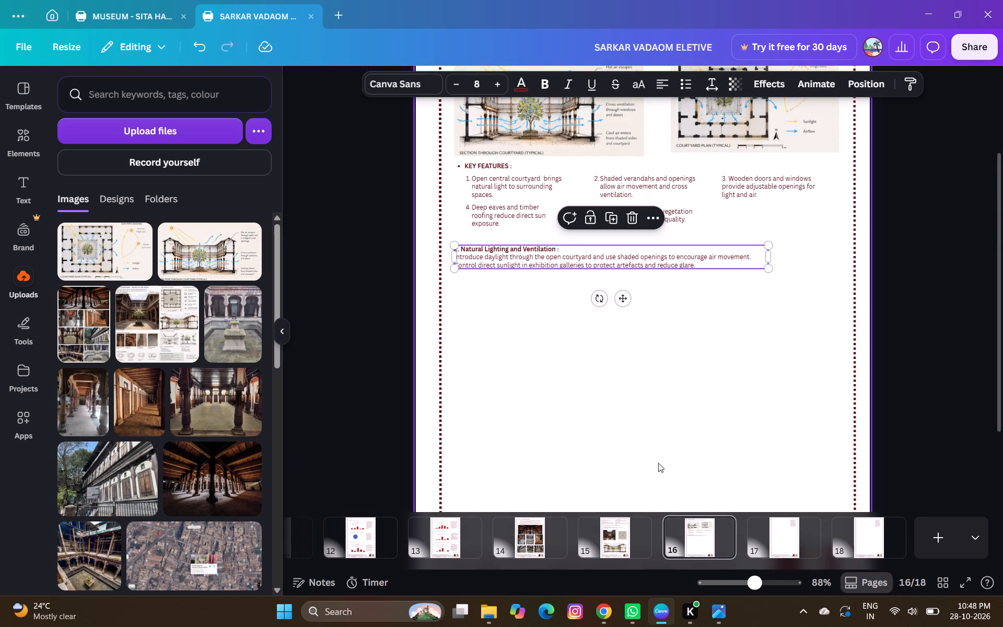
{"action": "key", "text": "alt+Tab"}
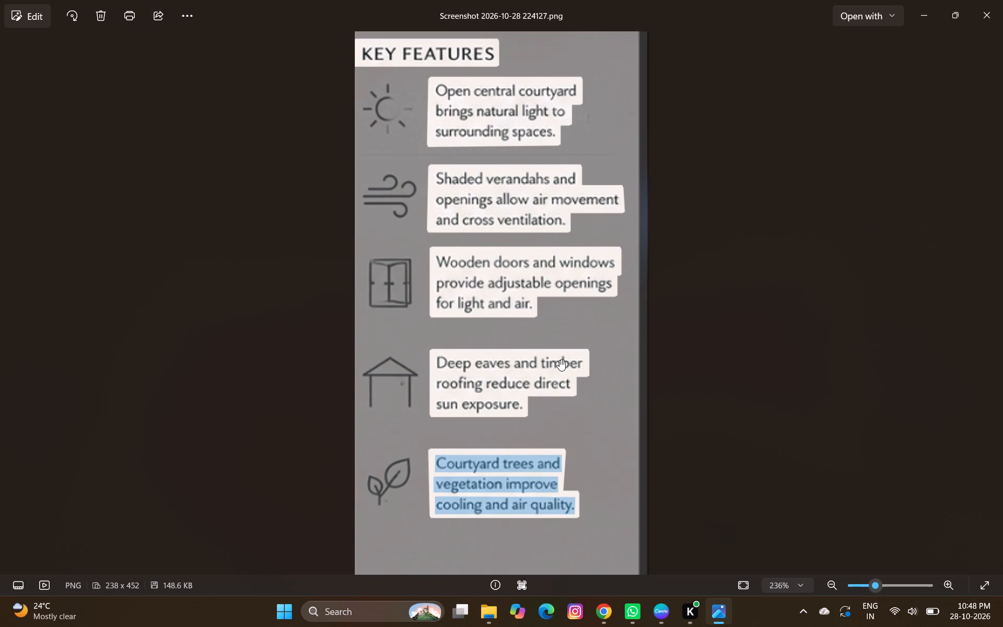
{"action": "left_click", "coordinate": [1000, 24]}
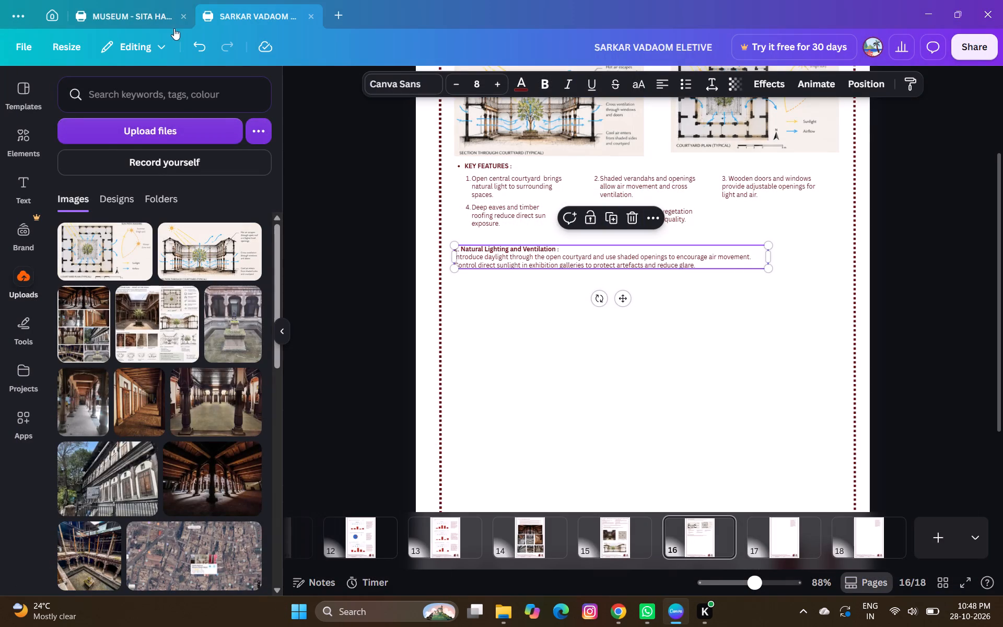
{"action": "left_click", "coordinate": [130, 19]}
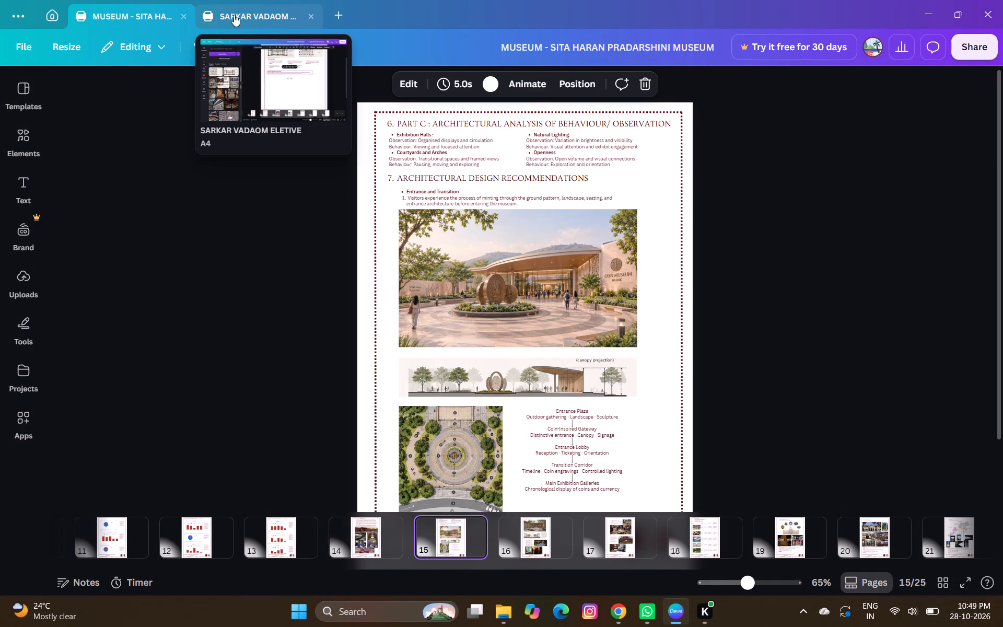
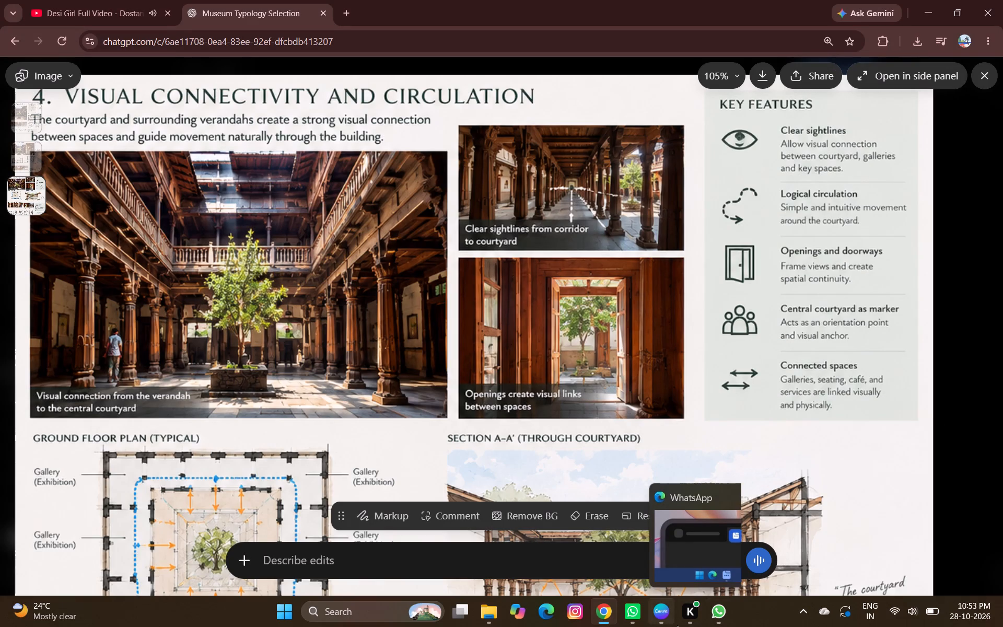
Open the newest Key Features snip from the Screenshots folder in Photos and scan it for text.
{"action": "left_click", "coordinate": [478, 622]}
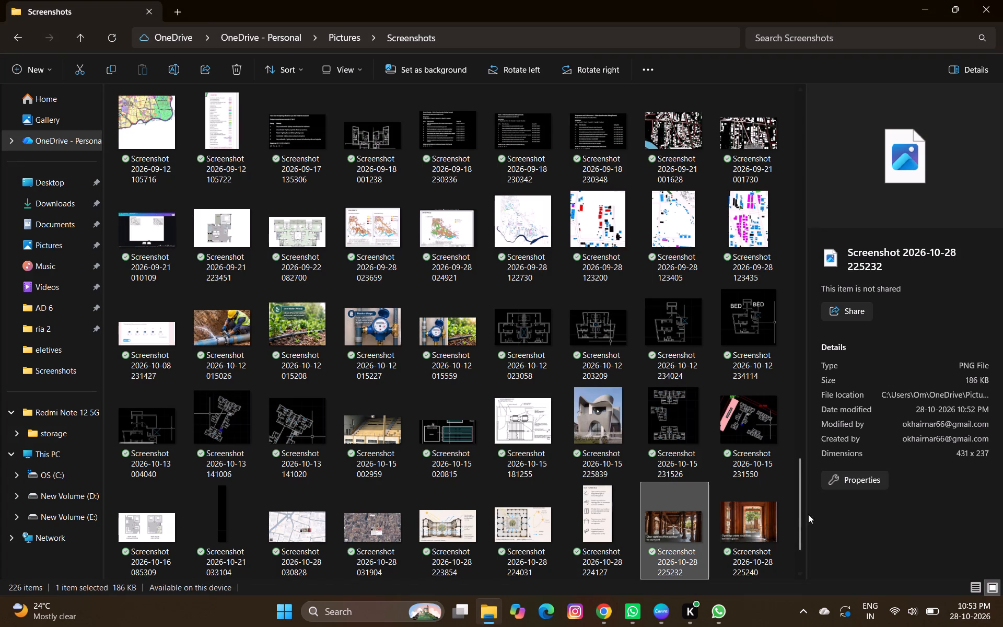
{"action": "scroll", "coordinate": [719, 508], "scroll_direction": "down", "scroll_amount": 5}
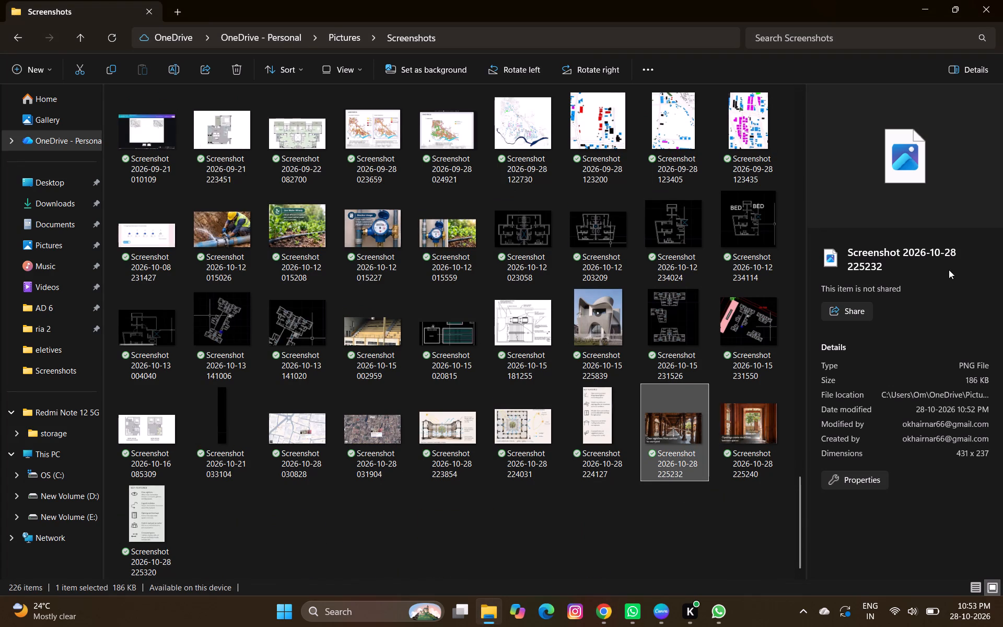
{"action": "left_click", "coordinate": [132, 541]}
{"action": "left_click", "coordinate": [129, 542]}
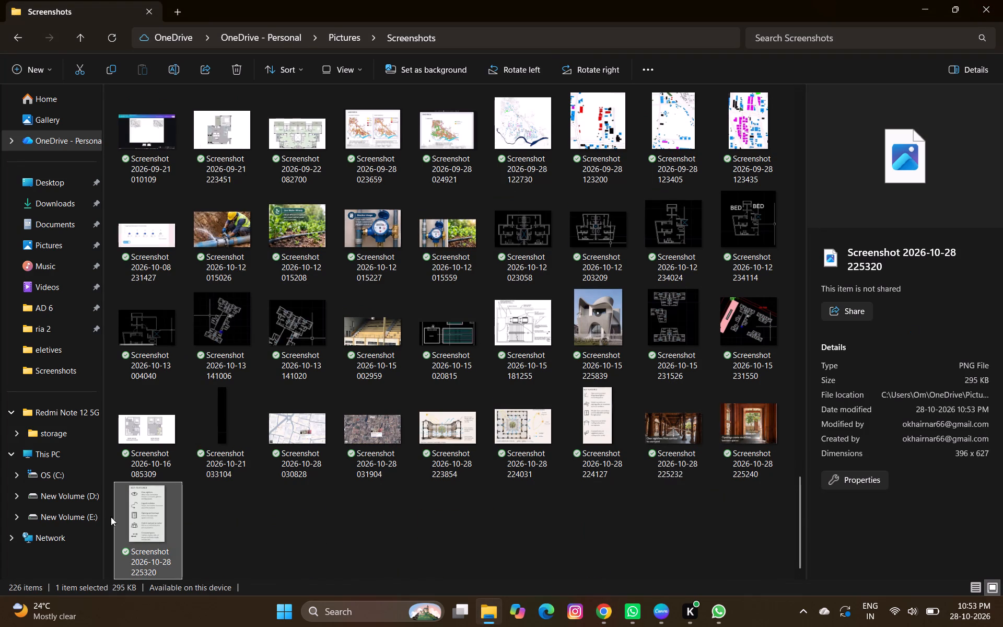
{"action": "triple_click", "coordinate": [124, 515]}
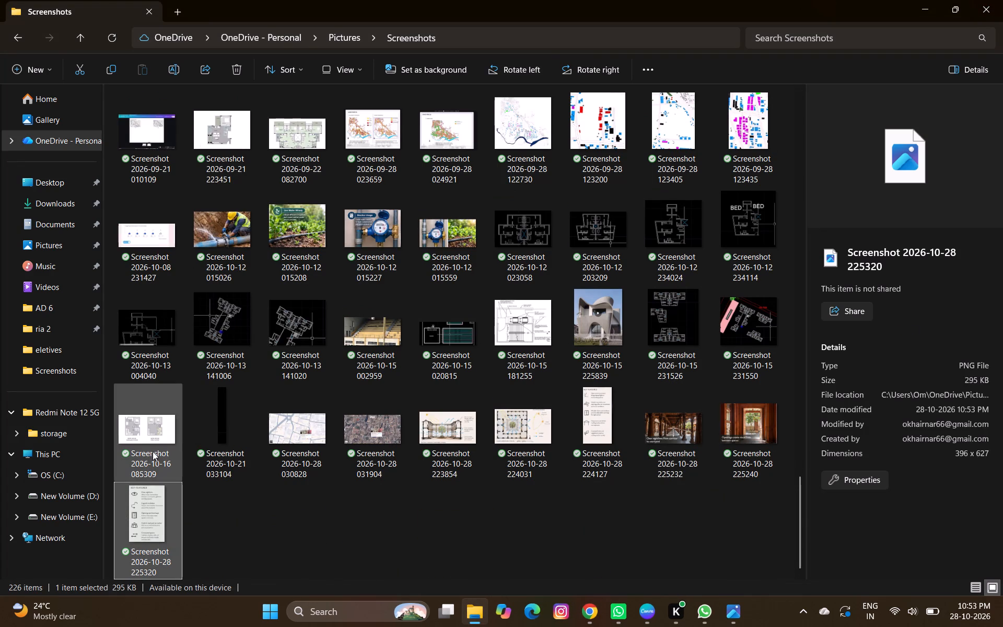
{"action": "left_click", "coordinate": [725, 626]}
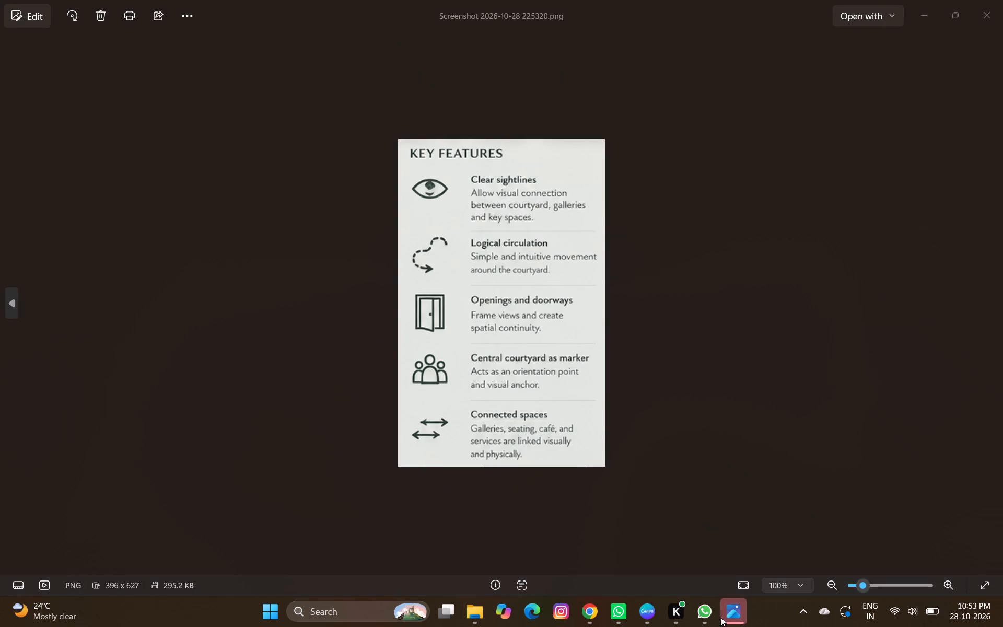
{"action": "left_click", "coordinate": [515, 589]}
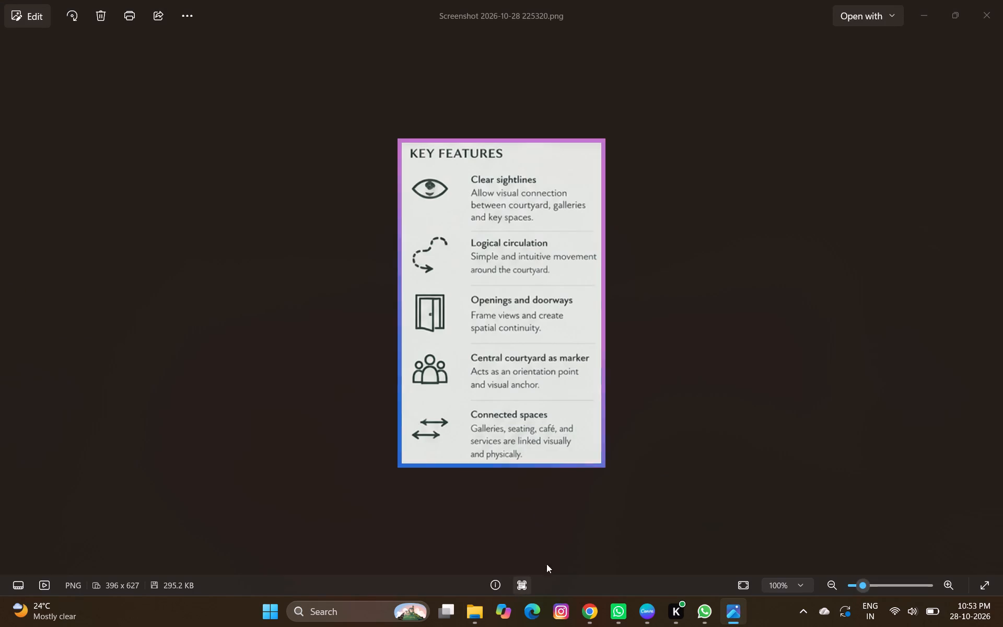
Return to the ChatGPT board in Chrome and examine its plan, detail photos and design recommendations.
{"action": "left_click", "coordinate": [651, 611]}
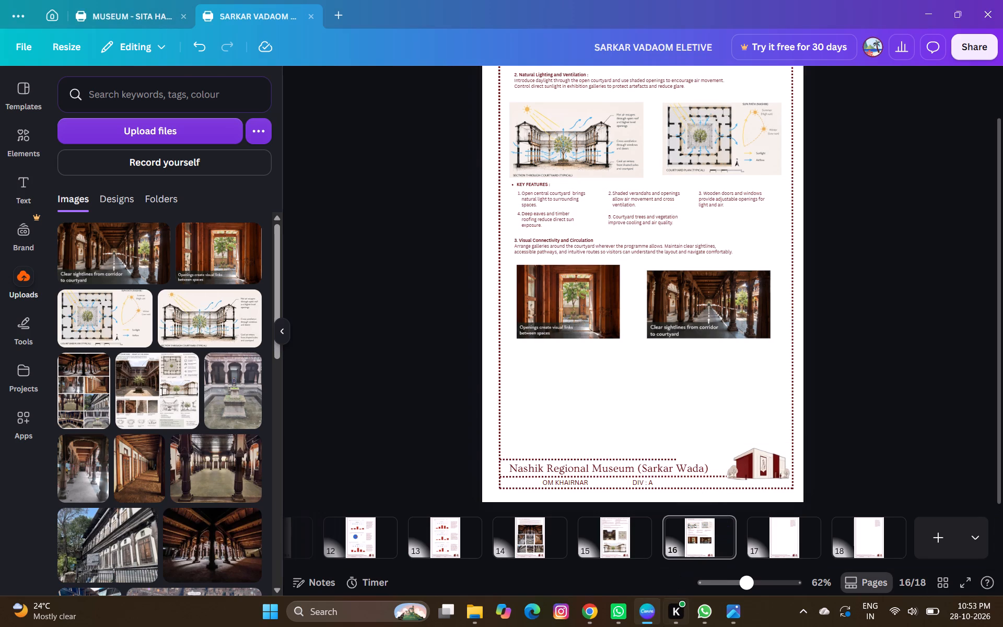
{"action": "left_click", "coordinate": [594, 614]}
{"action": "scroll", "coordinate": [575, 322], "scroll_direction": "down", "scroll_amount": 2}
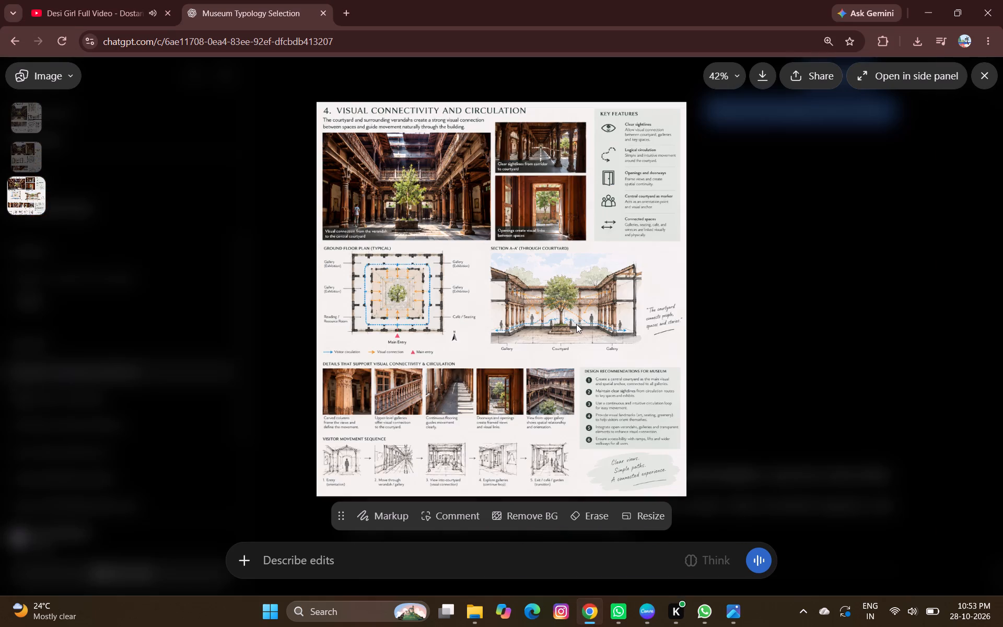
{"action": "scroll", "coordinate": [393, 411], "scroll_direction": "up", "scroll_amount": 4}
{"action": "scroll", "coordinate": [426, 399], "scroll_direction": "down", "scroll_amount": 2, "text": "ctrl"}
{"action": "scroll", "coordinate": [433, 399], "scroll_direction": "up", "scroll_amount": 1, "text": "ctrl"}
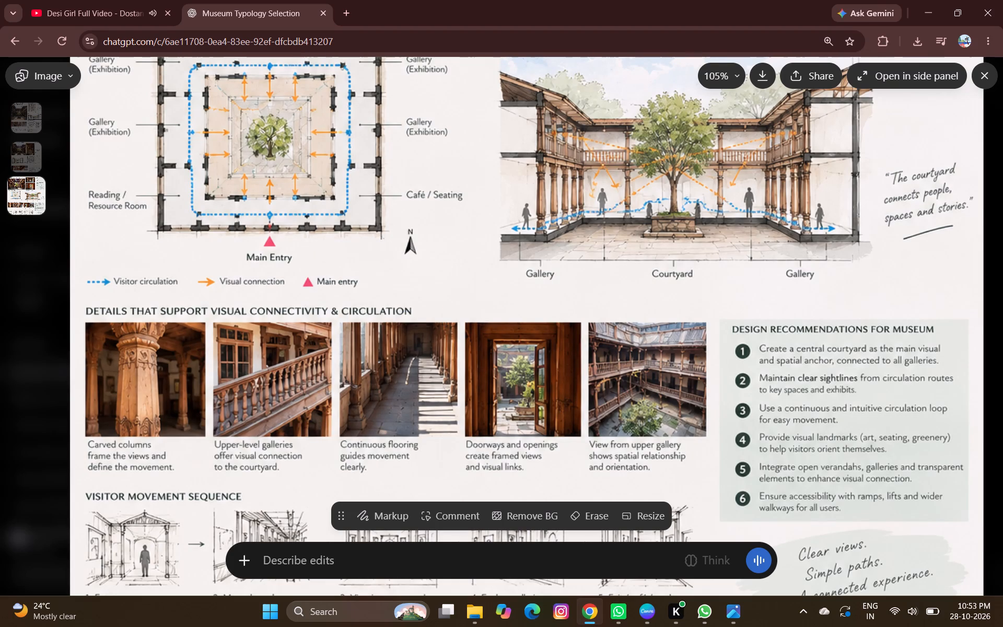
Switch to Canva, add the uploaded wooden-door verandah photo to page 16, shrink it and place it below the doorway photo.
{"action": "left_click", "coordinate": [654, 618]}
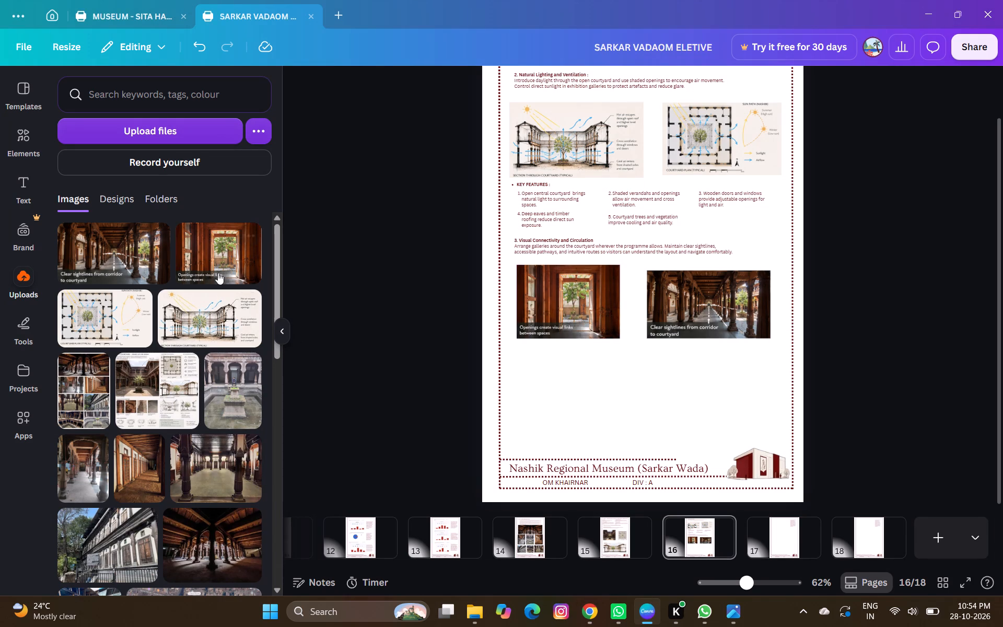
{"action": "left_click", "coordinate": [148, 472]}
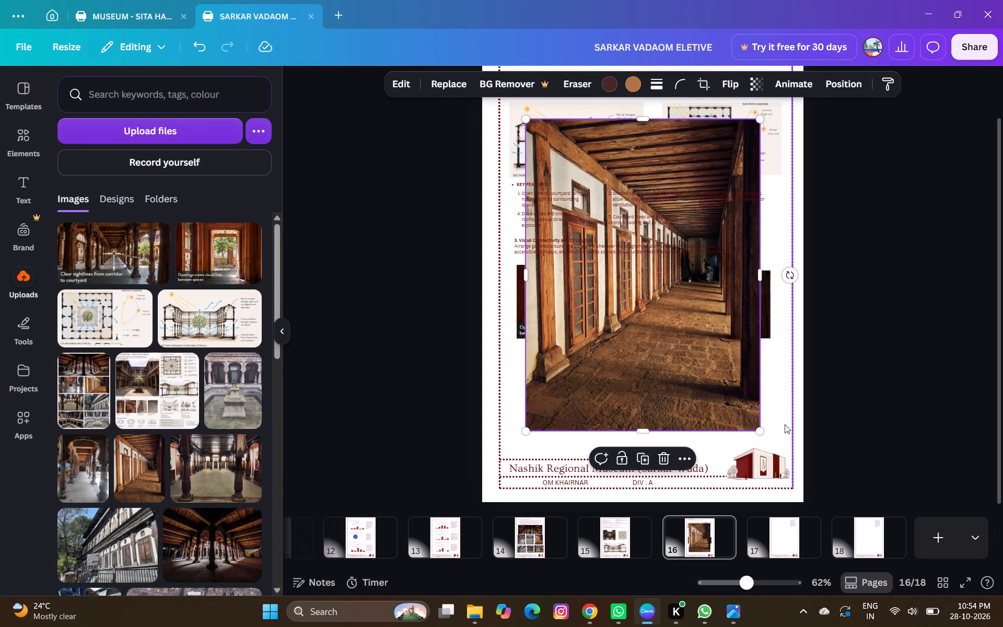
{"action": "left_click_drag", "start_coordinate": [761, 435], "coordinate": [661, 271]}
{"action": "left_click_drag", "start_coordinate": [600, 268], "coordinate": [612, 314]}
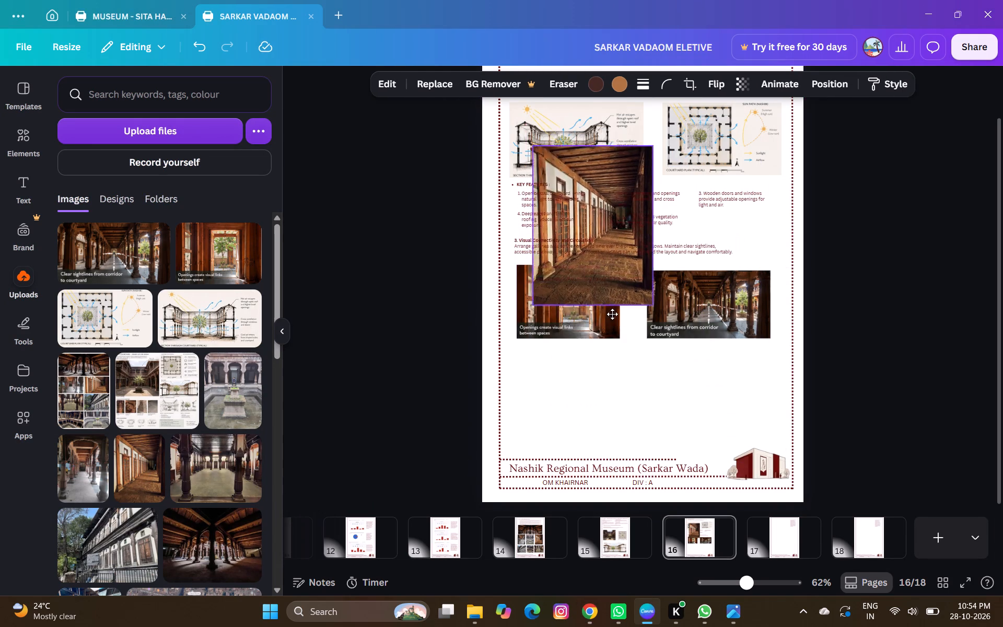
{"action": "left_click_drag", "start_coordinate": [612, 314], "coordinate": [601, 455]}
{"action": "left_click_drag", "start_coordinate": [648, 467], "coordinate": [607, 434]}
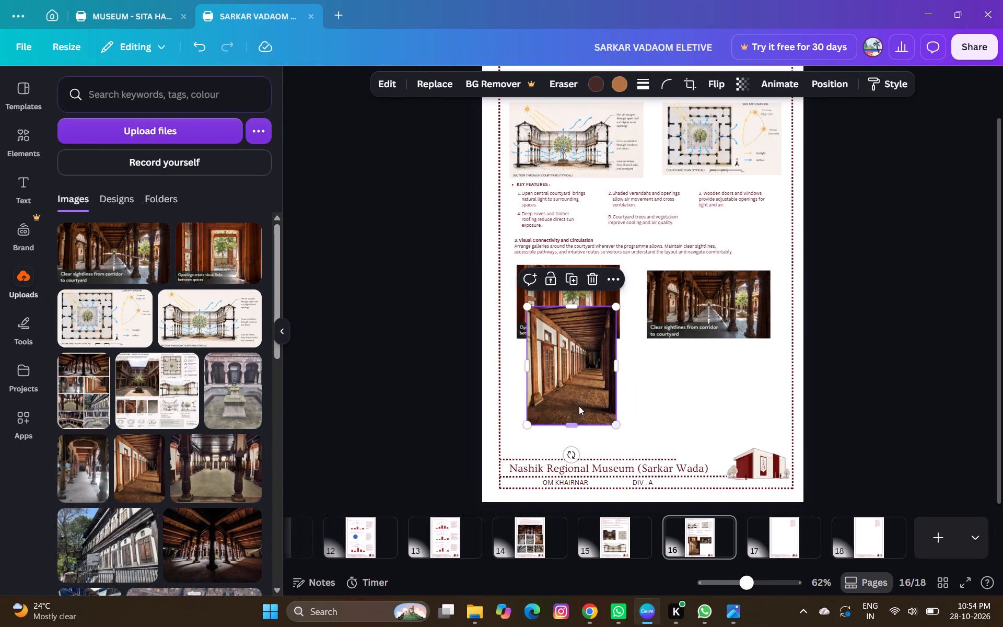
{"action": "left_click_drag", "start_coordinate": [570, 396], "coordinate": [558, 431]}
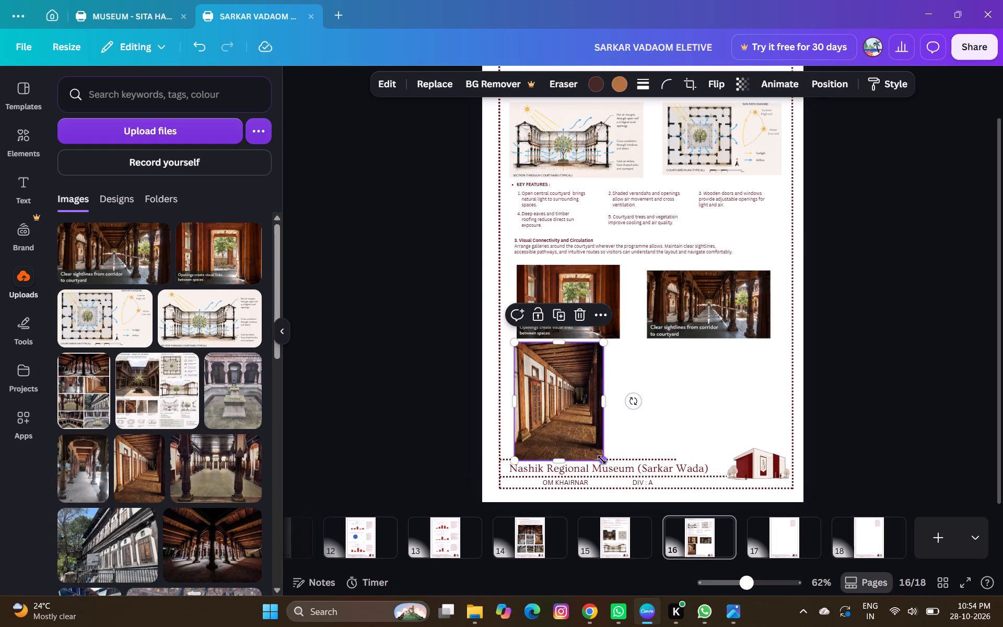
{"action": "left_click_drag", "start_coordinate": [602, 460], "coordinate": [590, 440]}
{"action": "left_click_drag", "start_coordinate": [554, 399], "coordinate": [562, 402]}
{"action": "left_click", "coordinate": [713, 395]}
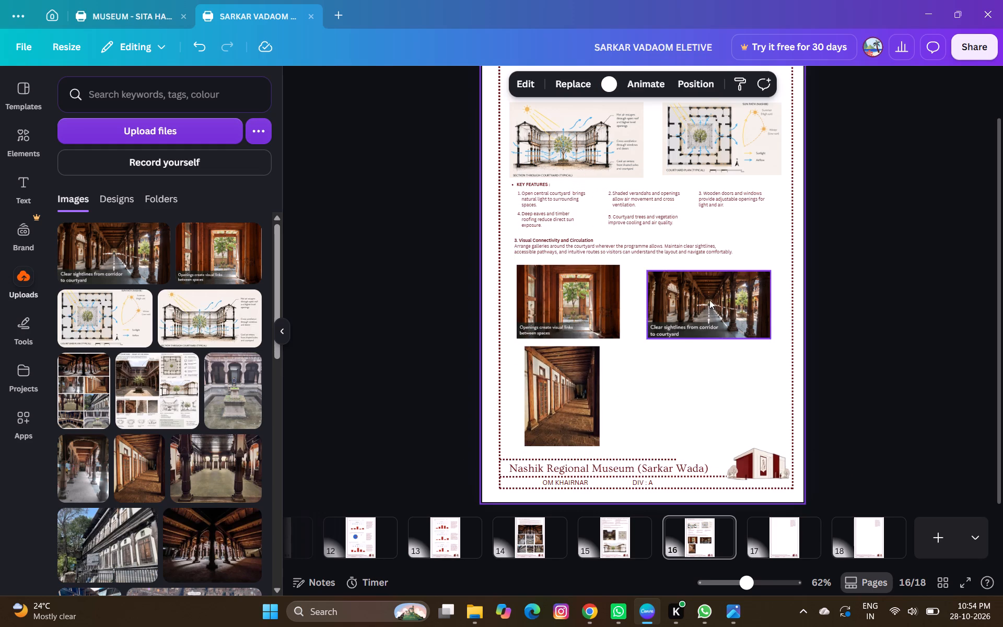
Add the uploaded arched-column corridor photo, shrink it and place it below the "Clear sightlines" photo, level with the verandah photo.
{"action": "left_click", "coordinate": [85, 483]}
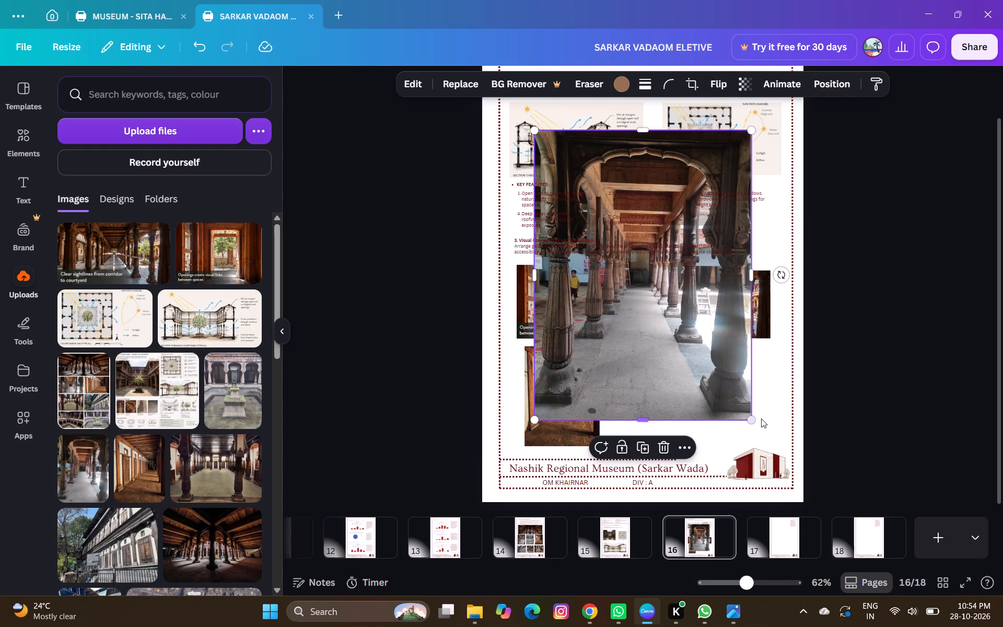
{"action": "left_click", "coordinate": [756, 420]}
{"action": "left_click", "coordinate": [747, 410]}
{"action": "left_click_drag", "start_coordinate": [748, 421], "coordinate": [694, 354]}
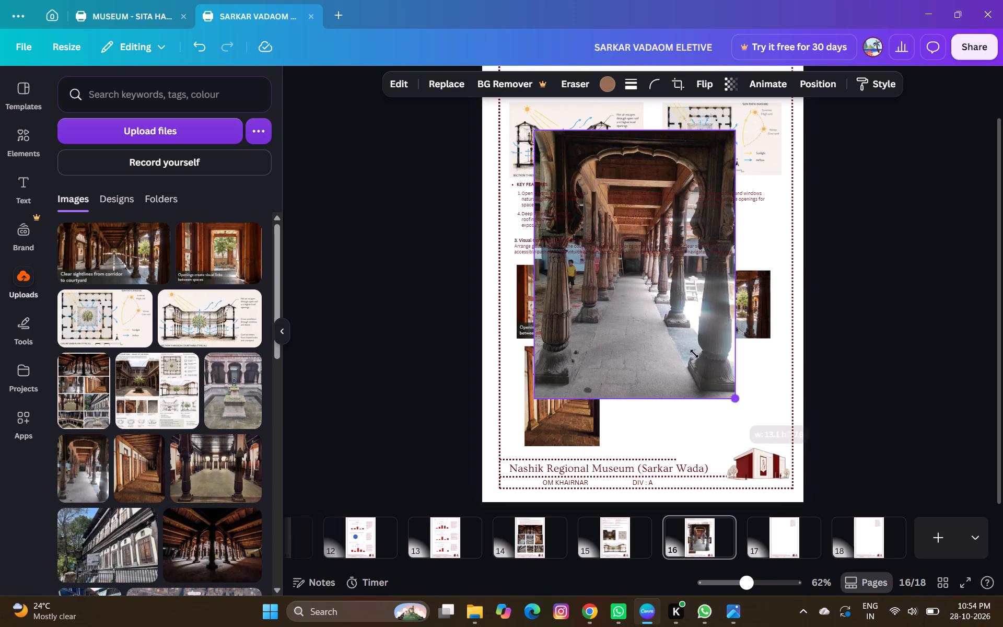
{"action": "left_click_drag", "start_coordinate": [694, 354], "coordinate": [599, 272]}
{"action": "left_click_drag", "start_coordinate": [579, 219], "coordinate": [657, 359]}
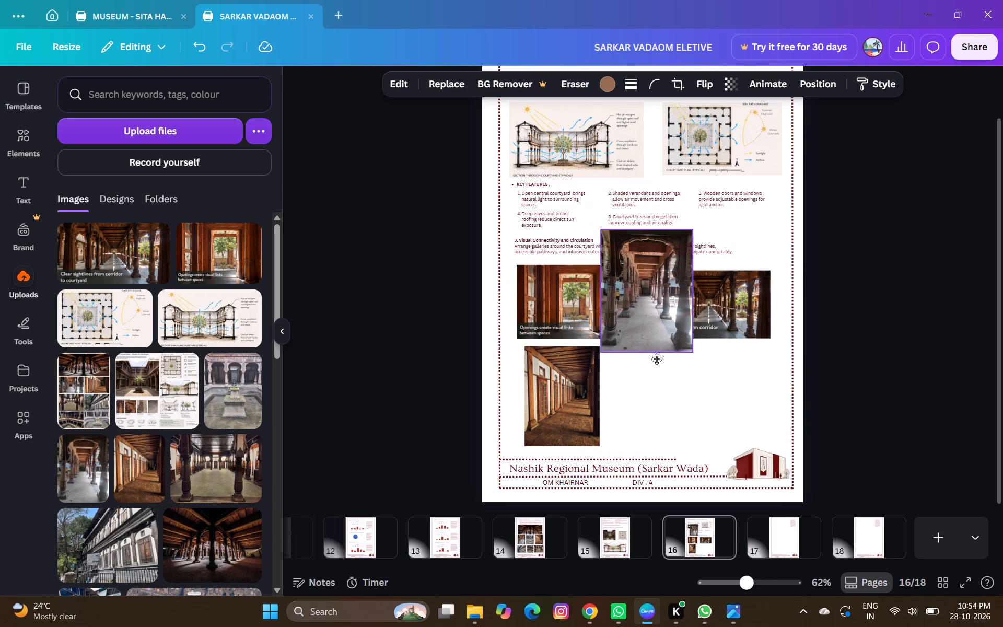
{"action": "left_click_drag", "start_coordinate": [657, 359], "coordinate": [658, 420]}
{"action": "left_click_drag", "start_coordinate": [706, 455], "coordinate": [672, 409]}
{"action": "left_click_drag", "start_coordinate": [672, 409], "coordinate": [684, 426]}
{"action": "left_click_drag", "start_coordinate": [640, 390], "coordinate": [722, 408]}
Shift the doorway and "Clear sightlines" photos slightly rightward and up beneath the section 3 paragraph.
{"action": "left_click", "coordinate": [620, 309]}
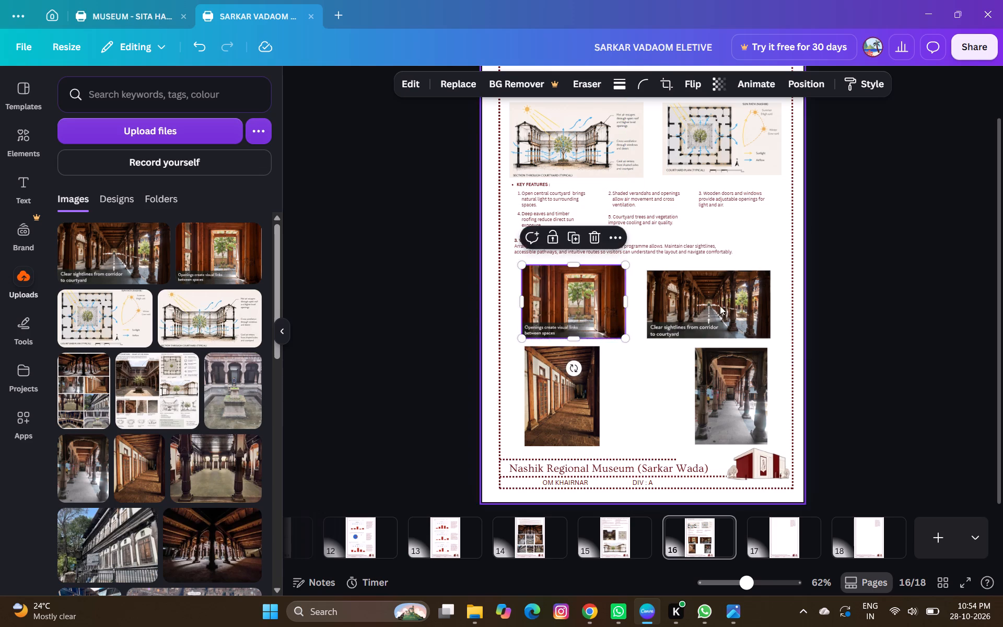
{"action": "left_click_drag", "start_coordinate": [720, 306], "coordinate": [727, 302]}
{"action": "left_click_drag", "start_coordinate": [590, 321], "coordinate": [598, 320]}
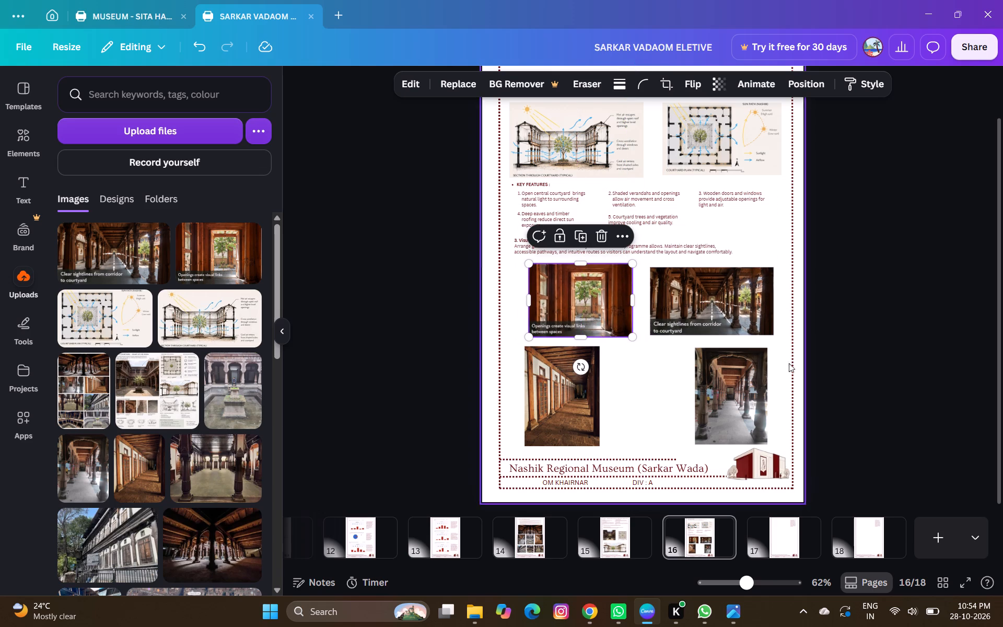
Move the arched-column corridor photo directly beside the verandah photo, freeing space toward the page's right border.
{"action": "left_click", "coordinate": [740, 408]}
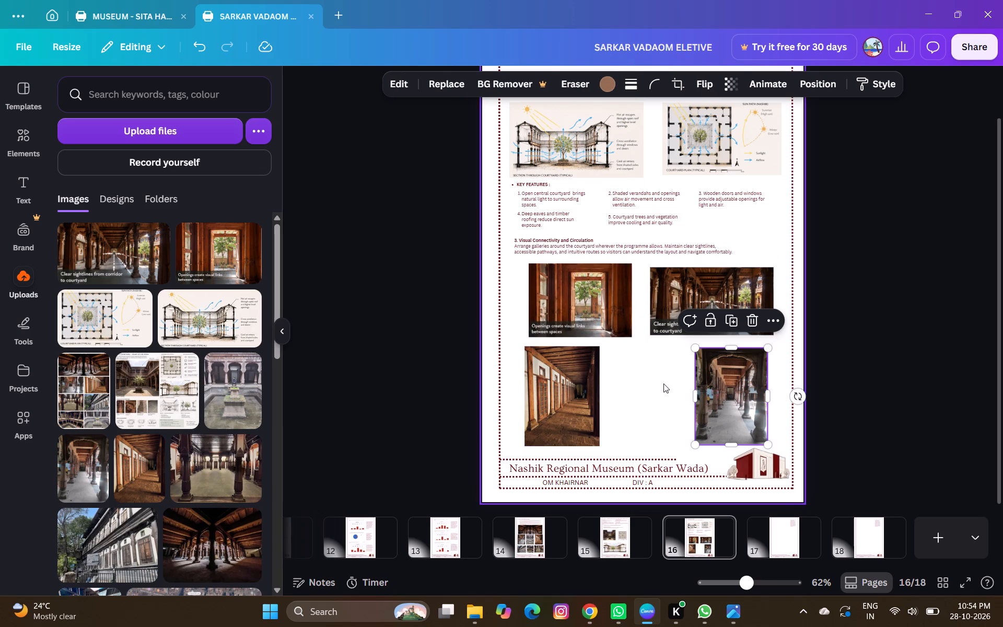
{"action": "left_click_drag", "start_coordinate": [722, 403], "coordinate": [637, 403]}
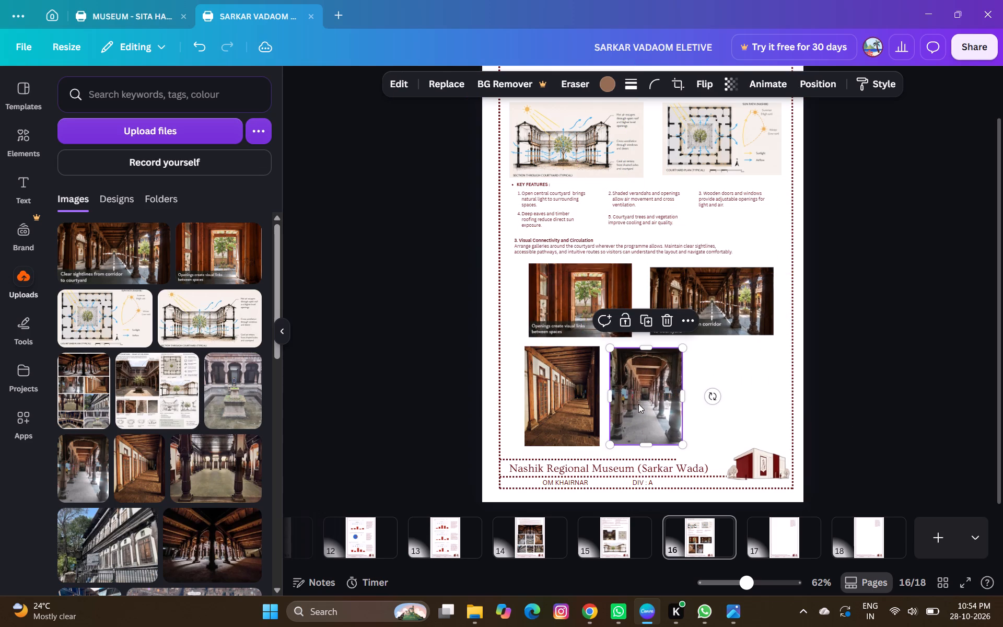
{"action": "left_click", "coordinate": [859, 383]}
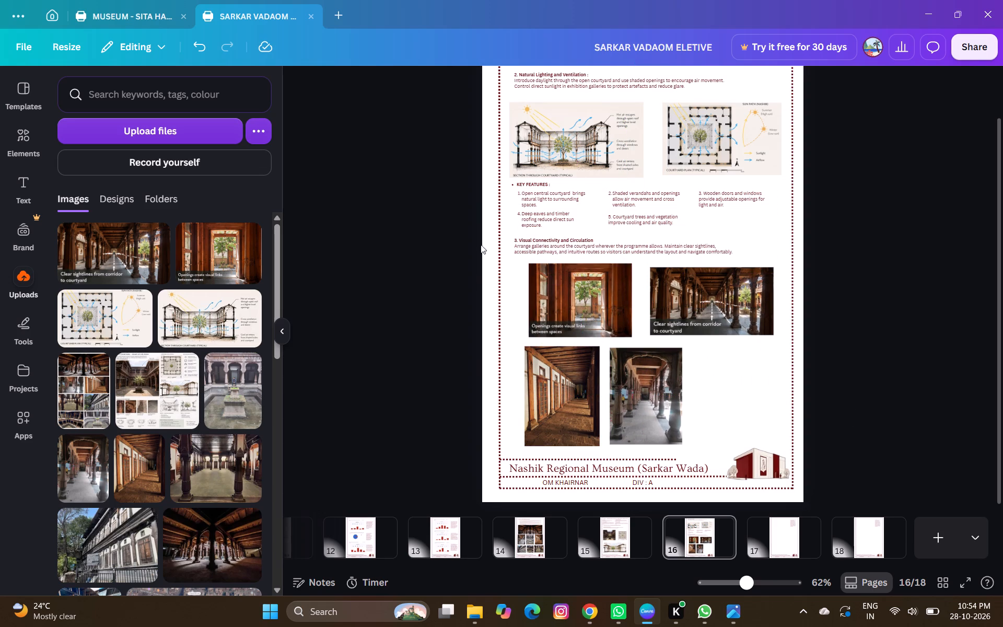
Duplicate the "KEY FEATURES :" heading and place the copy to the right of the arched-column corridor photo.
{"action": "left_click", "coordinate": [527, 184]}
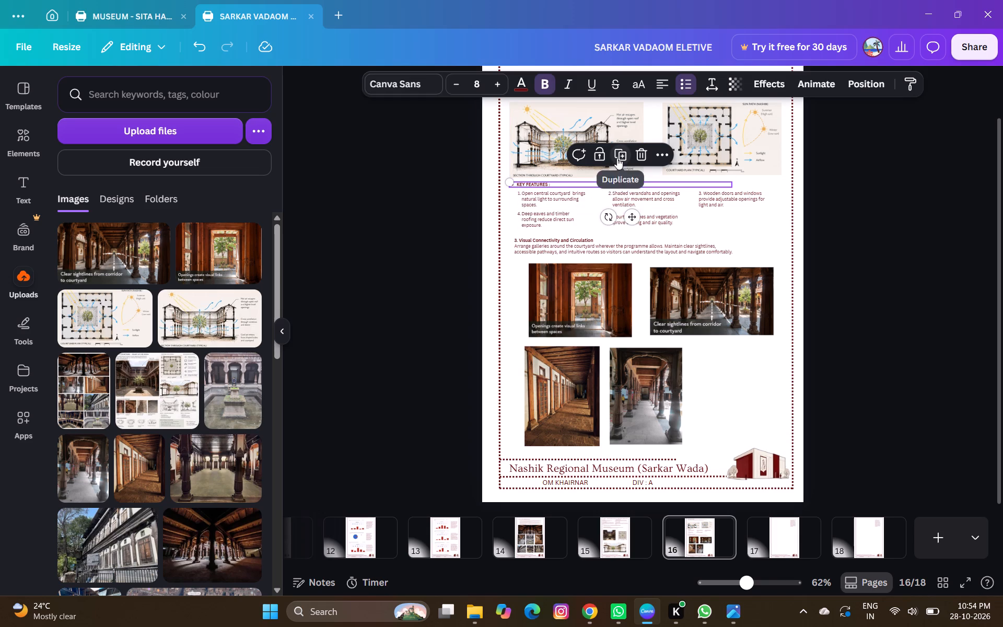
{"action": "left_click", "coordinate": [617, 158]}
{"action": "left_click_drag", "start_coordinate": [596, 192], "coordinate": [777, 361]}
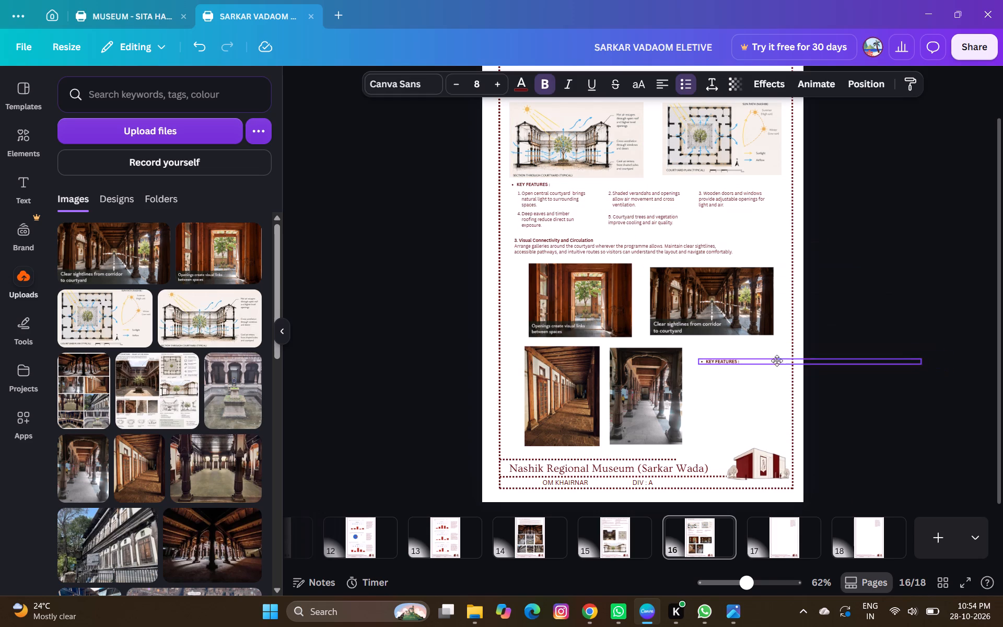
{"action": "left_click_drag", "start_coordinate": [777, 361], "coordinate": [770, 355]}
{"action": "left_click", "coordinate": [846, 418]}
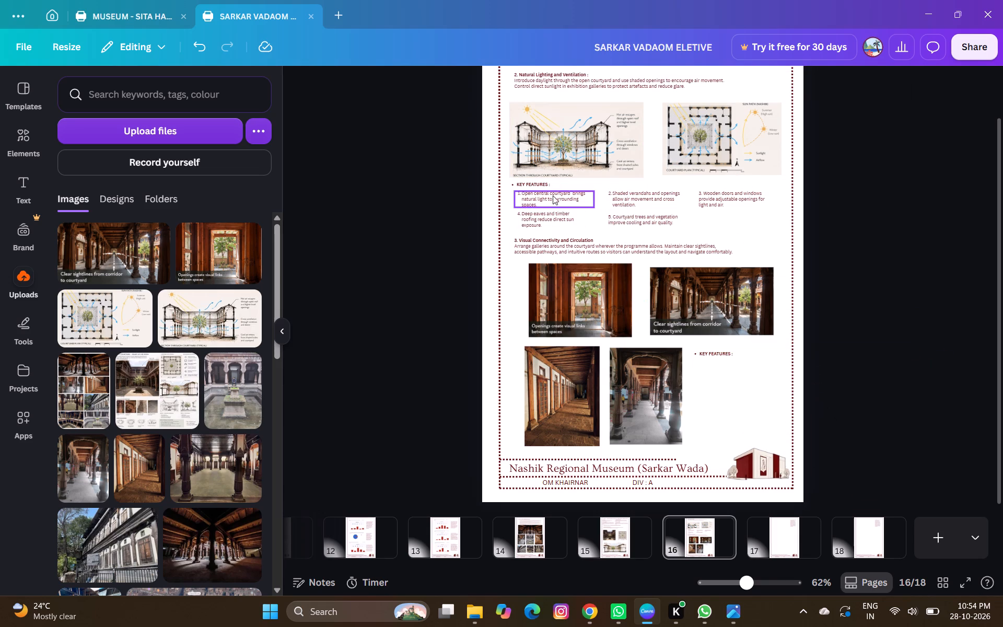
Duplicate the "Open central courtyard" list item and place the copy under the new KEY FEATURES heading.
{"action": "left_click", "coordinate": [552, 194]}
{"action": "left_click", "coordinate": [552, 165]}
{"action": "left_click_drag", "start_coordinate": [570, 208], "coordinate": [615, 259]}
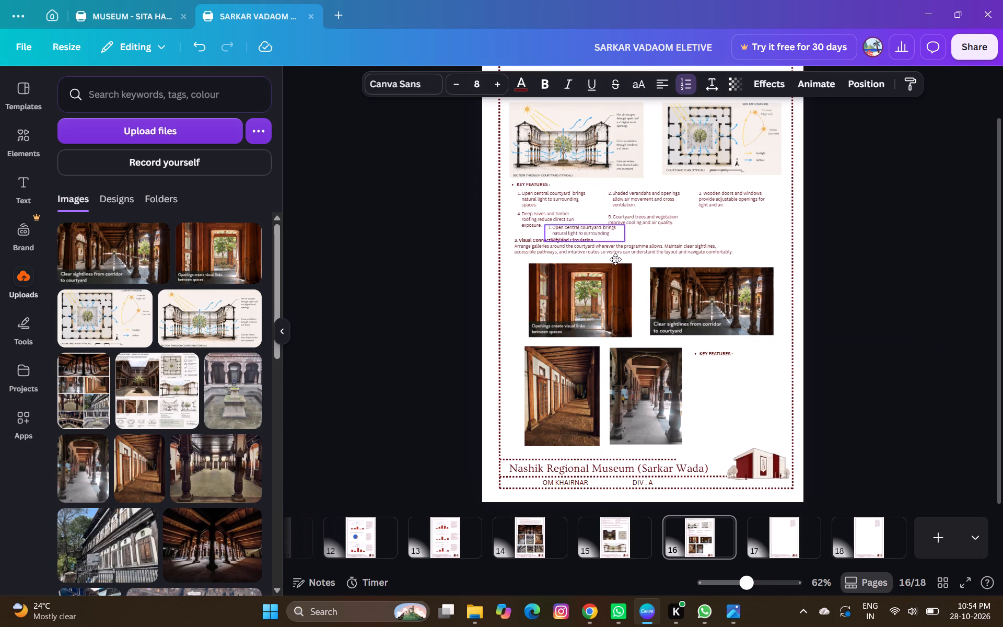
{"action": "left_click_drag", "start_coordinate": [615, 259], "coordinate": [739, 374]}
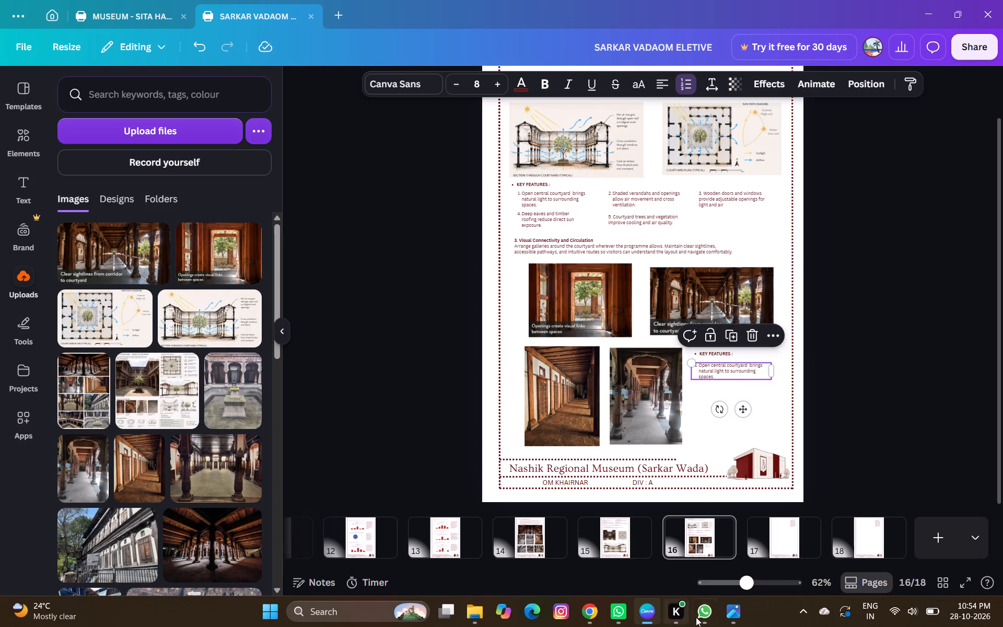
Switch to the snip in Photos, scan its text and copy everything from "Clear sightlines" to "and physically.".
{"action": "left_click", "coordinate": [593, 613]}
{"action": "left_click", "coordinate": [727, 611]}
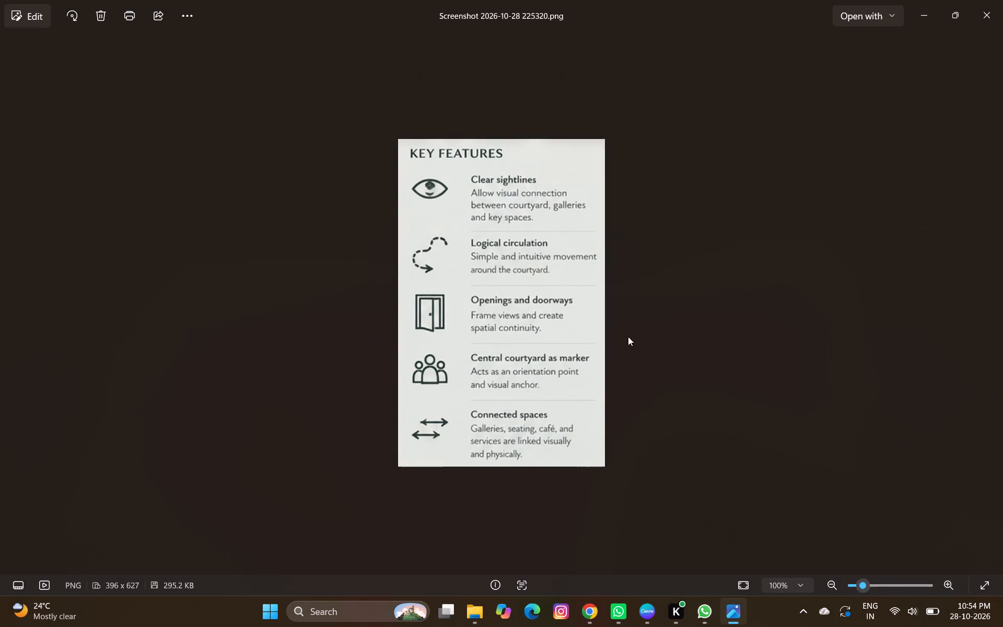
{"action": "left_click", "coordinate": [514, 588]}
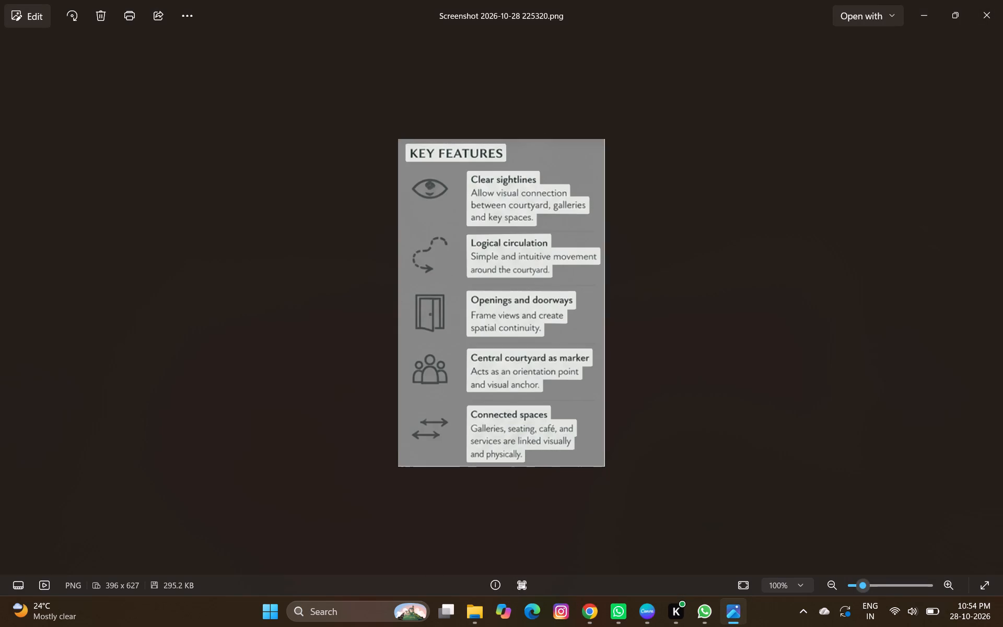
{"action": "left_click_drag", "start_coordinate": [471, 178], "coordinate": [557, 434]}
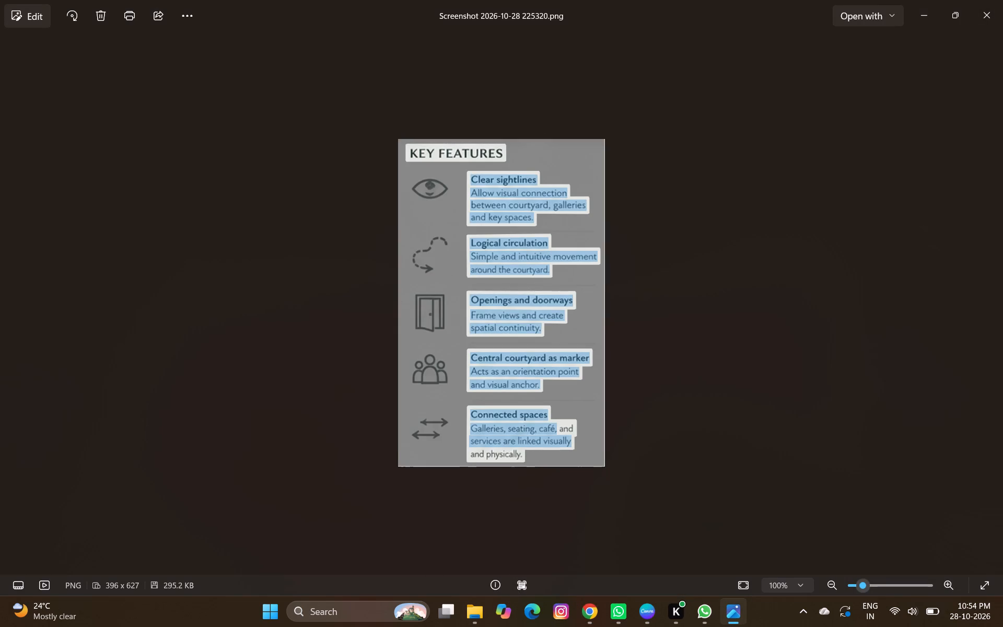
{"action": "left_click_drag", "start_coordinate": [557, 434], "coordinate": [567, 461]}
{"action": "key", "text": "ctrl+c"}
Switch to Canva and replace the duplicated "Open central courtyard" list item with the copied key features text.
{"action": "key", "text": "alt+Tab"}
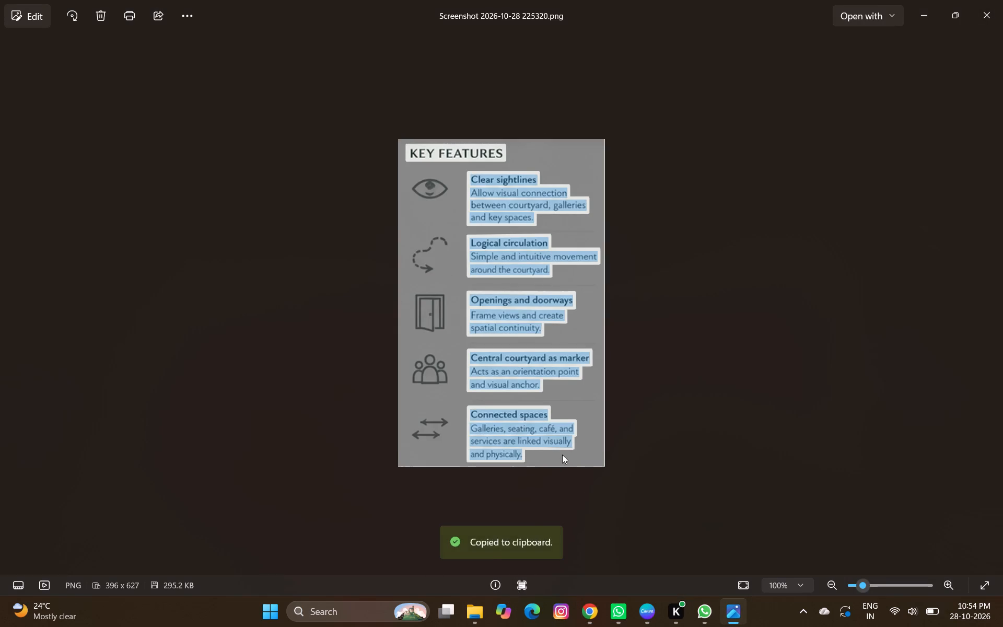
{"action": "key", "text": "alt+Tab"}
{"action": "key", "text": "alt+Tab"}
{"action": "key", "text": "alt+Tab"}
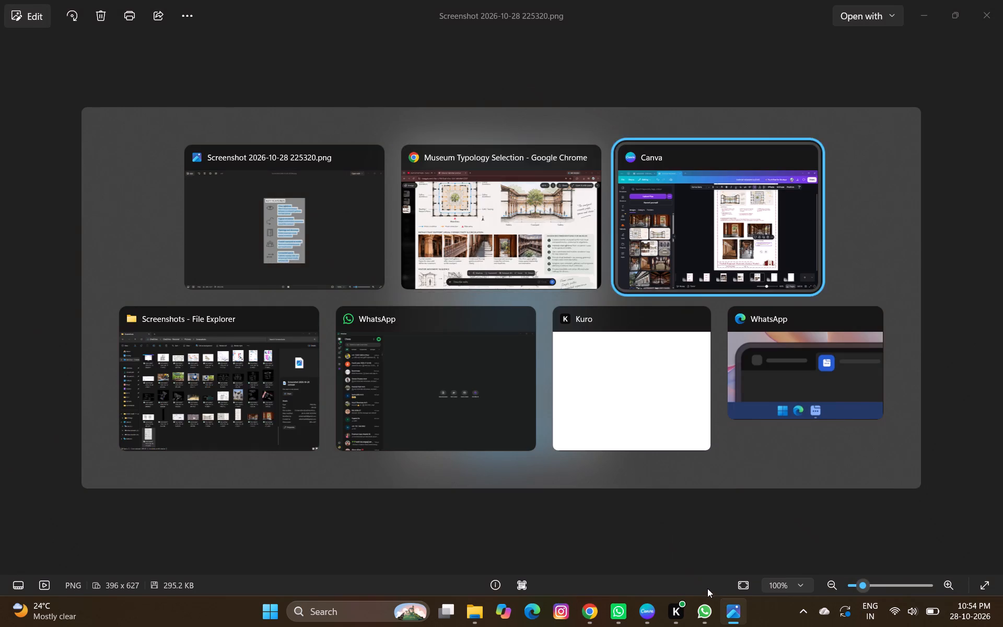
{"action": "double_click", "coordinate": [731, 370]}
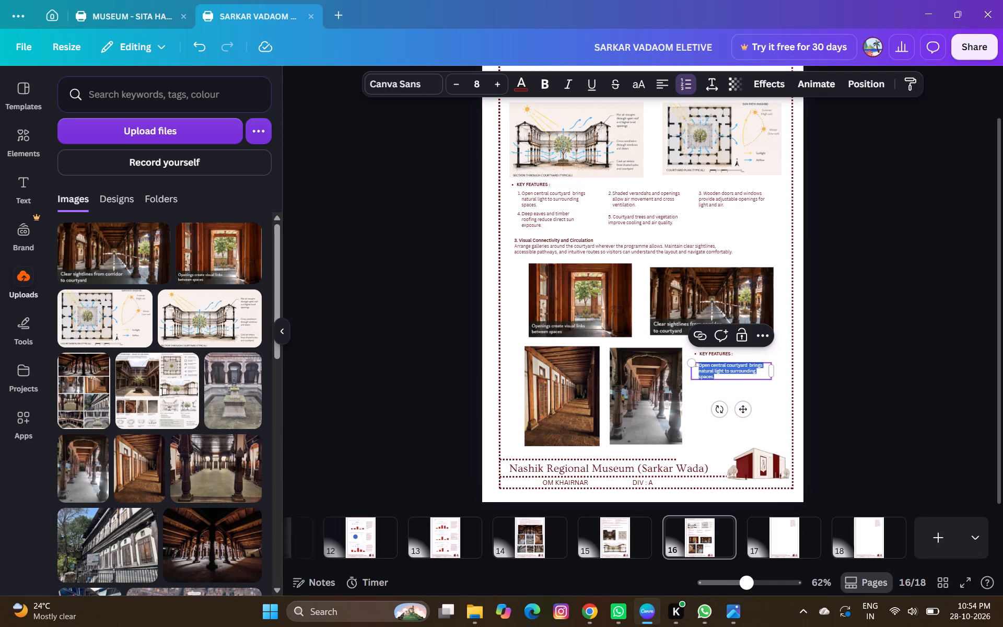
{"action": "key", "text": "ctrl+v"}
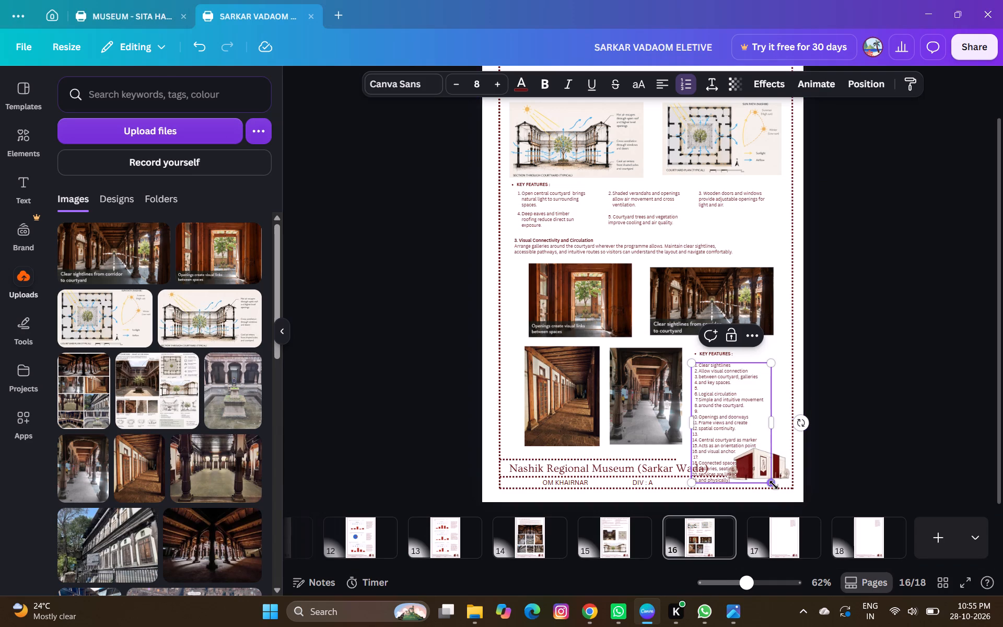
Scale the pasted key features text box down to font size 6.9.
{"action": "left_click_drag", "start_coordinate": [773, 484], "coordinate": [758, 468]}
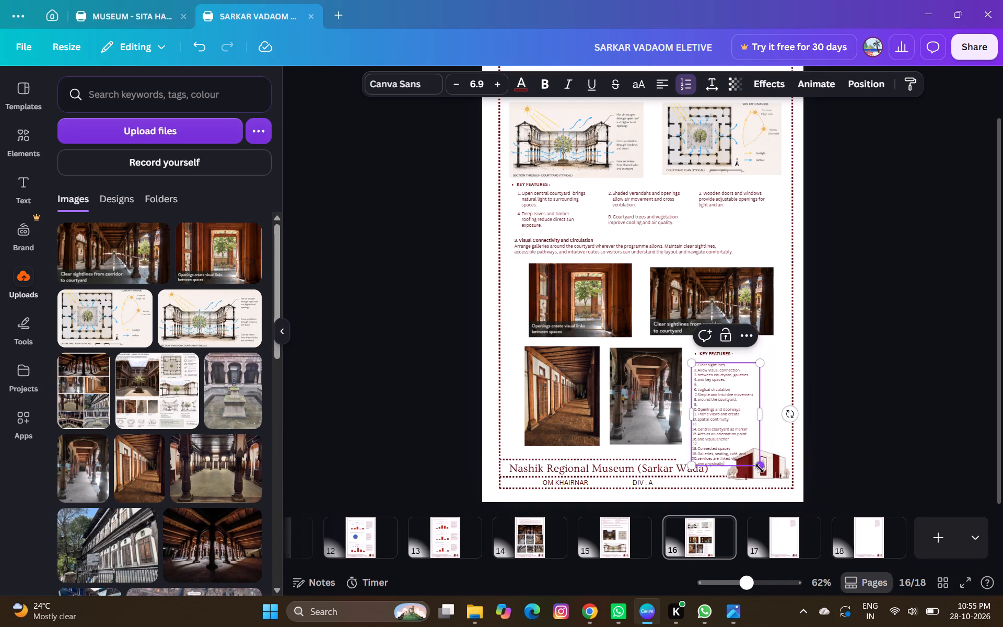
Remove the list numbers from the three description lines under "Clear sightlines", from "Allow visual connection" to "and key spaces.".
{"action": "scroll", "coordinate": [719, 461], "scroll_direction": "up", "scroll_amount": 2, "text": "ctrl"}
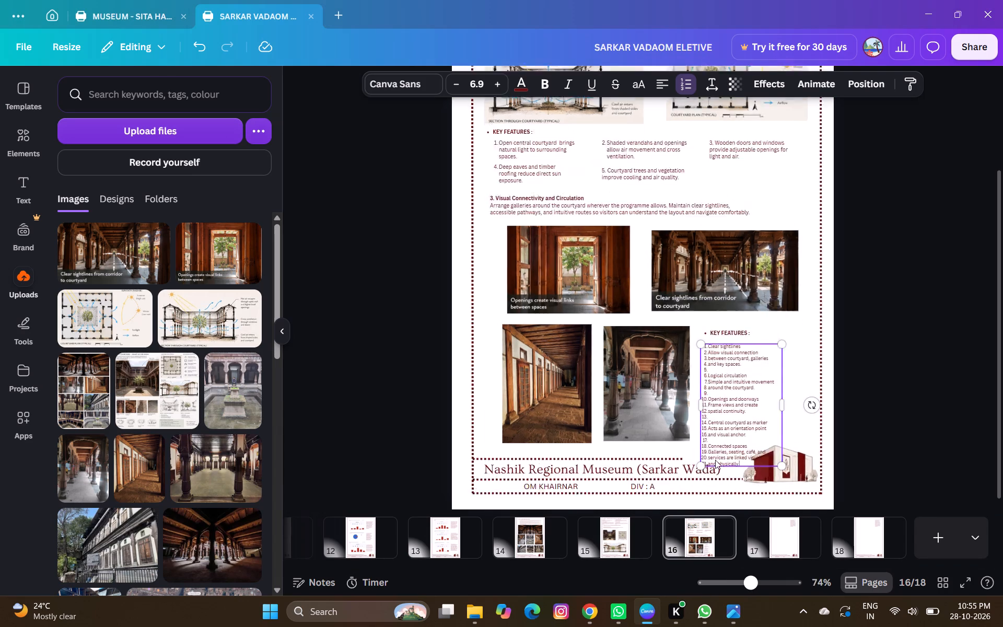
{"action": "scroll", "coordinate": [715, 460], "scroll_direction": "up", "scroll_amount": 1, "text": "ctrl"}
{"action": "scroll", "coordinate": [793, 434], "scroll_direction": "up", "scroll_amount": 4, "text": "ctrl"}
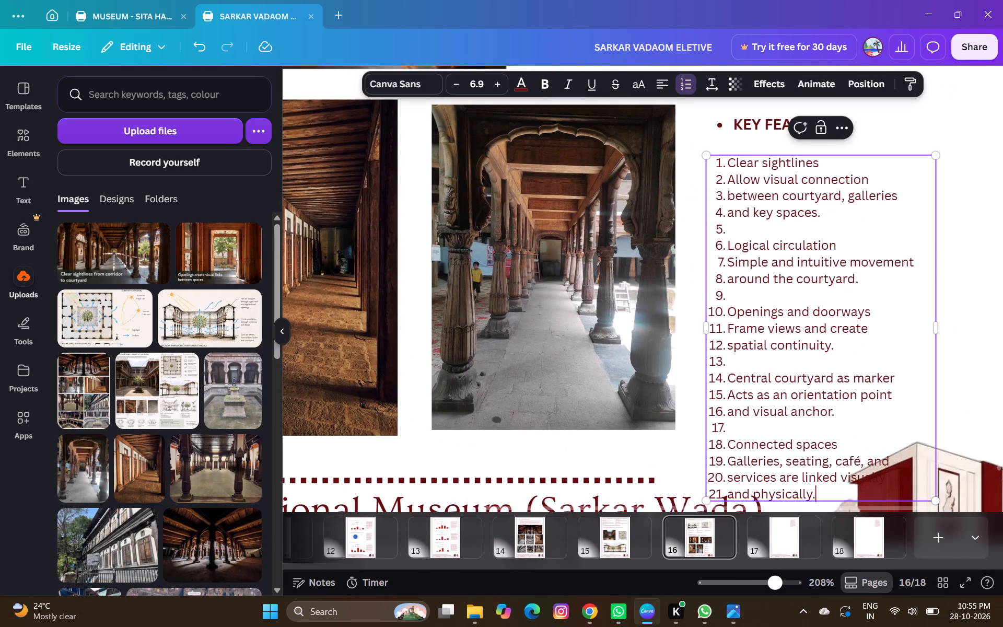
{"action": "left_click", "coordinate": [726, 211]}
{"action": "left_click", "coordinate": [726, 213]}
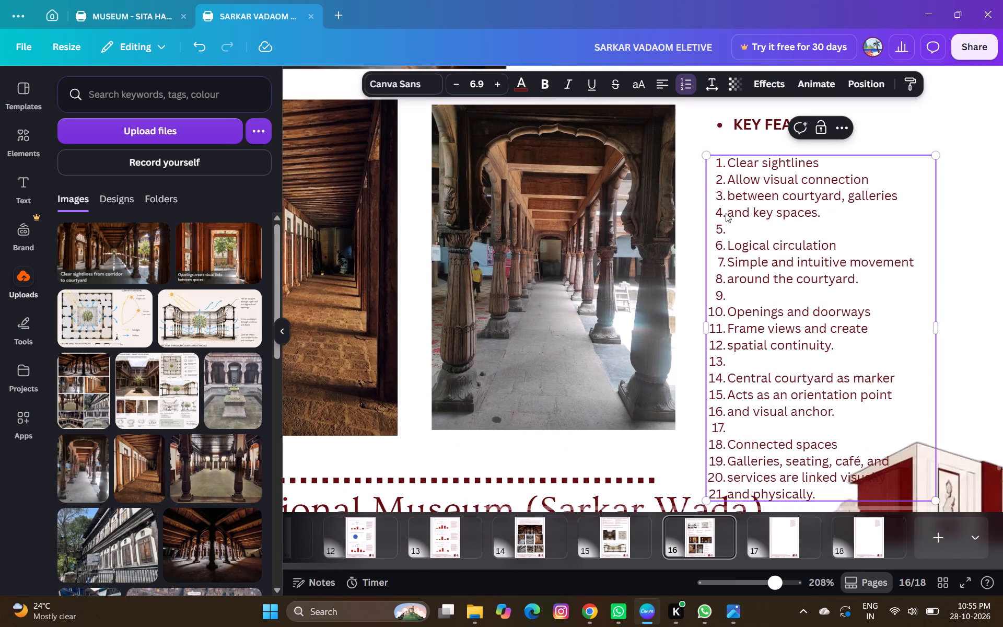
{"action": "key", "text": "BackSpace"}
{"action": "left_click", "coordinate": [723, 202]}
{"action": "key", "text": "BackSpace"}
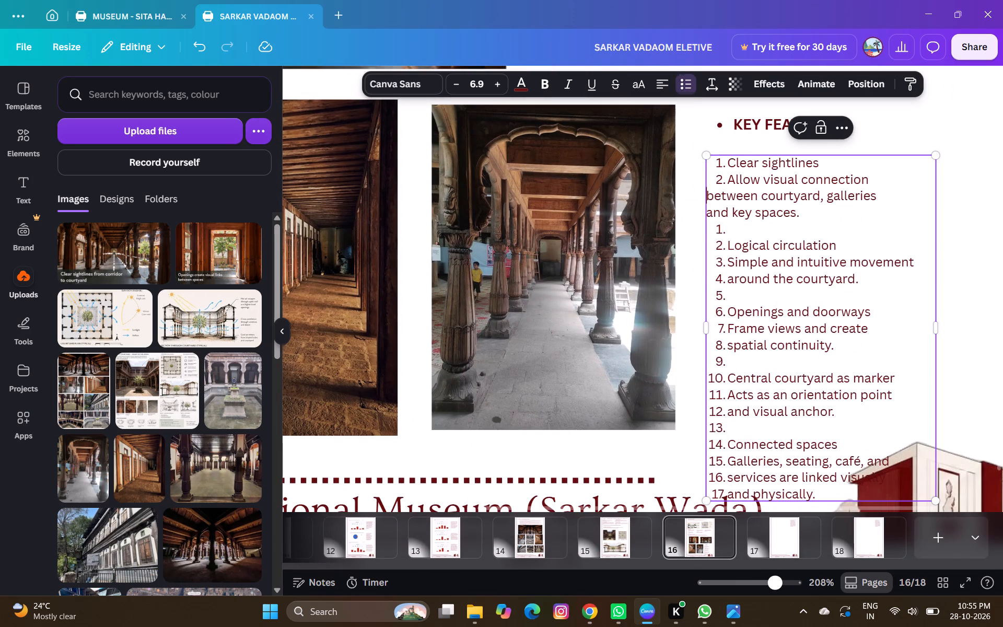
{"action": "left_click", "coordinate": [726, 181]}
{"action": "key", "text": "BackSpace"}
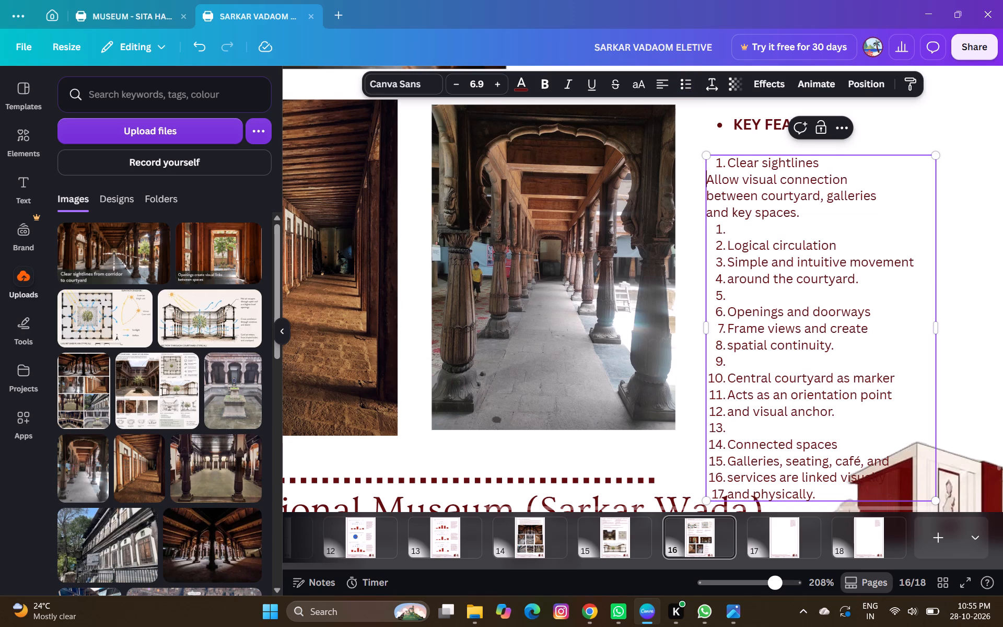
Make the "Clear sightlines" list item bold and add a spaced colon after it.
{"action": "left_click_drag", "start_coordinate": [826, 165], "coordinate": [748, 161]}
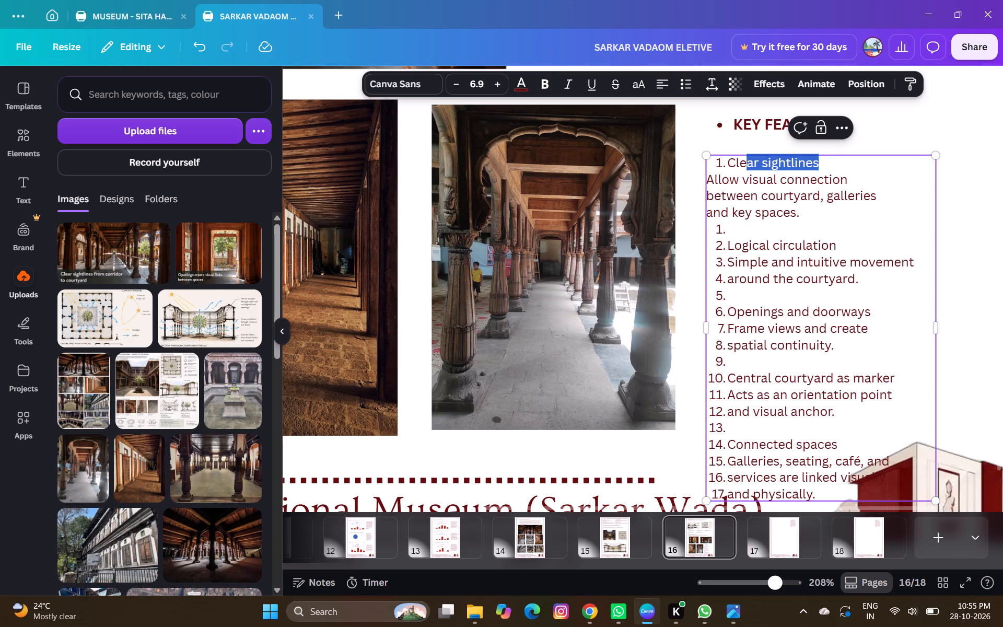
{"action": "left_click_drag", "start_coordinate": [748, 161], "coordinate": [712, 158]}
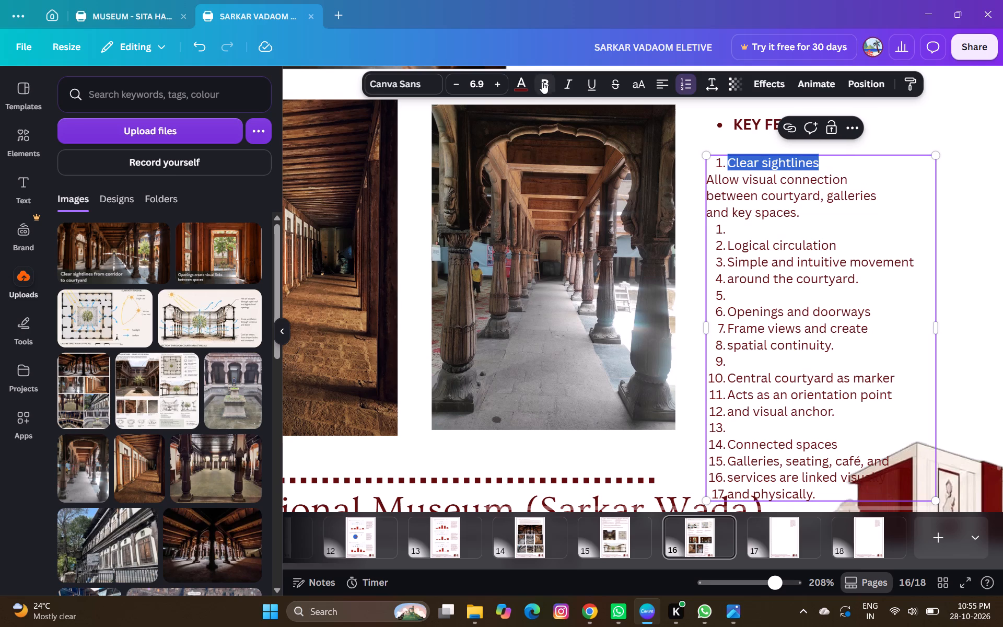
{"action": "left_click", "coordinate": [542, 82]}
{"action": "left_click", "coordinate": [729, 164]}
{"action": "left_click_drag", "start_coordinate": [727, 164], "coordinate": [713, 163]}
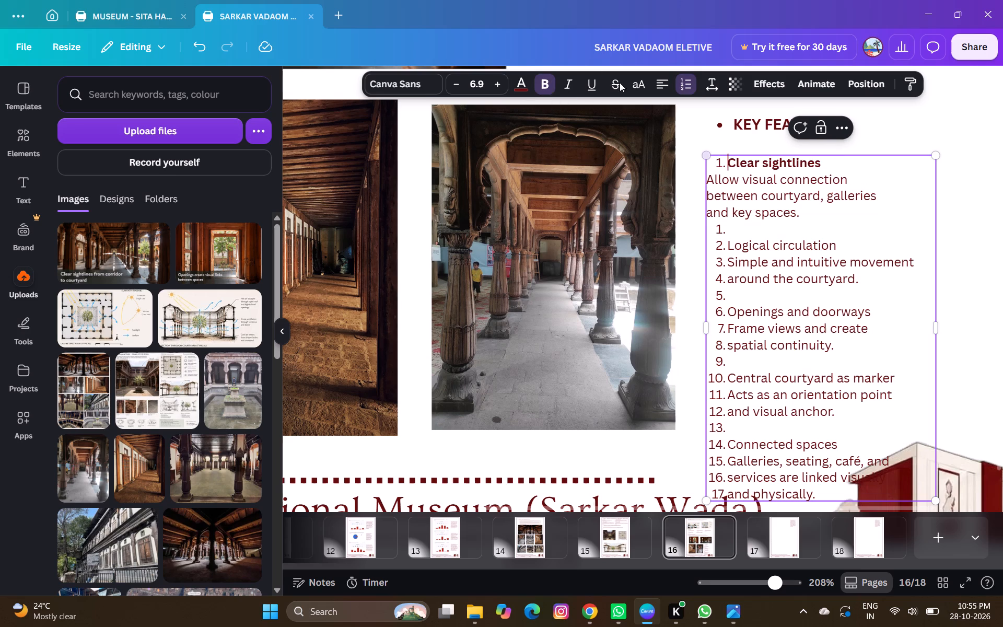
{"action": "left_click", "coordinate": [856, 165]}
{"action": "key", "text": "space"}
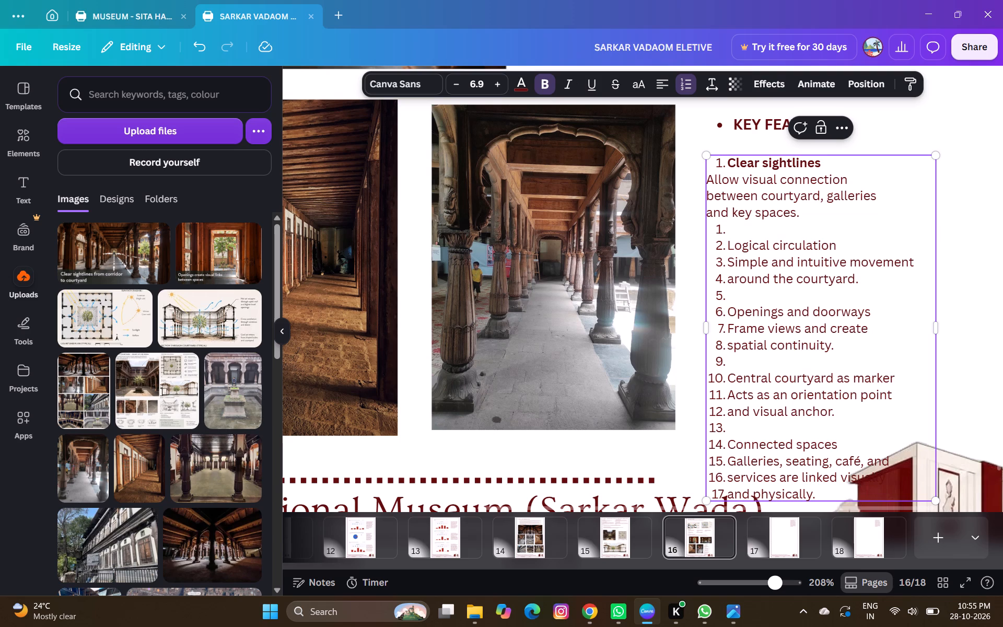
{"action": "key", "text": "shift+colon"}
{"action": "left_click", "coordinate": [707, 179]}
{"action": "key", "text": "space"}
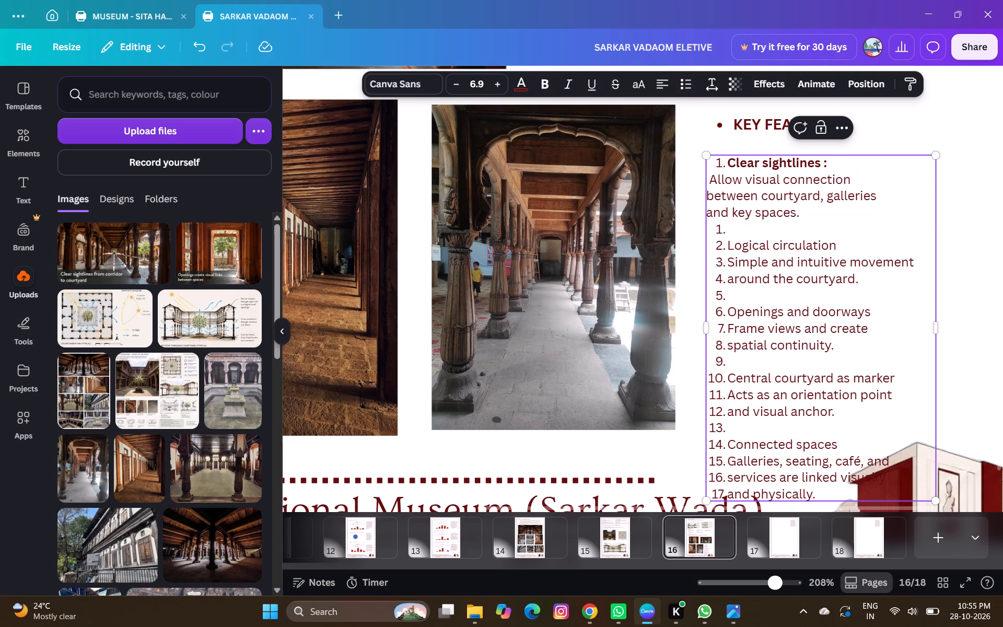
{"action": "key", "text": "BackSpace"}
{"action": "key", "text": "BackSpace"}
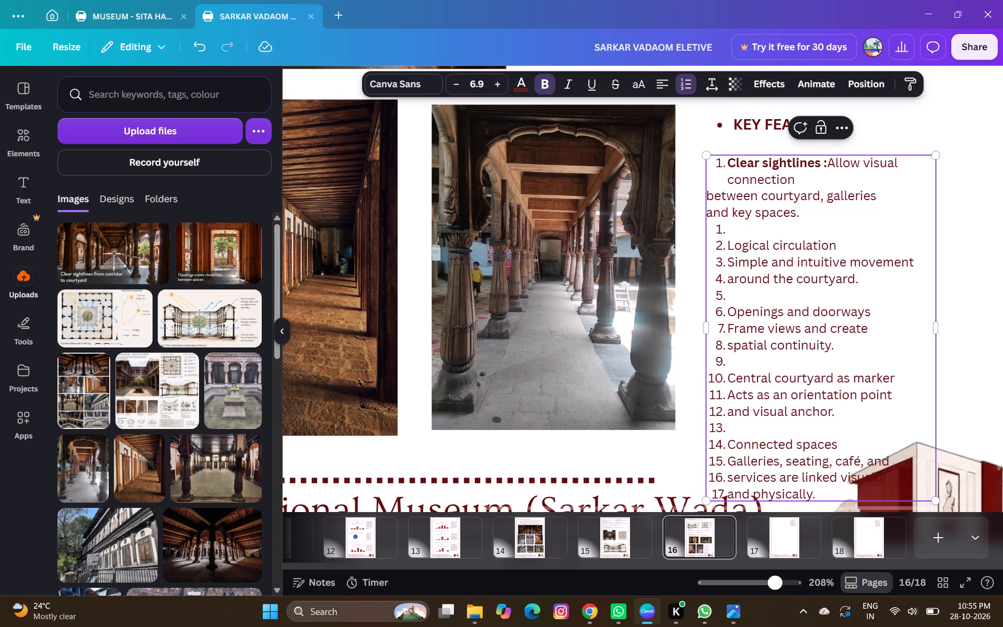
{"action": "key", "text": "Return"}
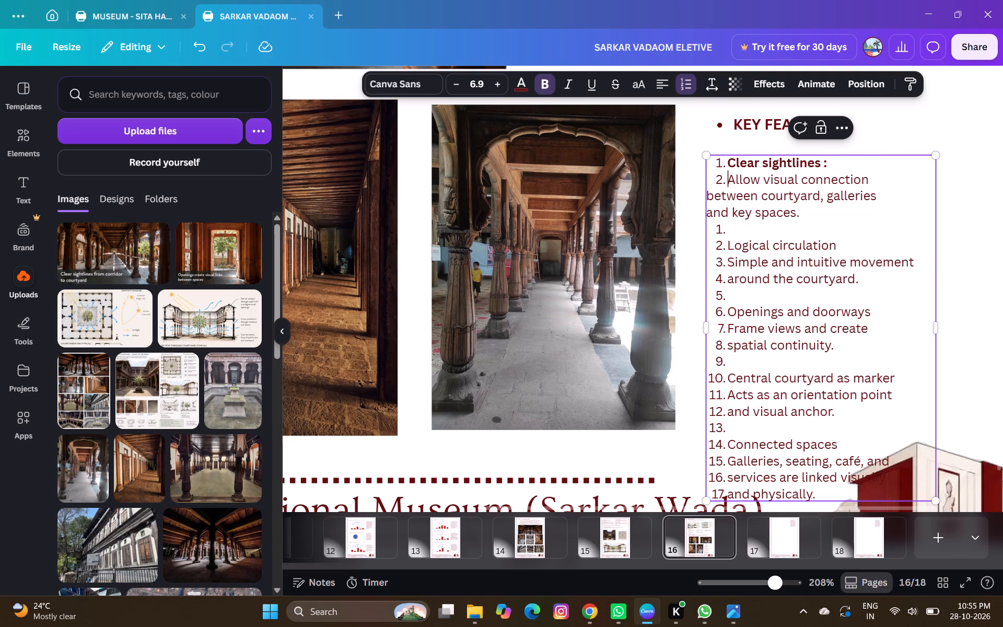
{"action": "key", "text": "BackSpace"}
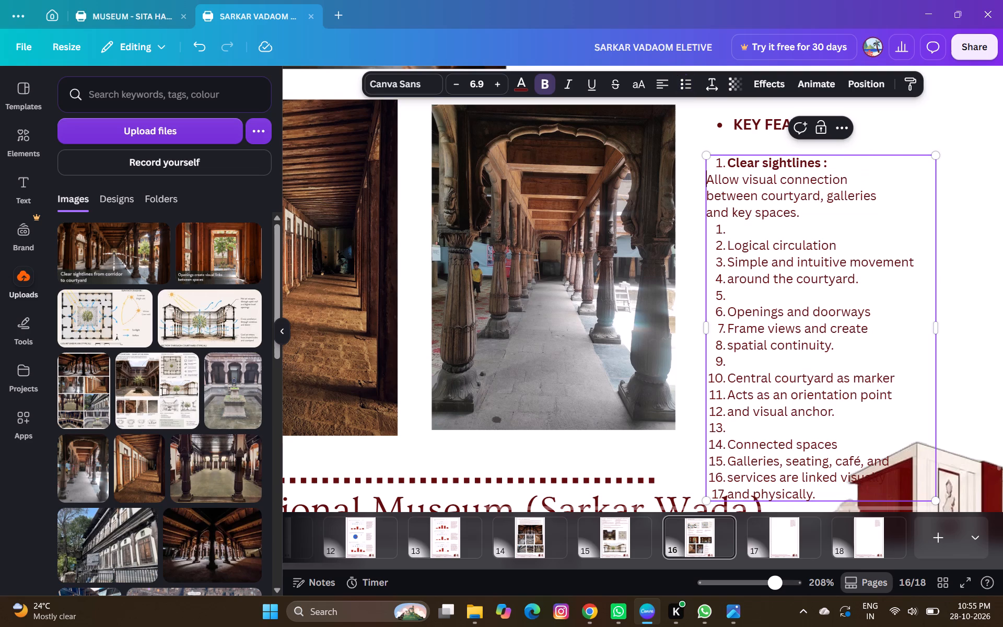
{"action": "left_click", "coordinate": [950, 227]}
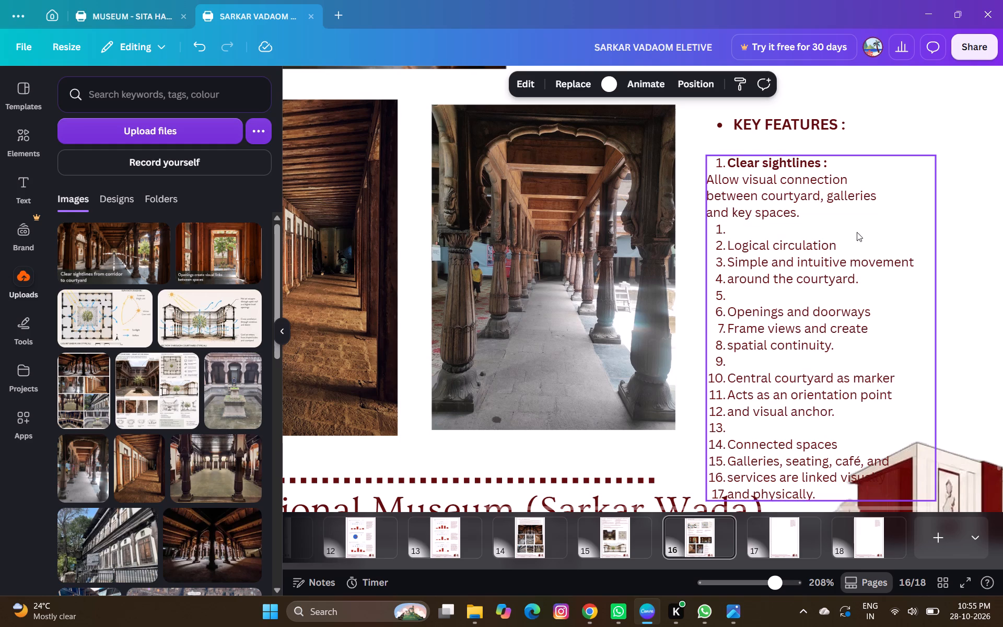
Indent the "Allow visual connection" line with seven spaces so it aligns under the "Clear sightlines :" text.
{"action": "left_click", "coordinate": [727, 198]}
{"action": "left_click", "coordinate": [709, 181]}
{"action": "left_click", "coordinate": [709, 178]}
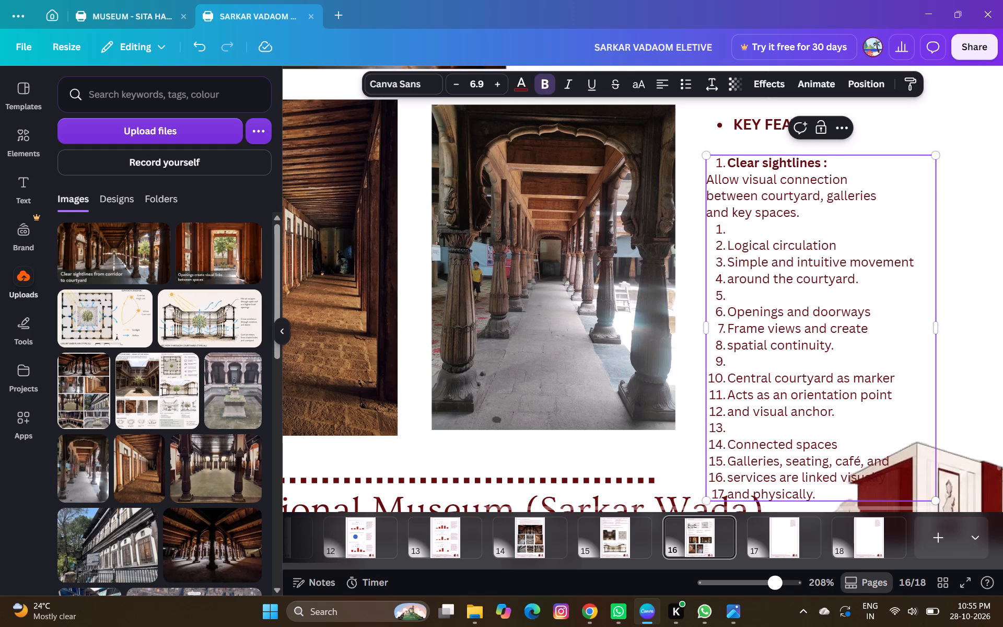
{"action": "key", "text": "space"}
{"action": "key", "text": "space"}
{"action": "key", "text": "space"}
{"action": "key", "text": "space"}
{"action": "key", "text": "space"}
{"action": "key", "text": "space"}
{"action": "key", "text": "space"}
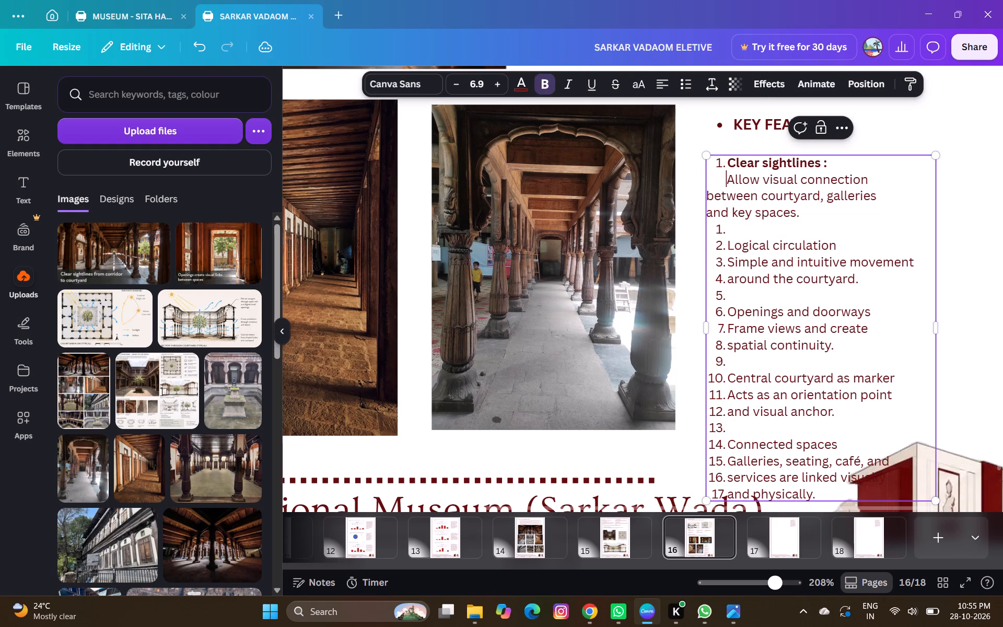
Indent the "between courtyard, galleries" and "and key spaces." lines with seven spaces each, aligned with the line above.
{"action": "left_click", "coordinate": [708, 199]}
{"action": "key", "text": "space"}
{"action": "key", "text": "space"}
{"action": "key", "text": "space"}
{"action": "key", "text": "space"}
{"action": "key", "text": "space"}
{"action": "key", "text": "space"}
{"action": "key", "text": "space"}
{"action": "key", "text": "space"}
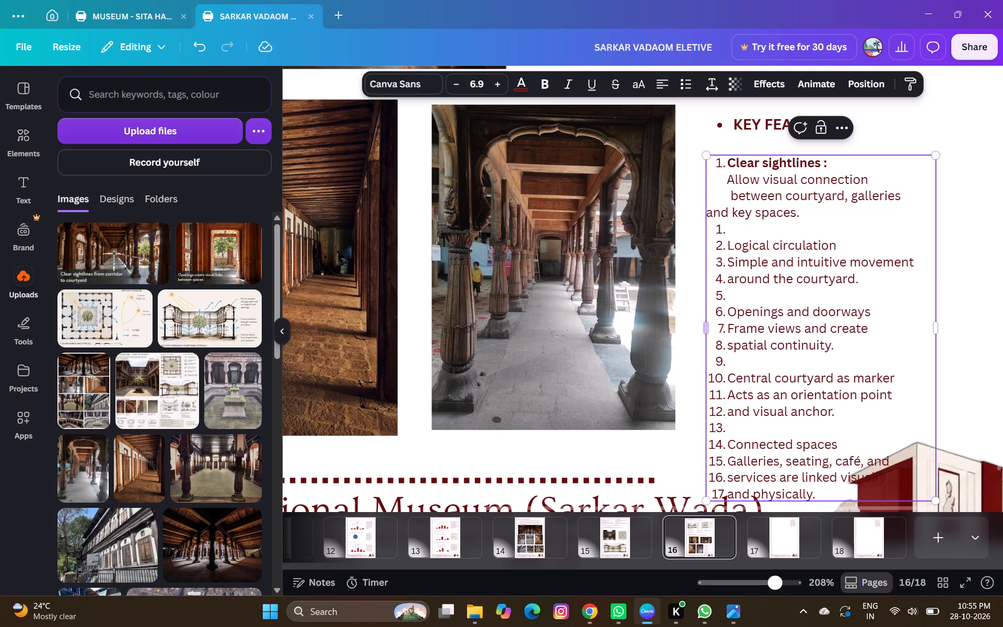
{"action": "left_click", "coordinate": [706, 214]}
{"action": "key", "text": "space"}
{"action": "key", "text": "space"}
{"action": "key", "text": "space"}
{"action": "key", "text": "space"}
{"action": "key", "text": "space"}
{"action": "key", "text": "space"}
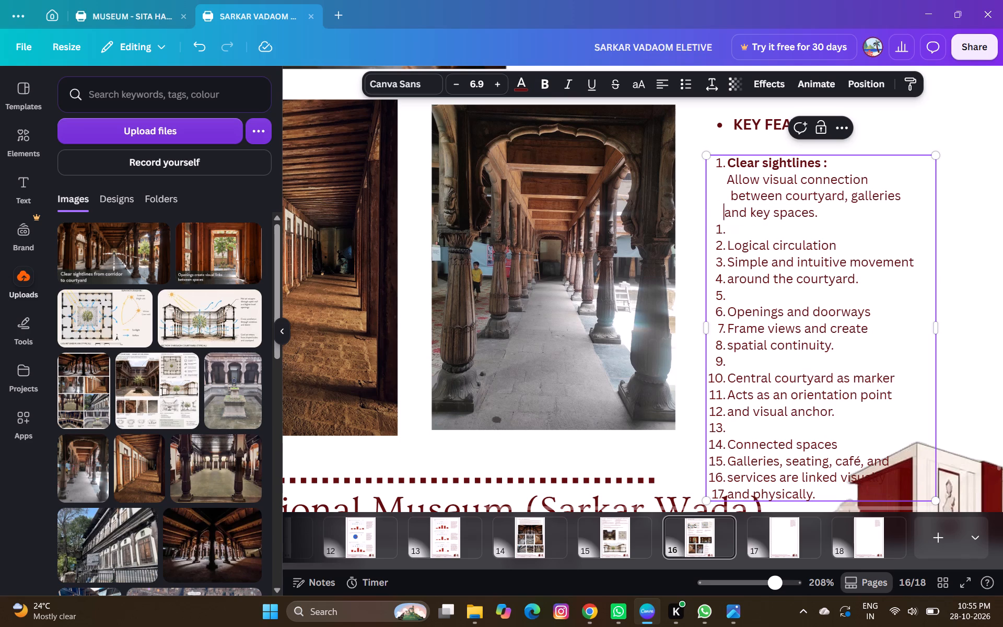
{"action": "key", "text": "space"}
{"action": "key", "text": "space"}
{"action": "left_click", "coordinate": [729, 195]}
{"action": "key", "text": "BackSpace"}
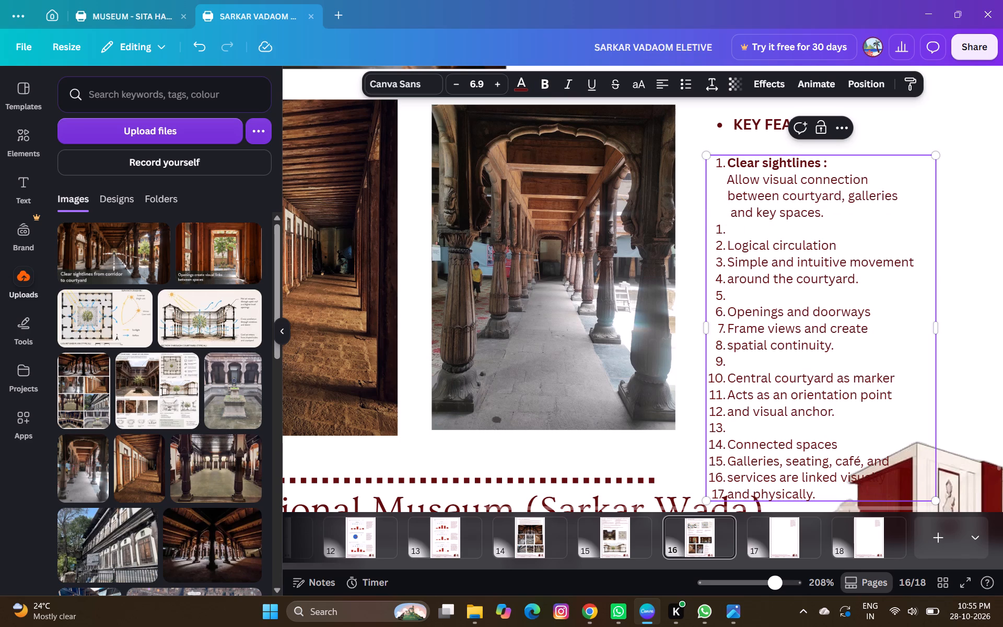
{"action": "left_click", "coordinate": [731, 214]}
{"action": "key", "text": "BackSpace"}
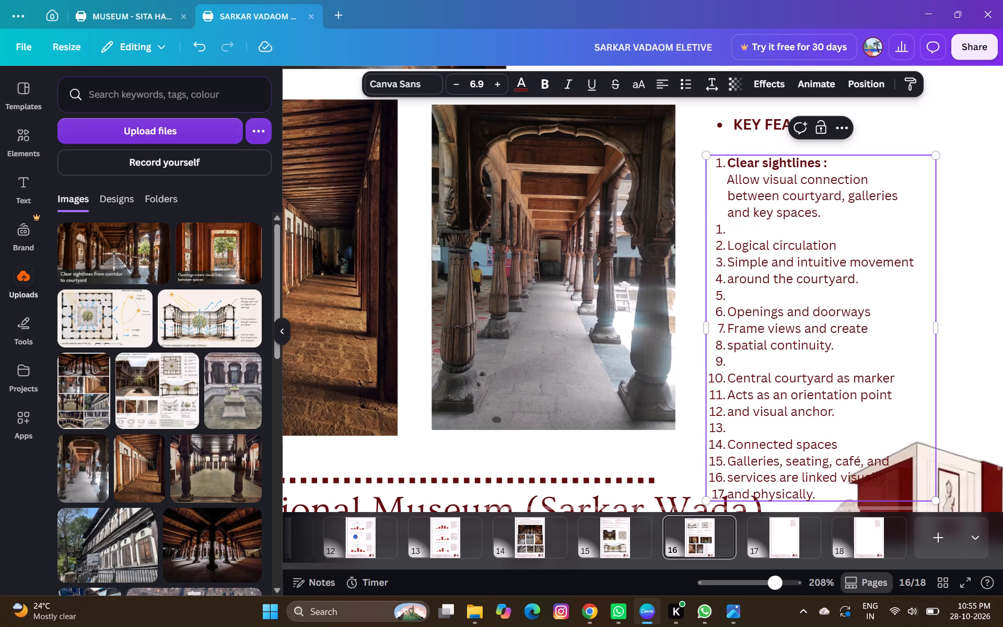
Delete the empty numbered item between "and key spaces." and "Logical circulation".
{"action": "left_click", "coordinate": [739, 233]}
{"action": "left_click_drag", "start_coordinate": [734, 231], "coordinate": [715, 229]}
{"action": "key", "text": "BackSpace"}
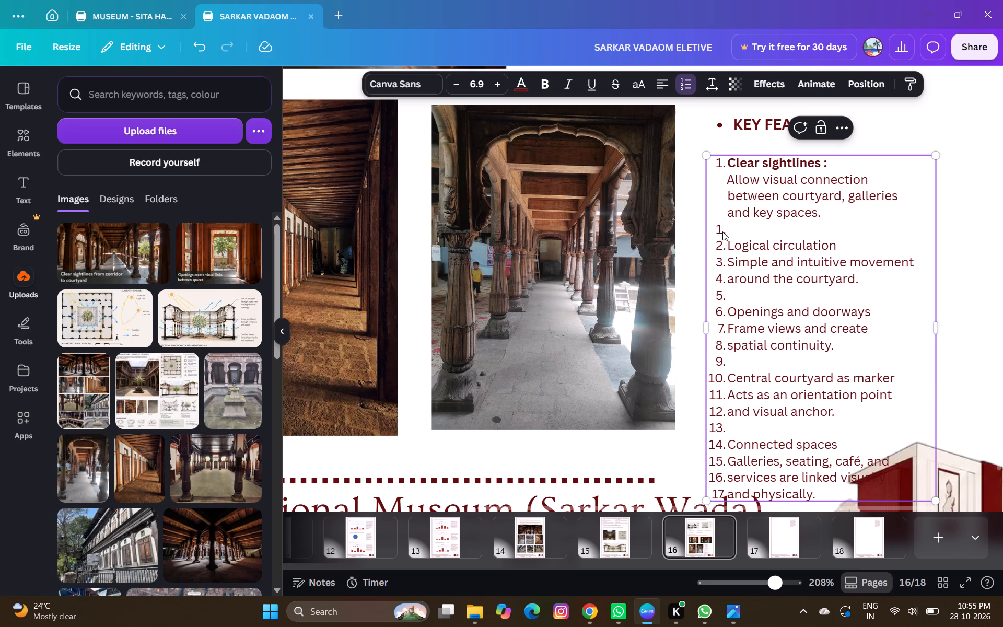
{"action": "key", "text": "BackSpace"}
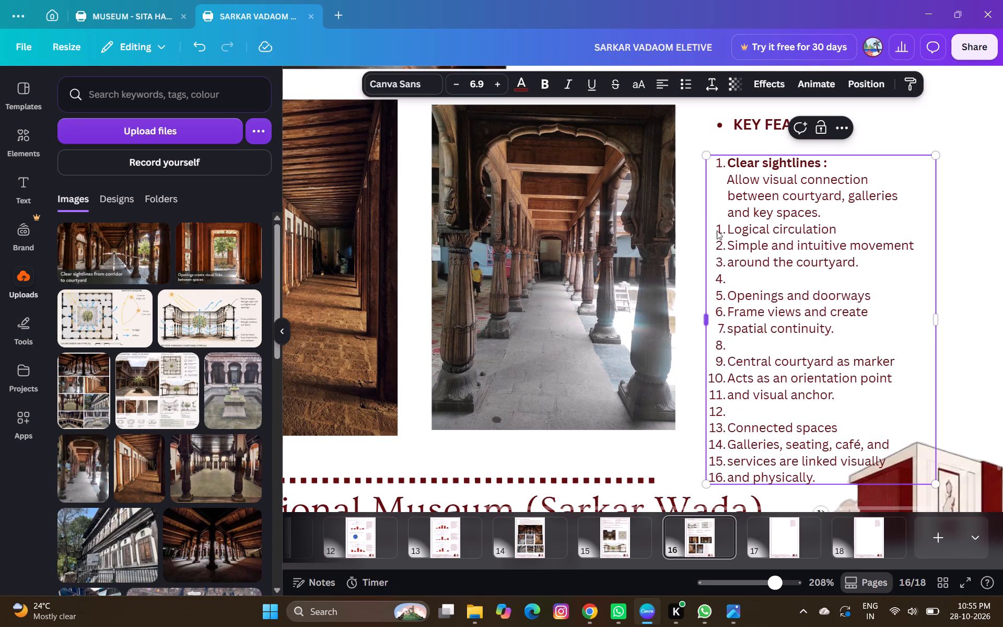
Make the "Logical circulation" list item bold and add a spaced colon after it.
{"action": "left_click", "coordinate": [726, 229]}
{"action": "left_click_drag", "start_coordinate": [726, 230], "coordinate": [715, 230]}
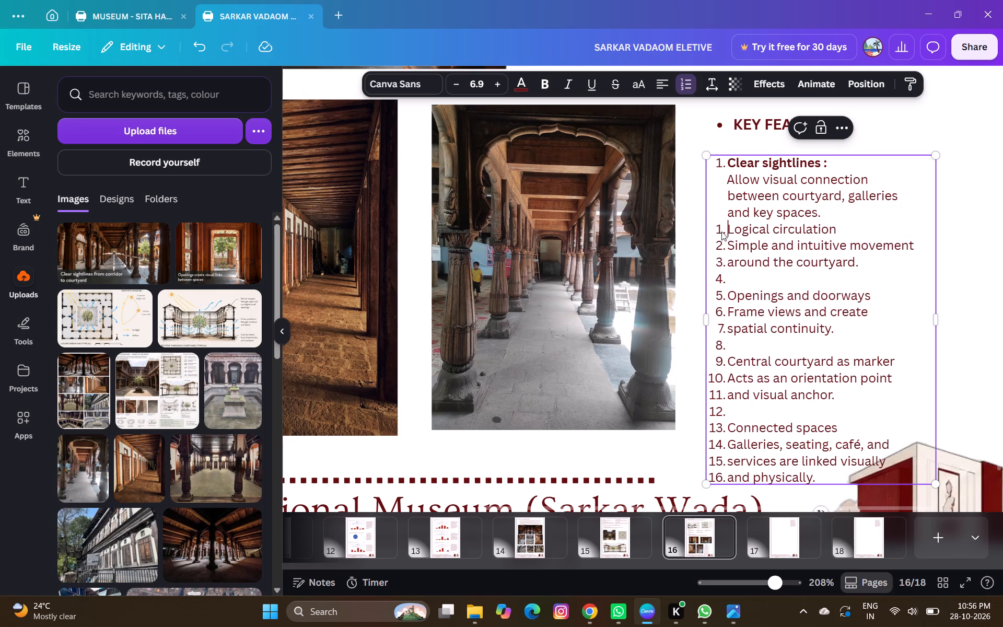
{"action": "left_click", "coordinate": [729, 247]}
{"action": "left_click_drag", "start_coordinate": [843, 230], "coordinate": [727, 231]}
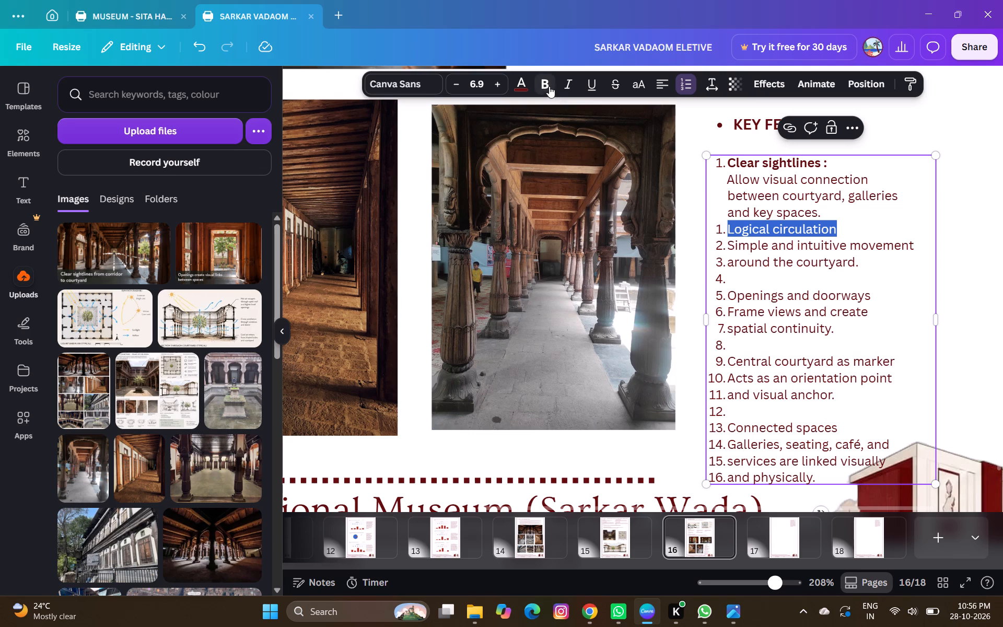
{"action": "left_click", "coordinate": [549, 86]}
{"action": "left_click", "coordinate": [855, 240]}
{"action": "key", "text": "space"}
{"action": "left_click", "coordinate": [845, 231]}
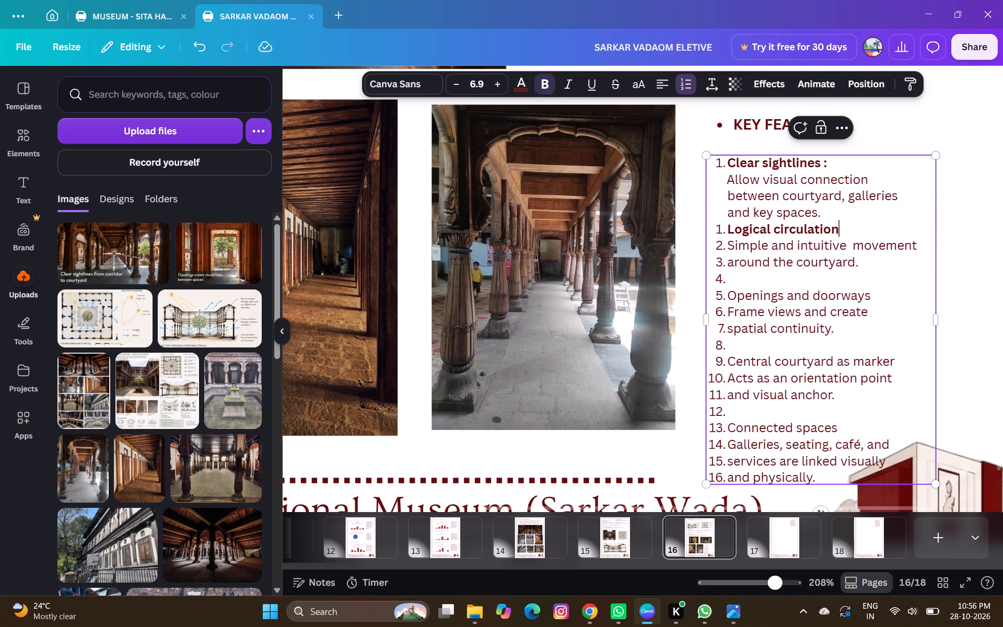
{"action": "key", "text": "space"}
{"action": "type", "text": ":"}
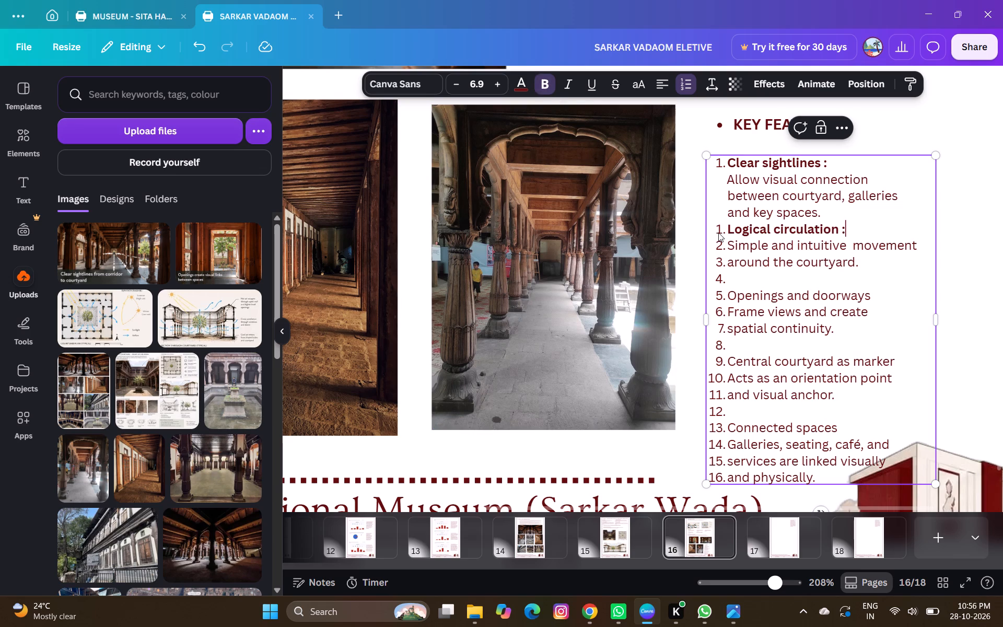
Remove the automatic list number from the "Logical circulation :" heading.
{"action": "left_click", "coordinate": [720, 230]}
{"action": "key", "text": "BackSpace"}
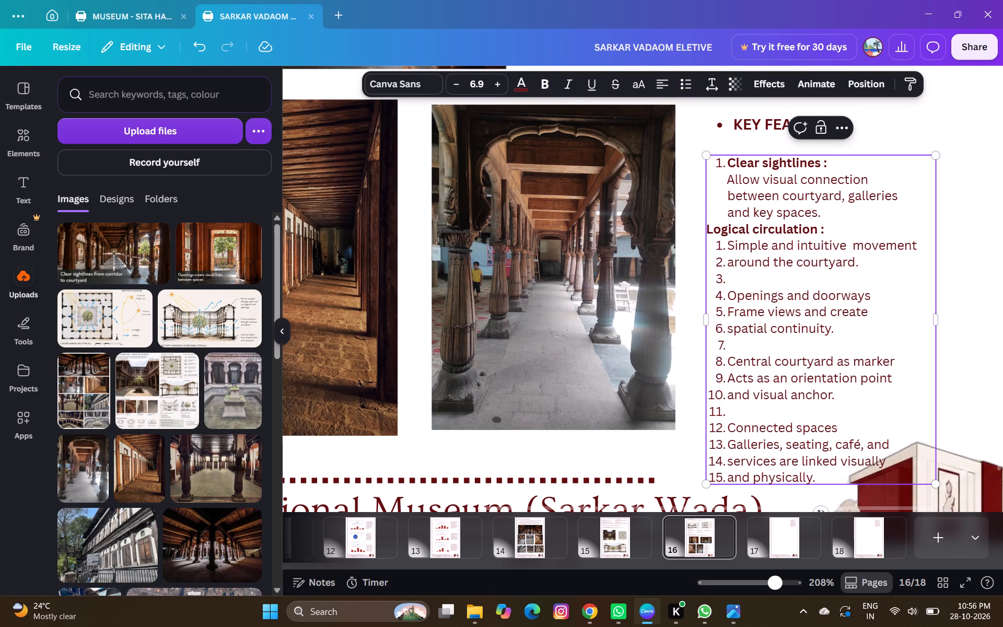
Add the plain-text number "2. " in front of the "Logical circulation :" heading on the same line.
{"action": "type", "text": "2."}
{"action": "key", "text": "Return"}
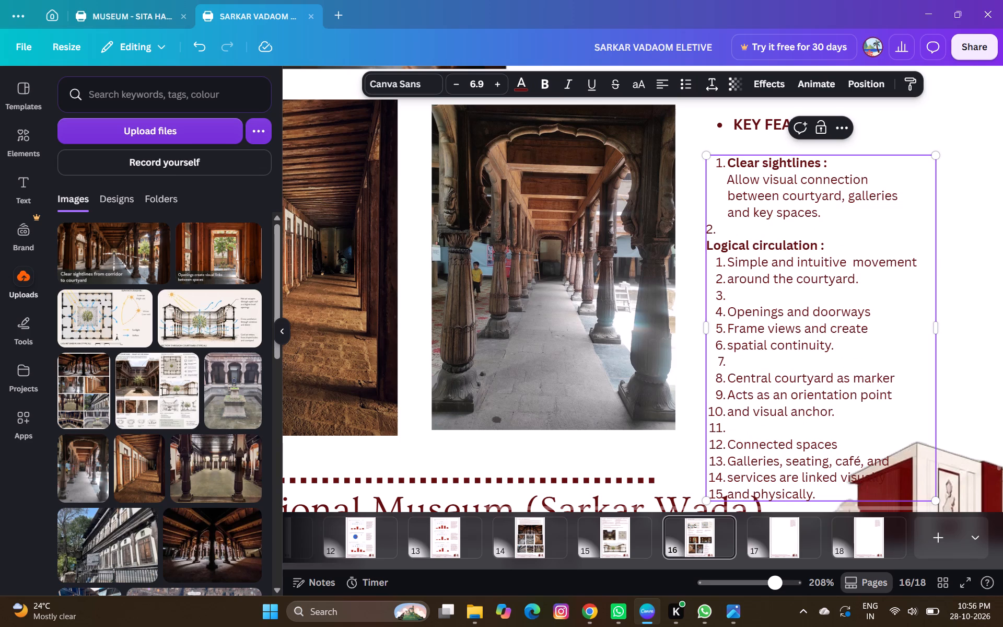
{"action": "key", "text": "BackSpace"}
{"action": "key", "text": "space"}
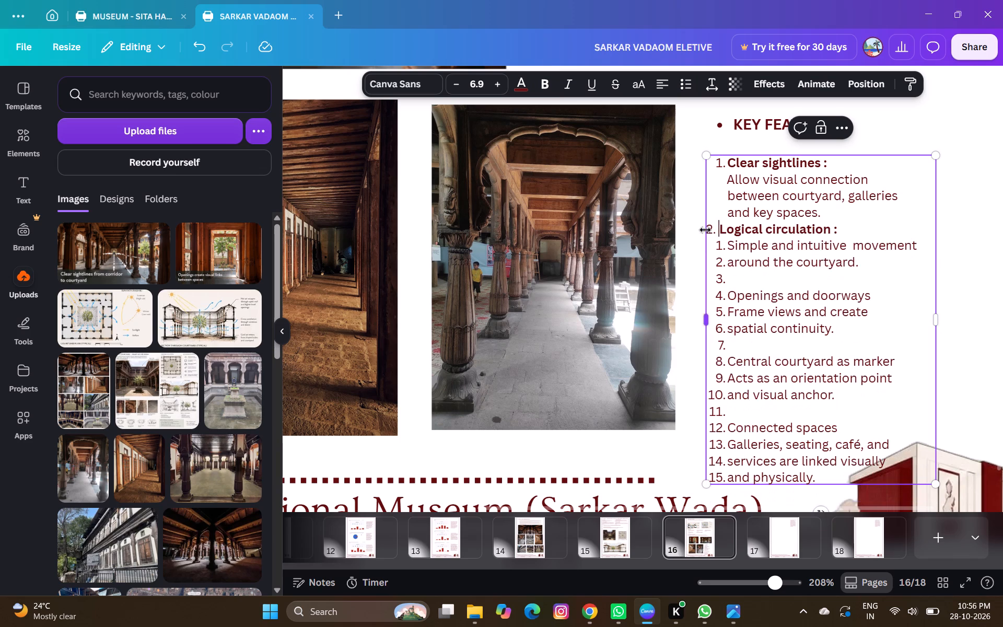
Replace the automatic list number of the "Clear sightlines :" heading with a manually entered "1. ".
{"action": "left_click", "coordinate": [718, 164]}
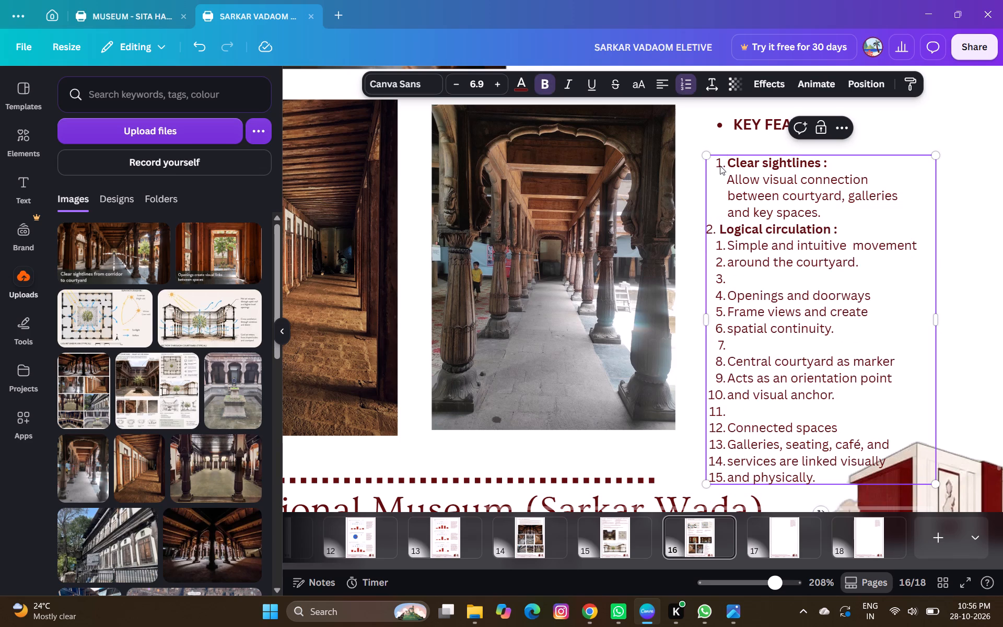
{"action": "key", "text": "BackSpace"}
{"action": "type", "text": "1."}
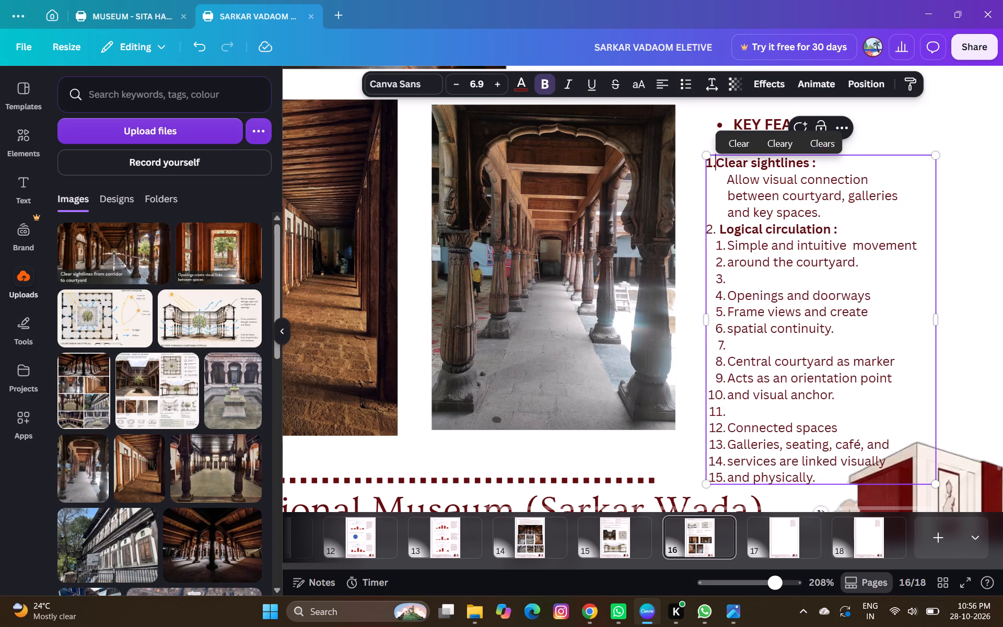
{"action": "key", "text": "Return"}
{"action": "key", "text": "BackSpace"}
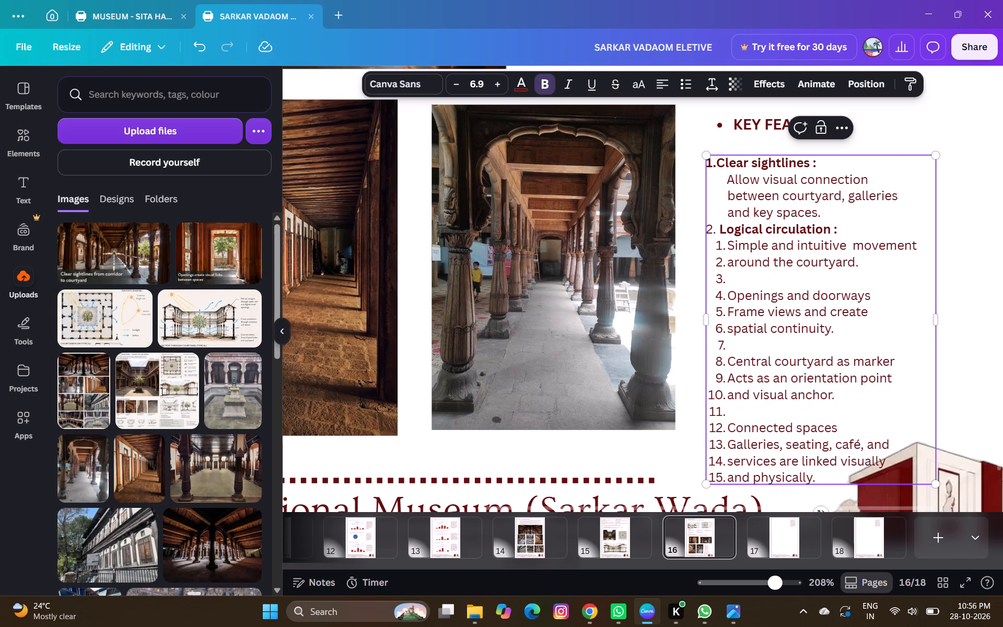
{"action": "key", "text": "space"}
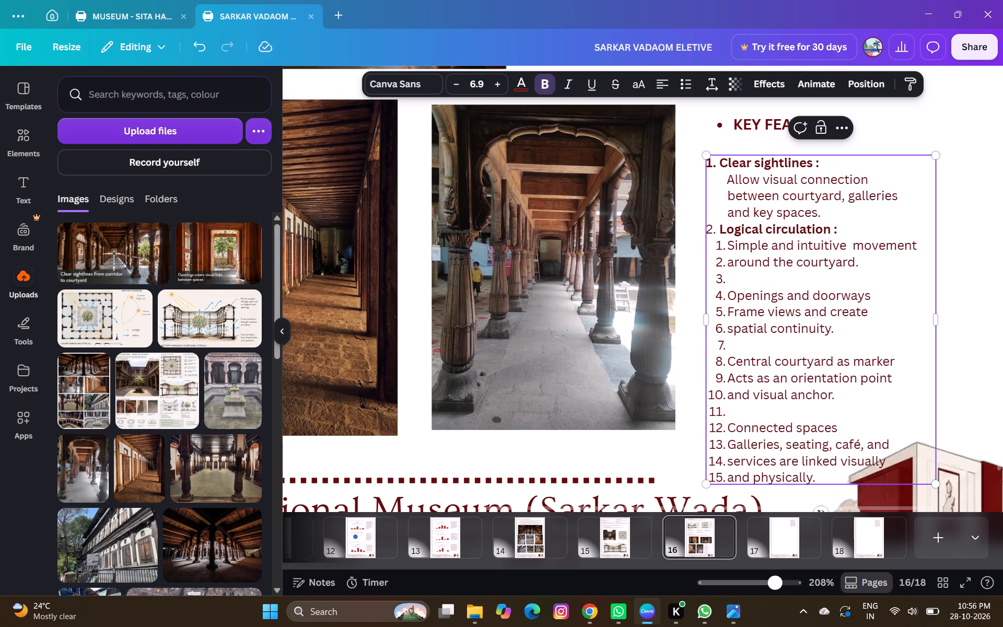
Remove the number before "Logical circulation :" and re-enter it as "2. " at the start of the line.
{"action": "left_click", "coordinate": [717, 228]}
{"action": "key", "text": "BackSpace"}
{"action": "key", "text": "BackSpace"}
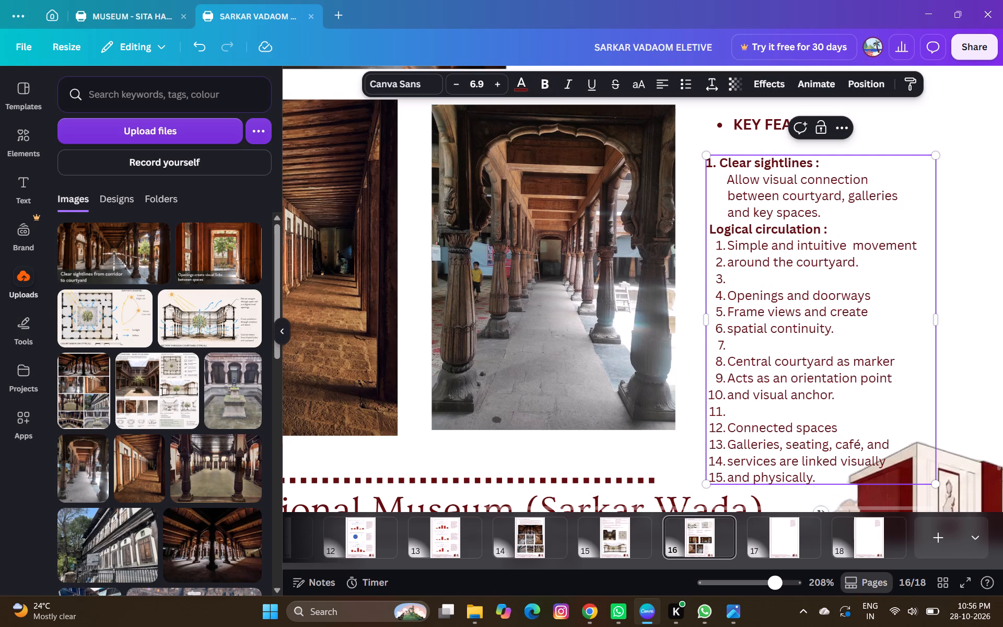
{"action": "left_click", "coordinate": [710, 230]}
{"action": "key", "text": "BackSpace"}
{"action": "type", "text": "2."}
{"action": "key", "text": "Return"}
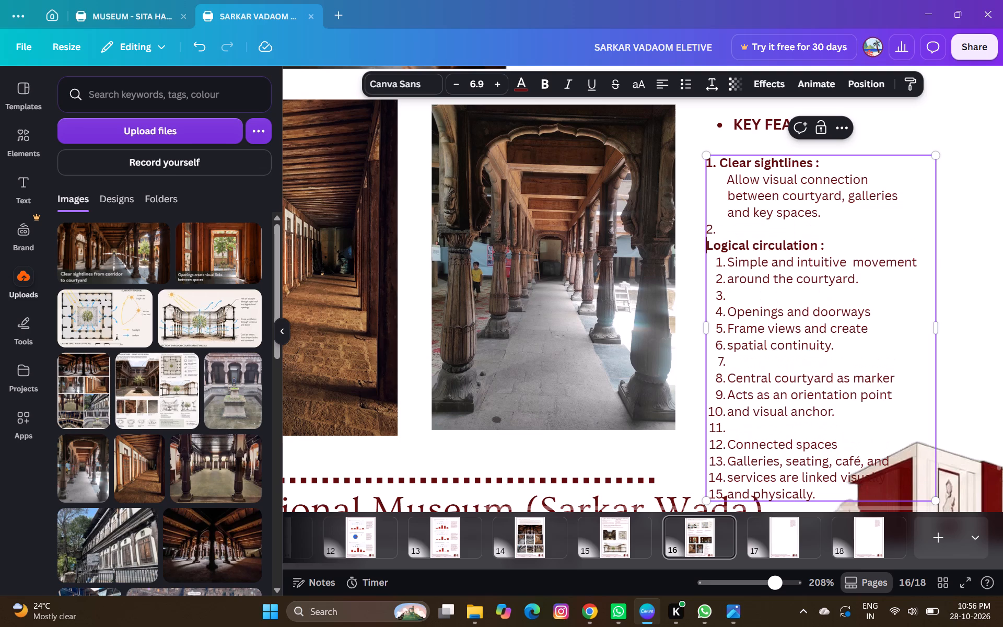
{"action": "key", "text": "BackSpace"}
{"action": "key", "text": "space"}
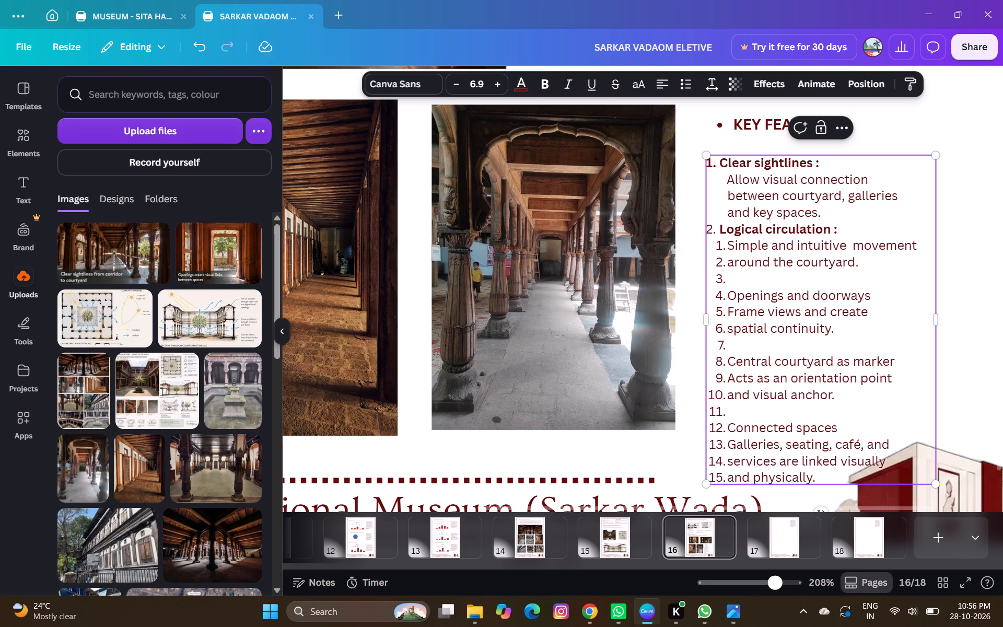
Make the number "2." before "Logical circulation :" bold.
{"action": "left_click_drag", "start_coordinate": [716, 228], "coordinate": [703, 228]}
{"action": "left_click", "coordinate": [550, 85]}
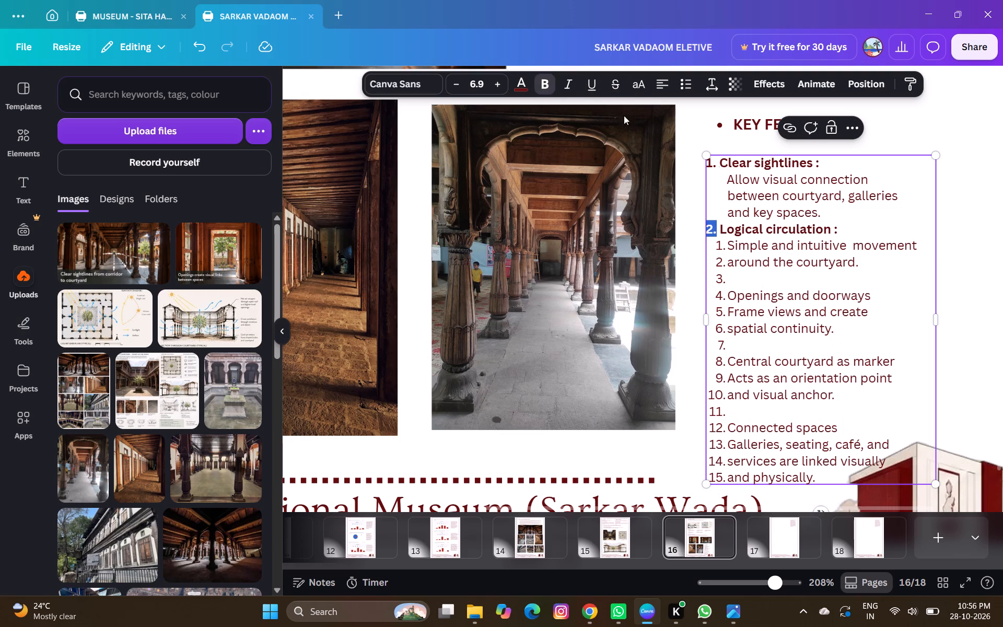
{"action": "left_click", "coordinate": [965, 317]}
Delete the whole text box holding the key features list beneath the "KEY FEATURES :" heading of section 3.
{"action": "left_click", "coordinate": [727, 291]}
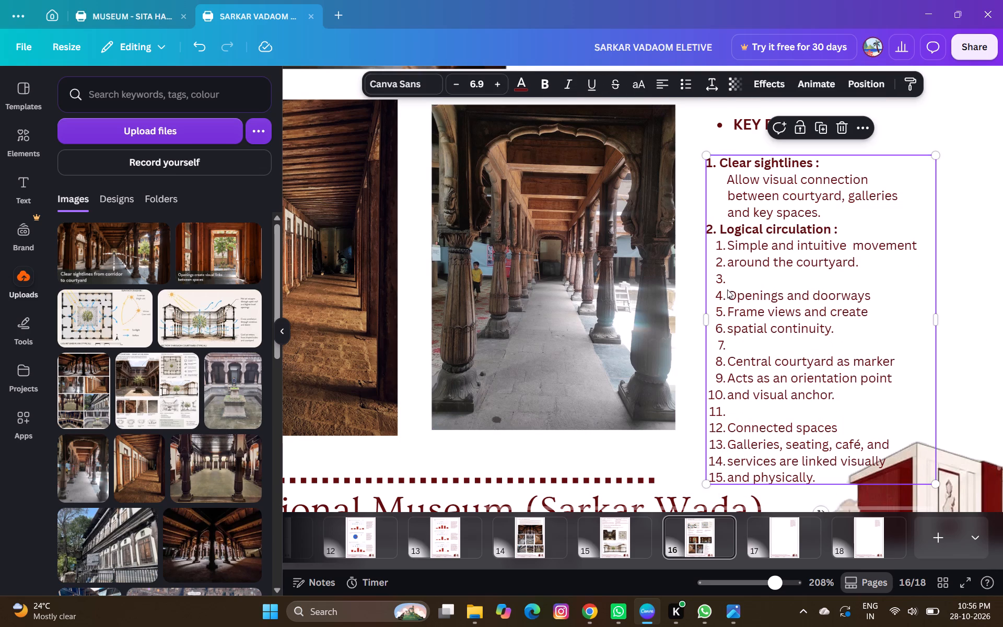
{"action": "left_click", "coordinate": [736, 250]}
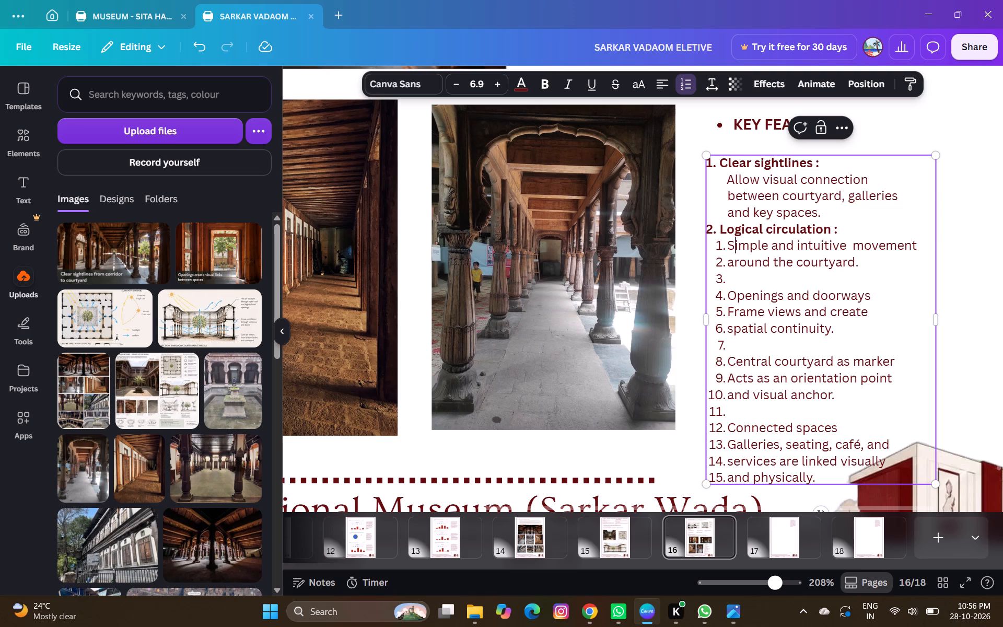
{"action": "left_click", "coordinate": [842, 131]}
{"action": "left_click", "coordinate": [880, 130]}
{"action": "left_click", "coordinate": [835, 250]}
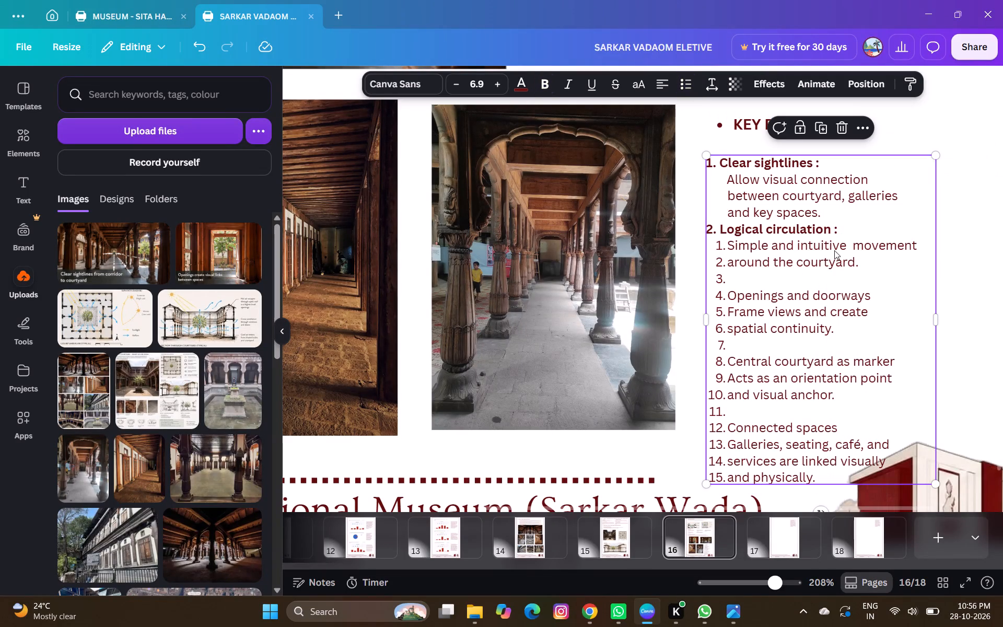
{"action": "key", "text": "Delete"}
Duplicate section 3's "KEY FEATURES :" heading and place the copy directly below the original, aligned with it.
{"action": "scroll", "coordinate": [737, 319], "scroll_direction": "down", "scroll_amount": 1}
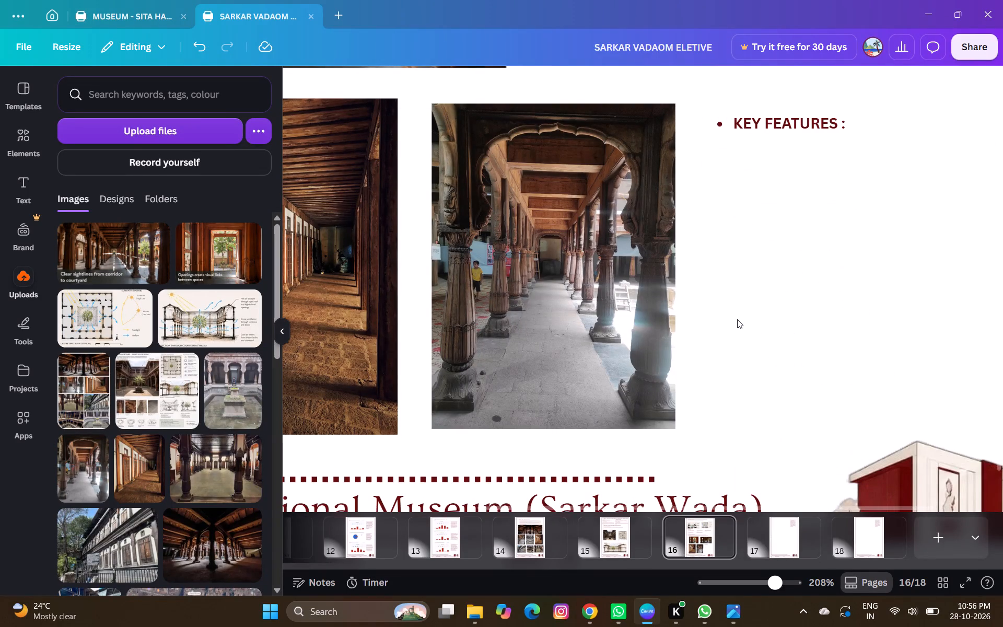
{"action": "scroll", "coordinate": [737, 319], "scroll_direction": "down", "scroll_amount": 3}
{"action": "scroll", "coordinate": [738, 322], "scroll_direction": "down", "scroll_amount": 3, "text": "ctrl"}
{"action": "scroll", "coordinate": [744, 307], "scroll_direction": "up", "scroll_amount": 1, "text": "ctrl"}
{"action": "scroll", "coordinate": [708, 310], "scroll_direction": "down", "scroll_amount": 1}
{"action": "scroll", "coordinate": [708, 329], "scroll_direction": "up", "scroll_amount": 3}
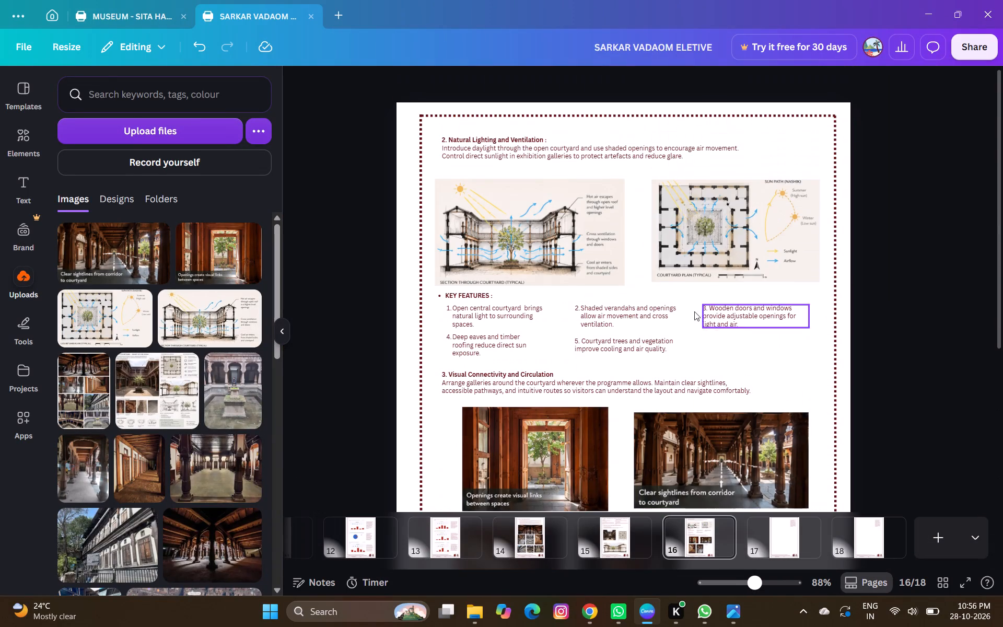
{"action": "scroll", "coordinate": [648, 324], "scroll_direction": "down", "scroll_amount": 1}
{"action": "scroll", "coordinate": [752, 315], "scroll_direction": "down", "scroll_amount": 1}
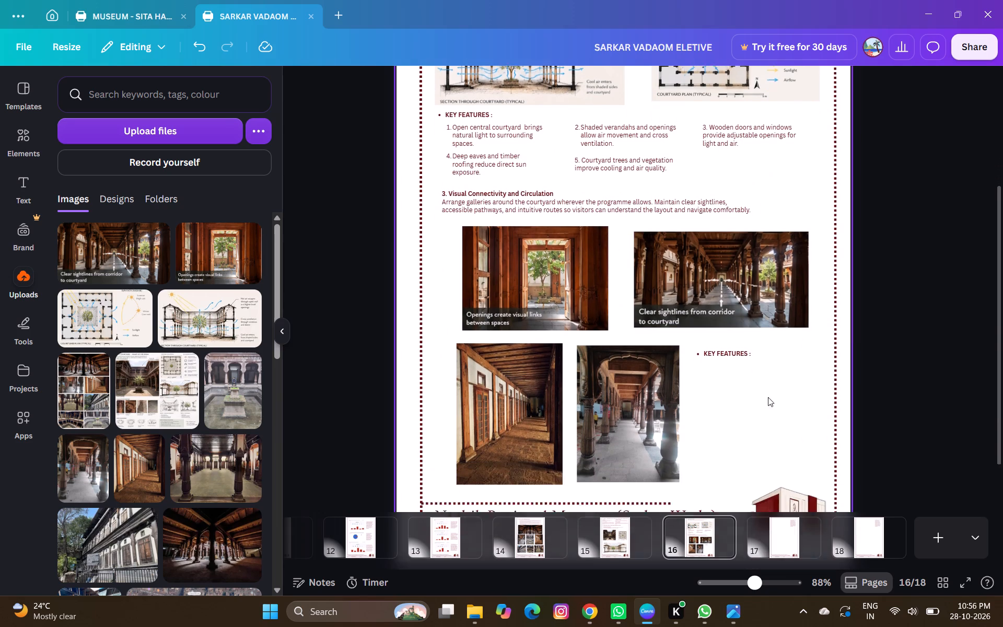
{"action": "left_click", "coordinate": [746, 340]}
{"action": "left_click", "coordinate": [856, 307]}
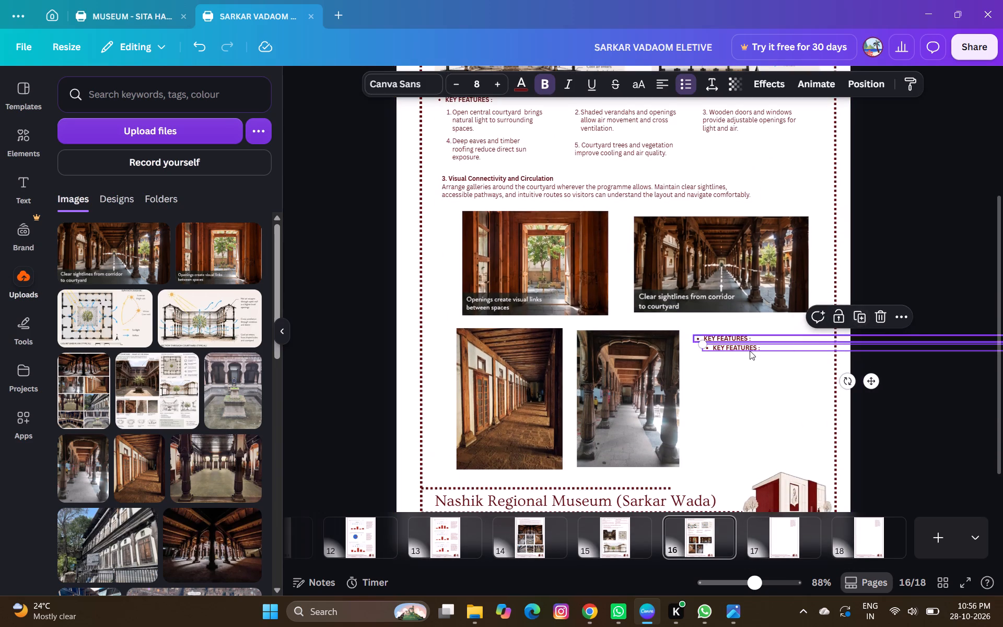
{"action": "left_click_drag", "start_coordinate": [745, 347], "coordinate": [734, 354]}
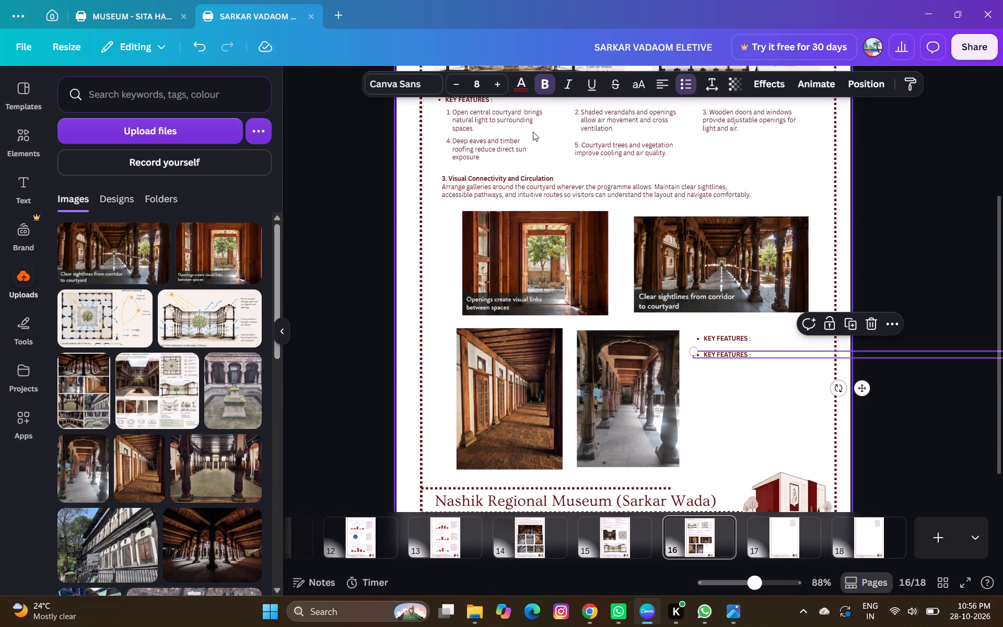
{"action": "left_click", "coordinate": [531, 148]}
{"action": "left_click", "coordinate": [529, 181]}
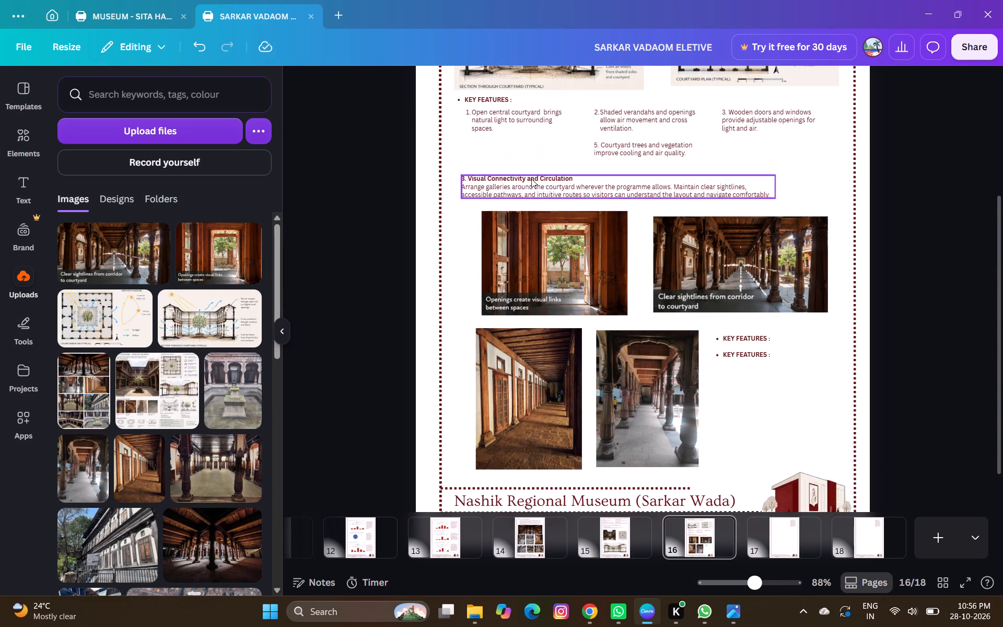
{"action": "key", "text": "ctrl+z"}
Duplicate the "4. Deep eaves and timber roofing" text box from section 2 and place the copy under section 3's KEY FEATURES headings.
{"action": "left_click", "coordinate": [531, 158]}
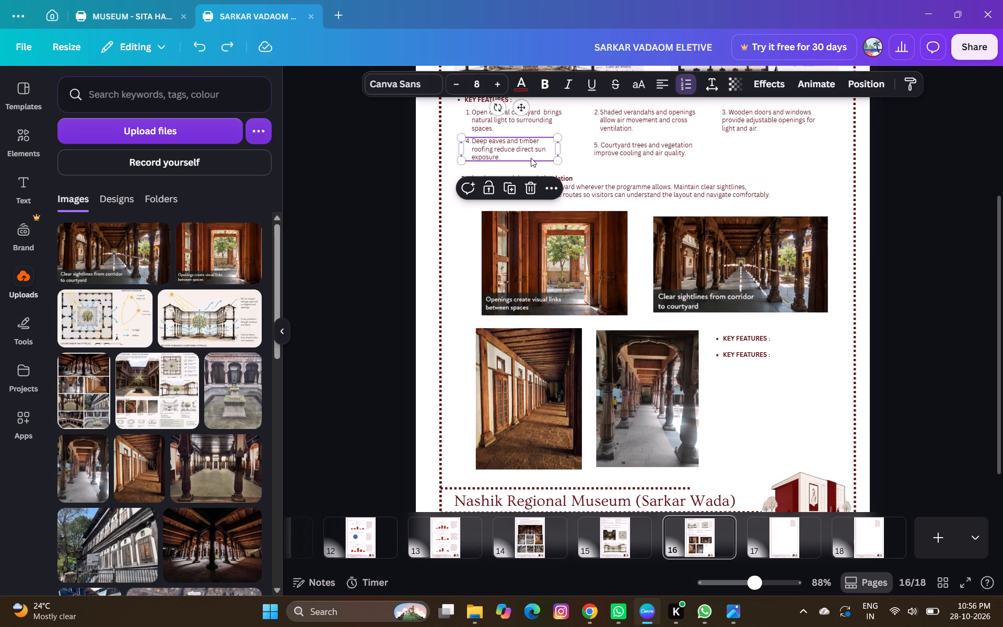
{"action": "scroll", "coordinate": [589, 201], "scroll_direction": "up", "scroll_amount": 1}
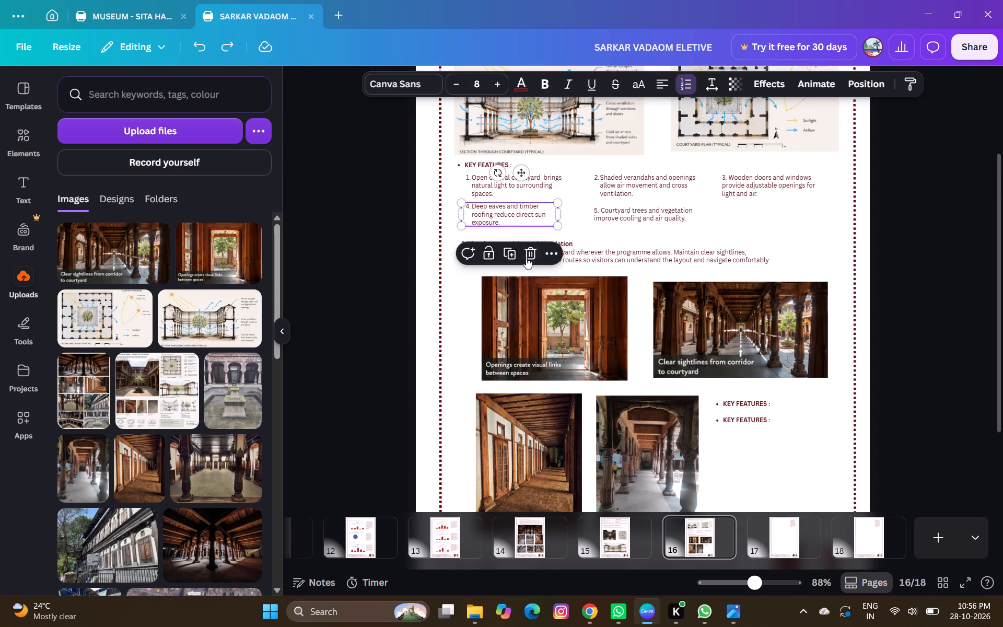
{"action": "left_click", "coordinate": [507, 177]}
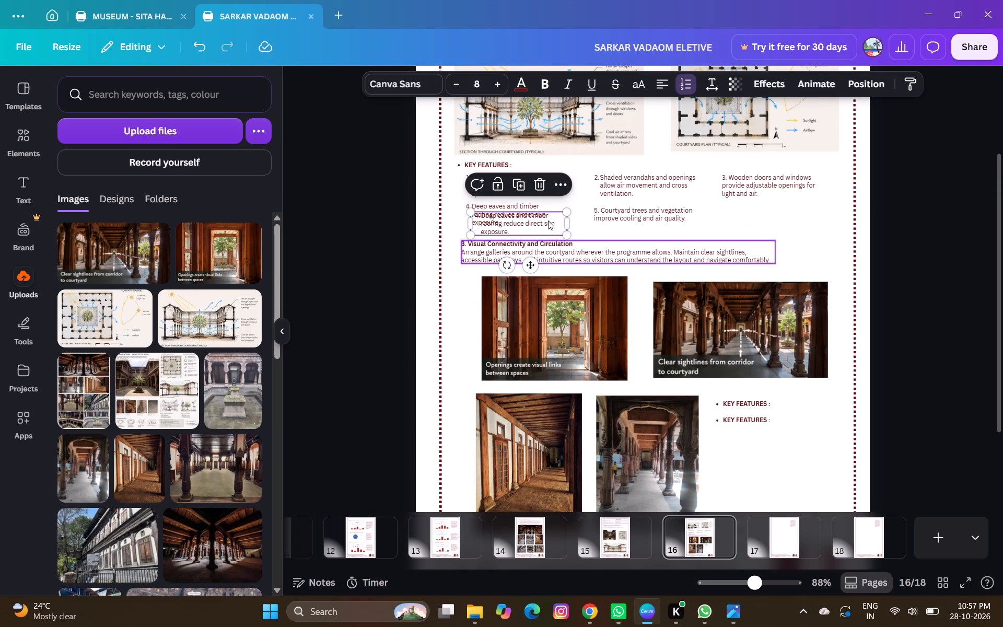
{"action": "left_click_drag", "start_coordinate": [548, 220], "coordinate": [795, 440]}
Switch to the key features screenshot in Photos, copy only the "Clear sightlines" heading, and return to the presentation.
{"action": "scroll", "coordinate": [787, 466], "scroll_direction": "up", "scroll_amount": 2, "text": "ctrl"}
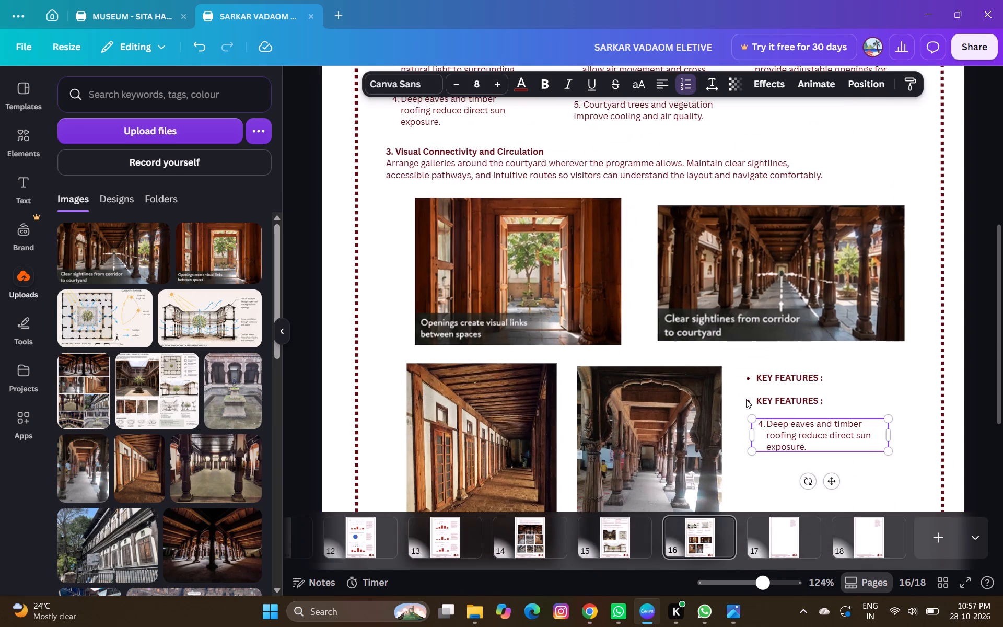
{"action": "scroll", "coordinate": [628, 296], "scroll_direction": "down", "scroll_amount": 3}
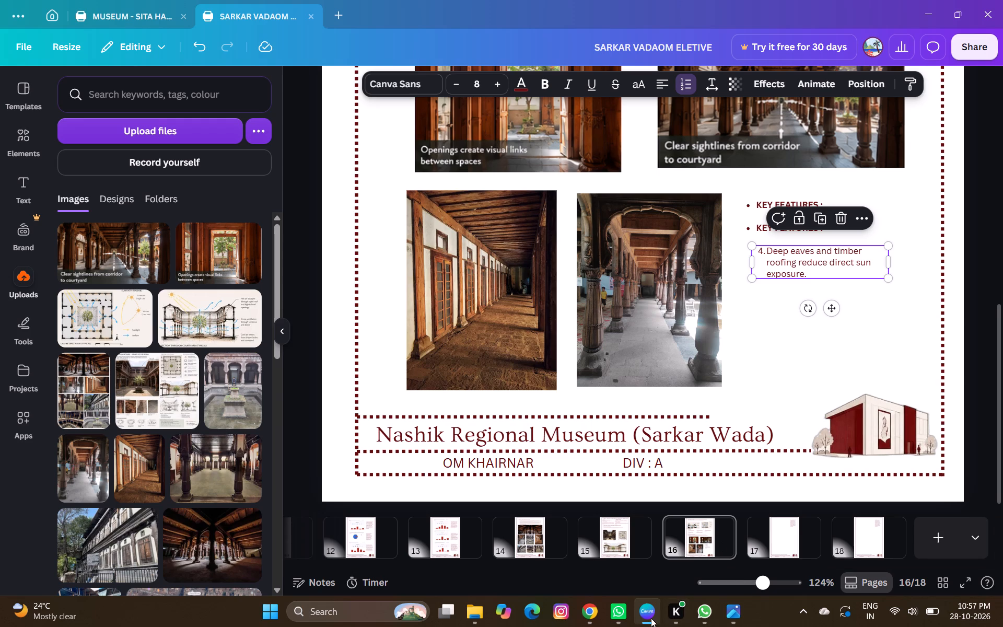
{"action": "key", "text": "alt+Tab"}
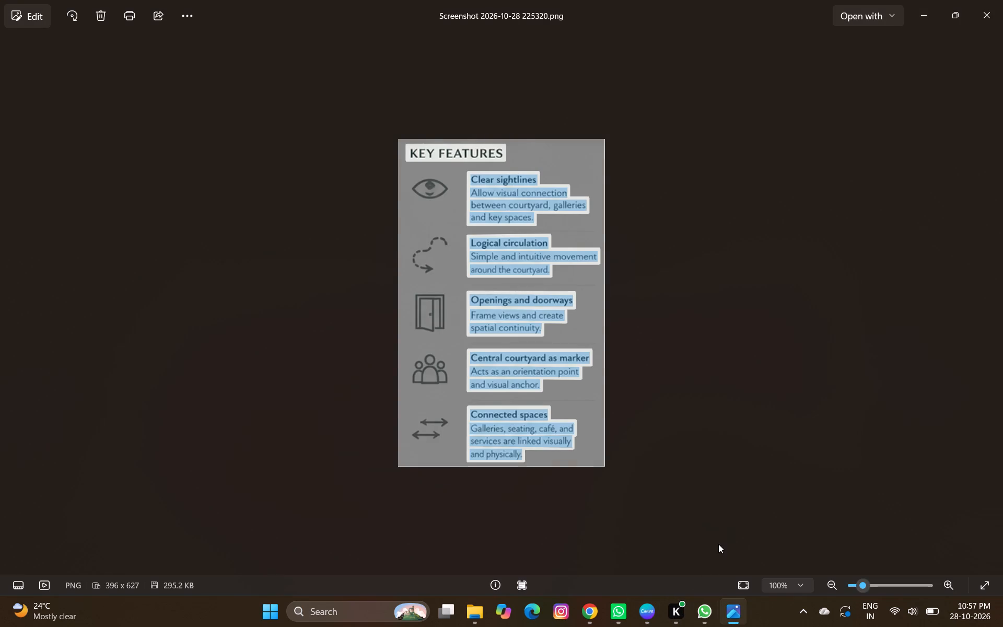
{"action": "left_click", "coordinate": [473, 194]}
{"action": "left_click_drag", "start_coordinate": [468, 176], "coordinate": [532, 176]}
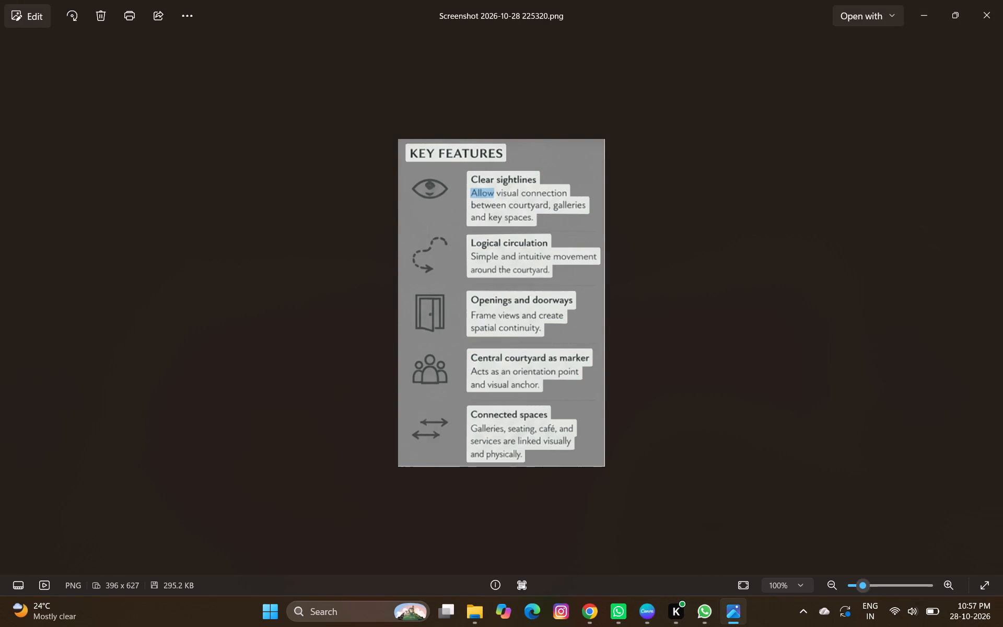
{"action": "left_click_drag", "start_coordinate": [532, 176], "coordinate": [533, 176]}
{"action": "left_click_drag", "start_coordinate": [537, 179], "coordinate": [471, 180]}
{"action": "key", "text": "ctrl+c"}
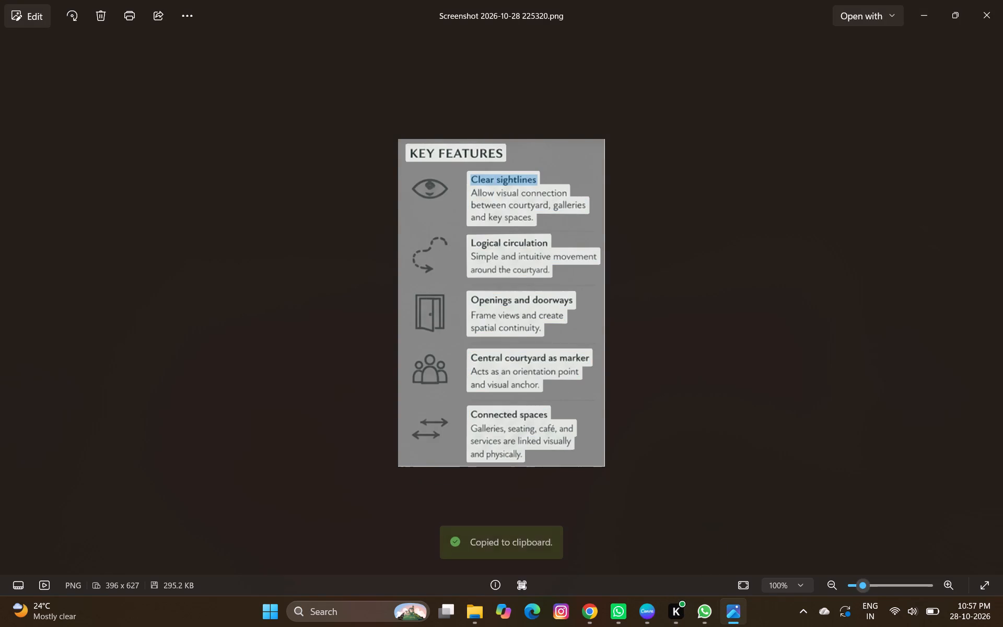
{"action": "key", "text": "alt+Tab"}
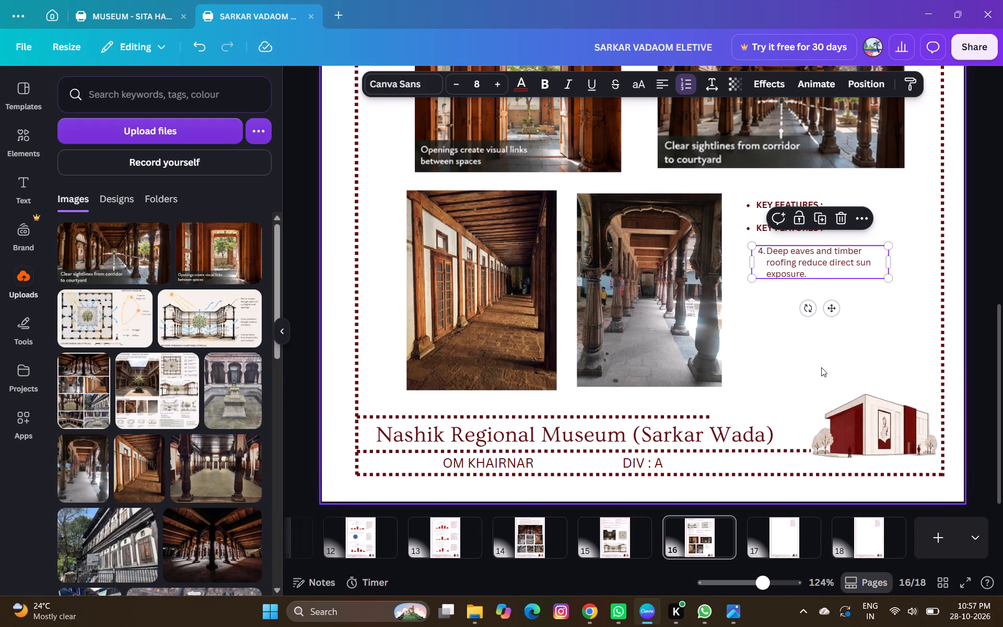
Copy all five key features with their descriptions from the screenshot in Photos and paste them onto page 16 as a text box.
{"action": "left_click", "coordinate": [732, 614]}
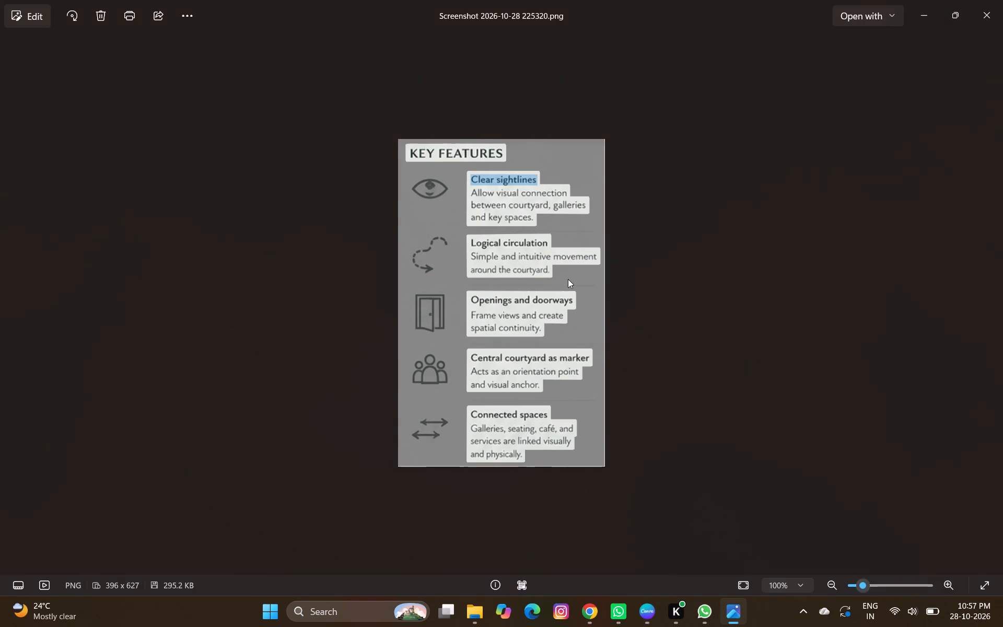
{"action": "left_click_drag", "start_coordinate": [524, 457], "coordinate": [457, 238]}
{"action": "left_click", "coordinate": [466, 175]}
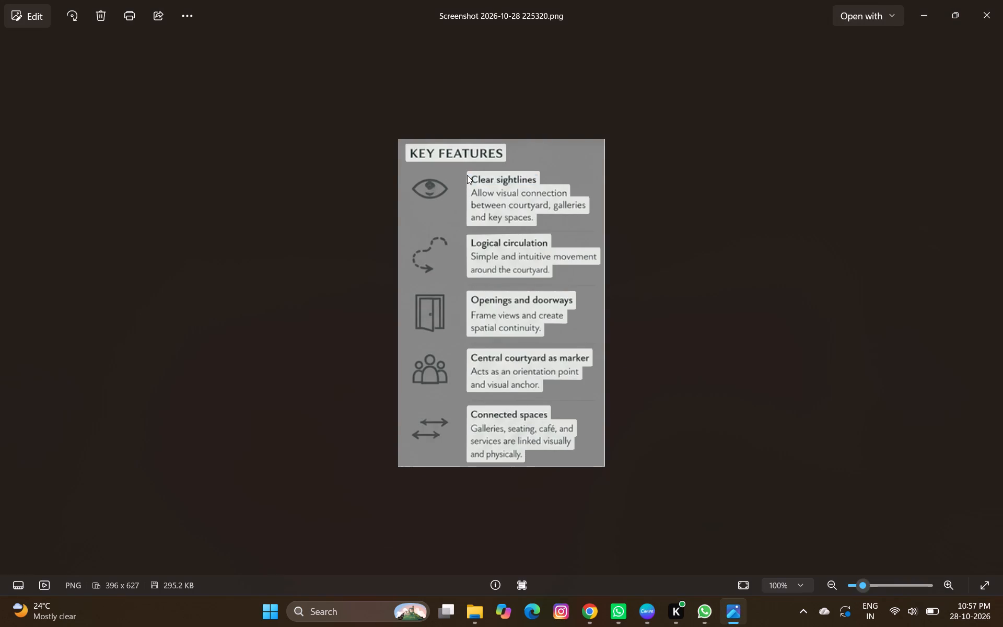
{"action": "left_click", "coordinate": [472, 176]}
{"action": "left_click_drag", "start_coordinate": [471, 176], "coordinate": [563, 471]}
{"action": "key", "text": "ctrl+c"}
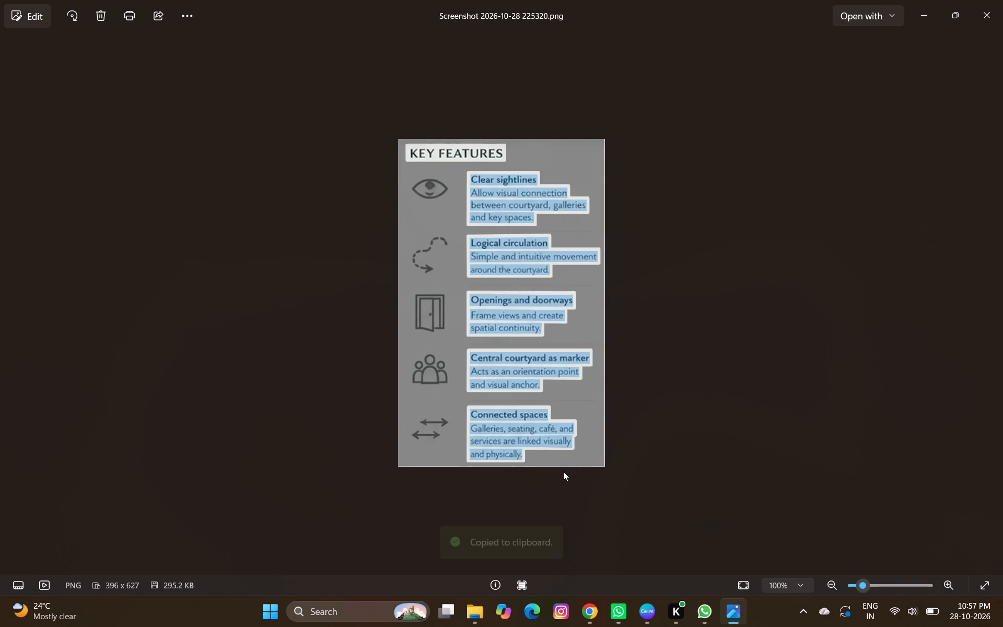
{"action": "key", "text": "alt+Tab"}
{"action": "key", "text": "ctrl+v"}
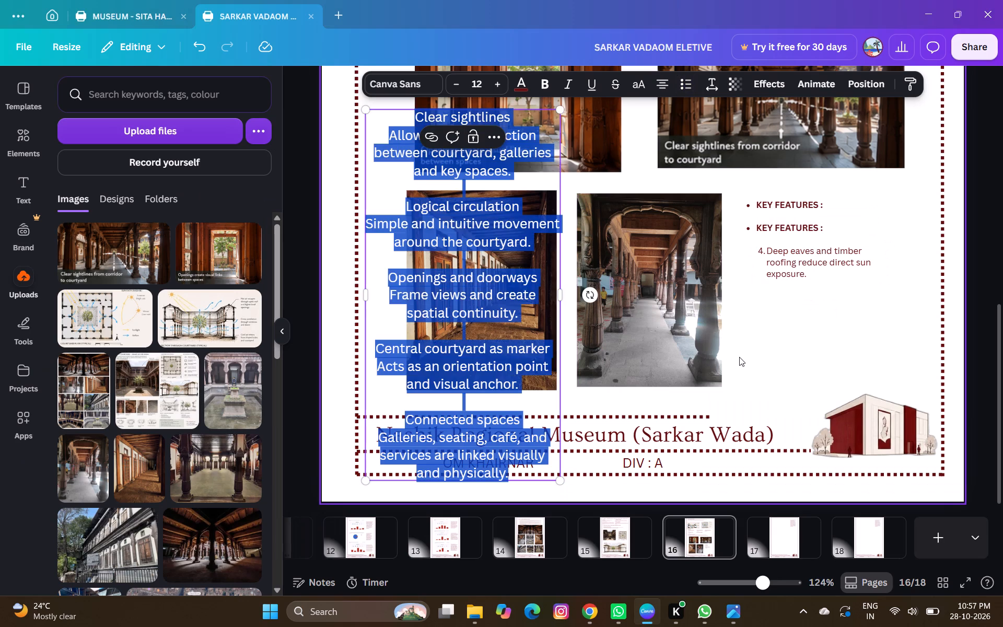
{"action": "left_click", "coordinate": [843, 345]}
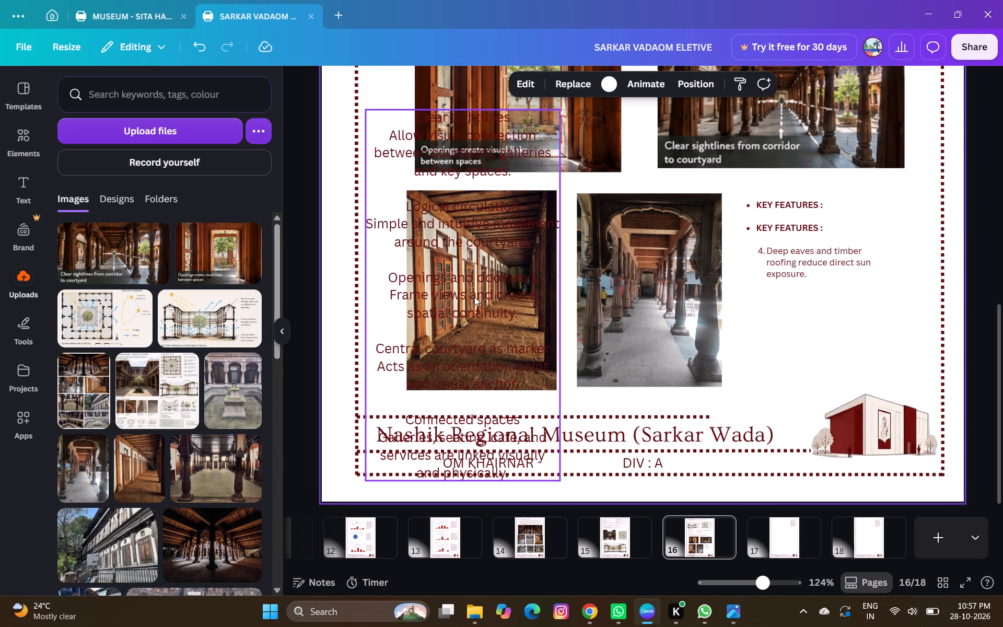
Scale the pasted key features text box down to font size 6.5 and make all of its text bold.
{"action": "left_click_drag", "start_coordinate": [474, 297], "coordinate": [524, 270]}
{"action": "left_click_drag", "start_coordinate": [605, 451], "coordinate": [601, 448]}
{"action": "left_click_drag", "start_coordinate": [604, 449], "coordinate": [487, 293]}
{"action": "left_click_drag", "start_coordinate": [482, 266], "coordinate": [552, 322]}
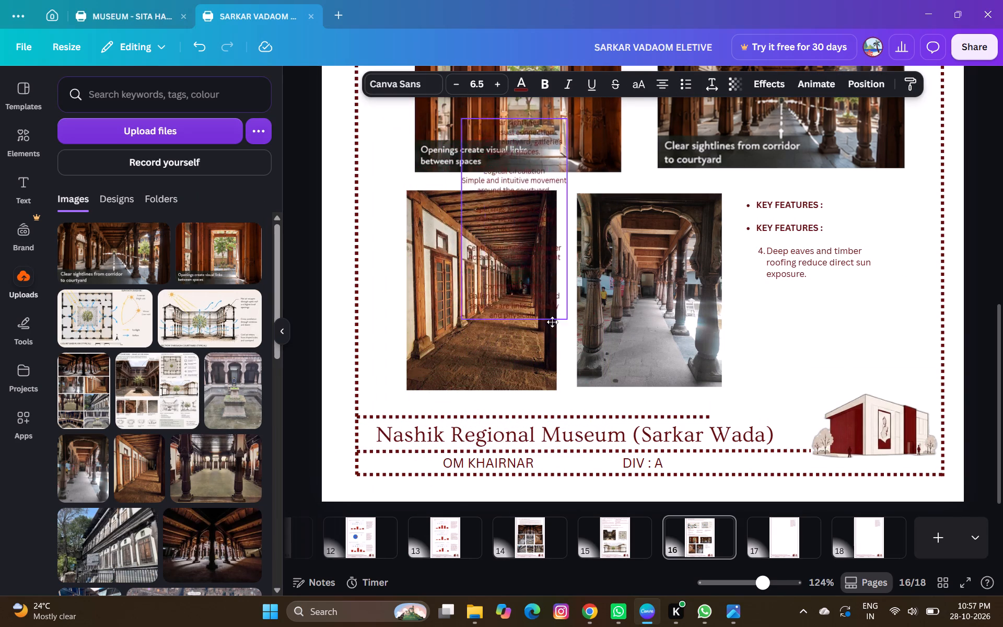
{"action": "left_click_drag", "start_coordinate": [552, 322], "coordinate": [640, 374]}
{"action": "double_click", "coordinate": [653, 380]}
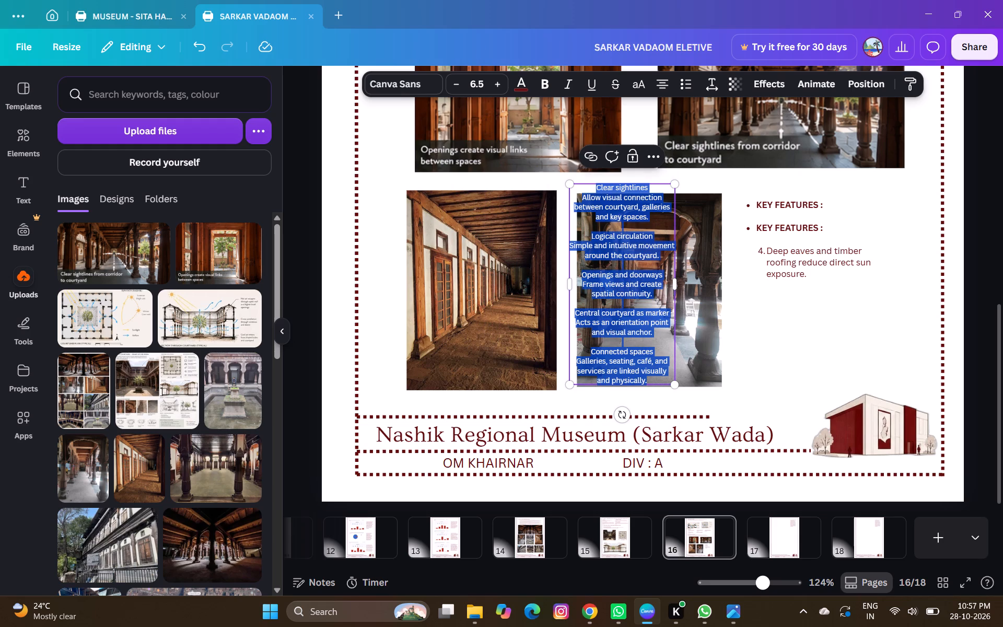
{"action": "left_click", "coordinate": [544, 84]}
Move the key features text box beside the page's left border and shift the timber corridor photo inward to clear space for it.
{"action": "left_click", "coordinate": [767, 369]}
{"action": "left_click_drag", "start_coordinate": [629, 288], "coordinate": [407, 281]}
{"action": "left_click_drag", "start_coordinate": [508, 300], "coordinate": [624, 300]}
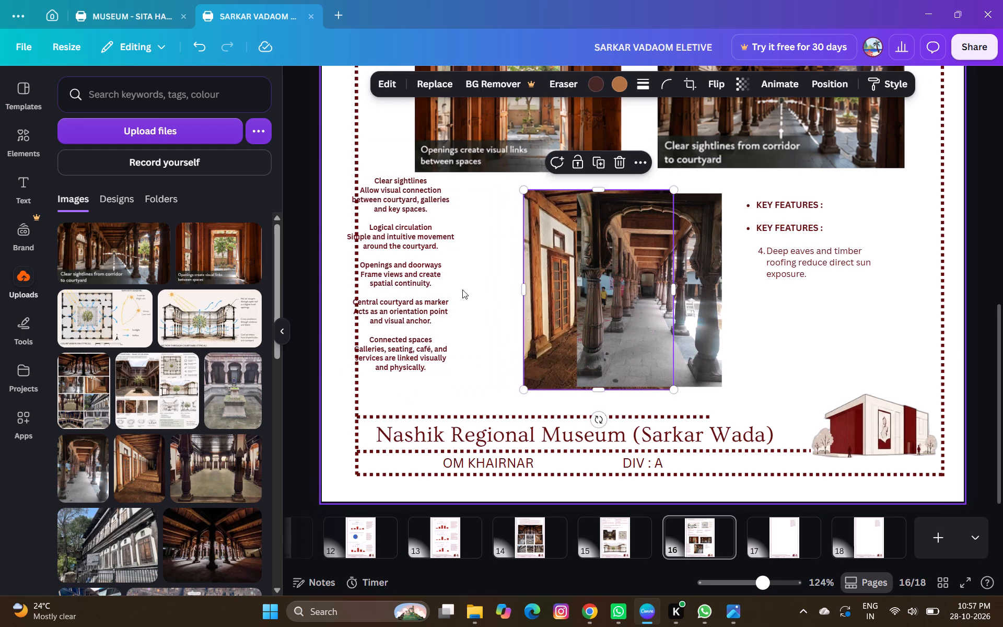
{"action": "left_click_drag", "start_coordinate": [452, 287], "coordinate": [481, 299]}
{"action": "left_click", "coordinate": [830, 270]}
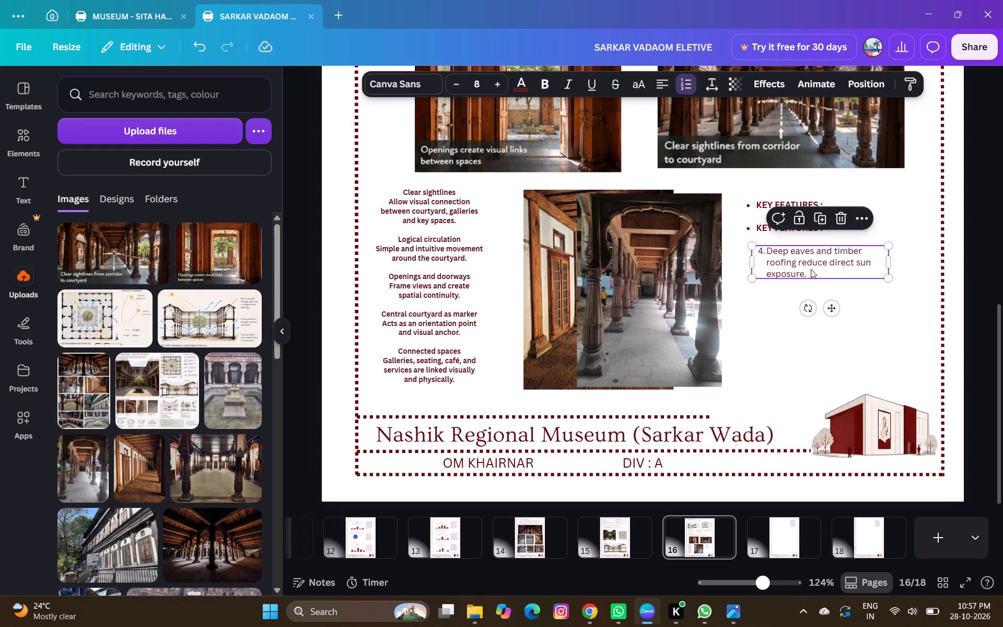
Copy "Clear sightlines" from the pasted features text and replace the duplicate "KEY FEATURES :" heading with it.
{"action": "left_click", "coordinate": [411, 207]}
{"action": "left_click", "coordinate": [462, 188]}
{"action": "left_click", "coordinate": [460, 191]}
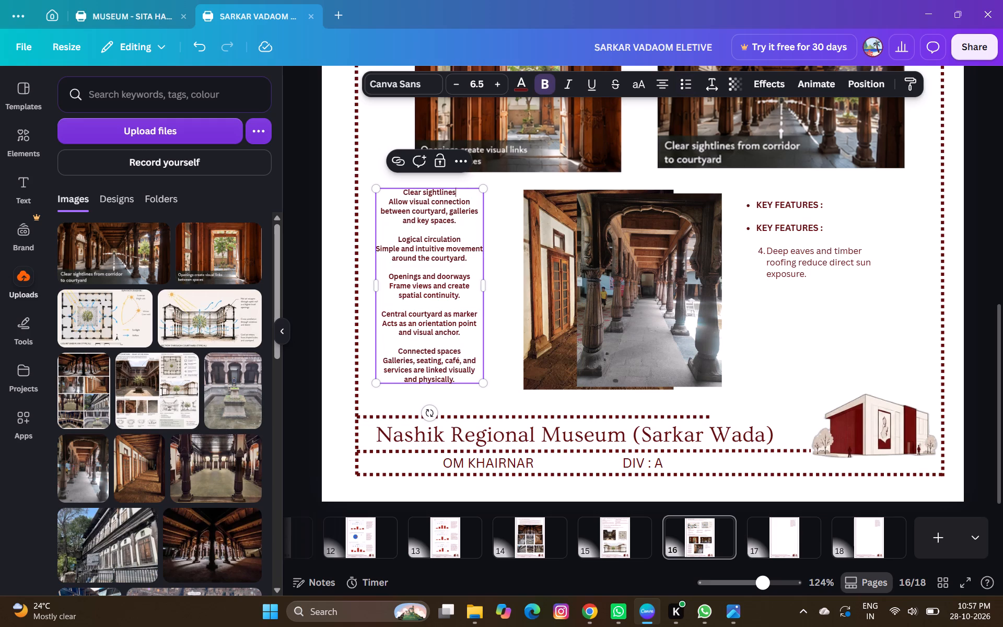
{"action": "left_click_drag", "start_coordinate": [460, 193], "coordinate": [395, 193]}
{"action": "key", "text": "ctrl+c"}
{"action": "key", "text": "alt+Tab"}
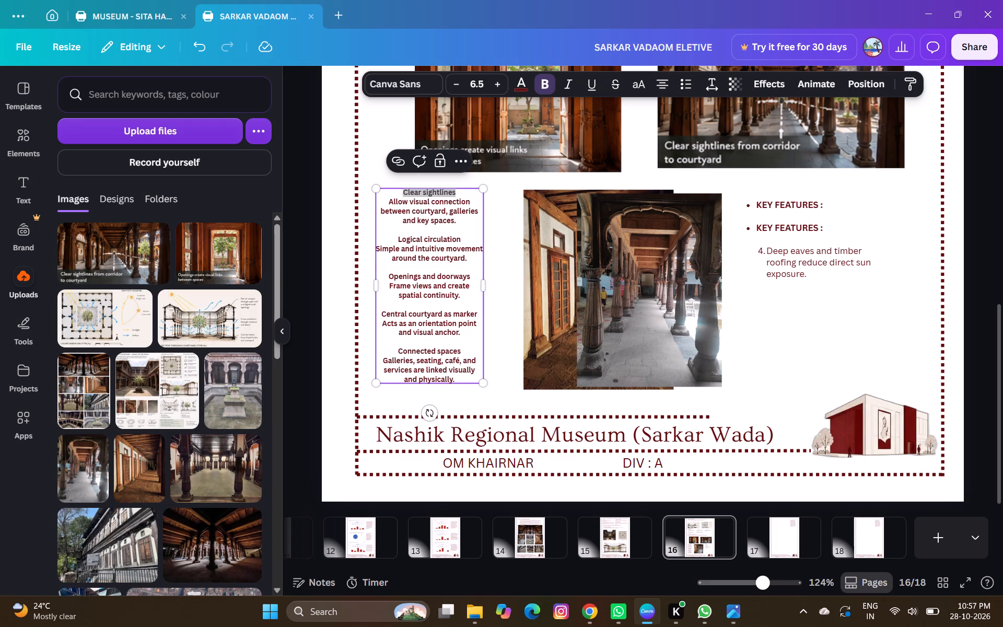
{"action": "key", "text": "alt+Tab"}
{"action": "left_click", "coordinate": [804, 237]}
{"action": "double_click", "coordinate": [796, 228]}
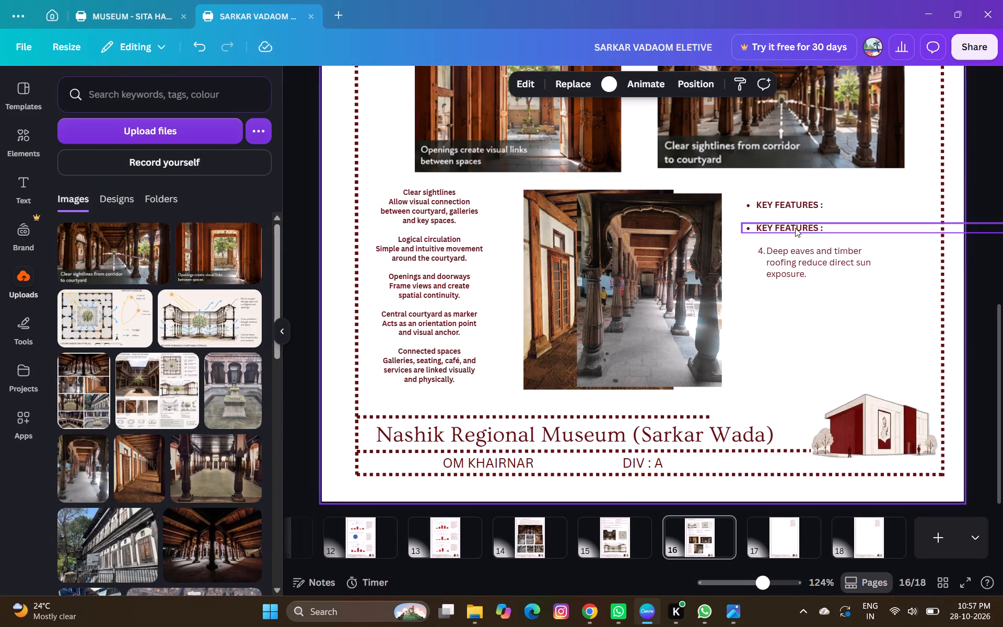
{"action": "key", "text": "ctrl+v"}
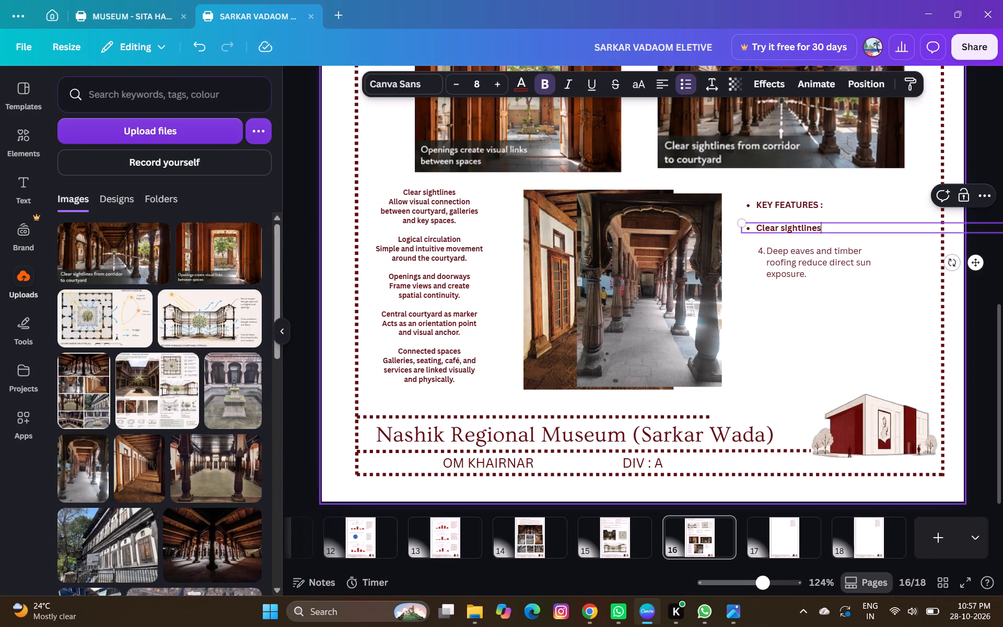
Replace the bullet before the "Clear sightlines" heading with "1. " and nudge the heading into place.
{"action": "left_click", "coordinate": [753, 226]}
{"action": "key", "text": "BackSpace"}
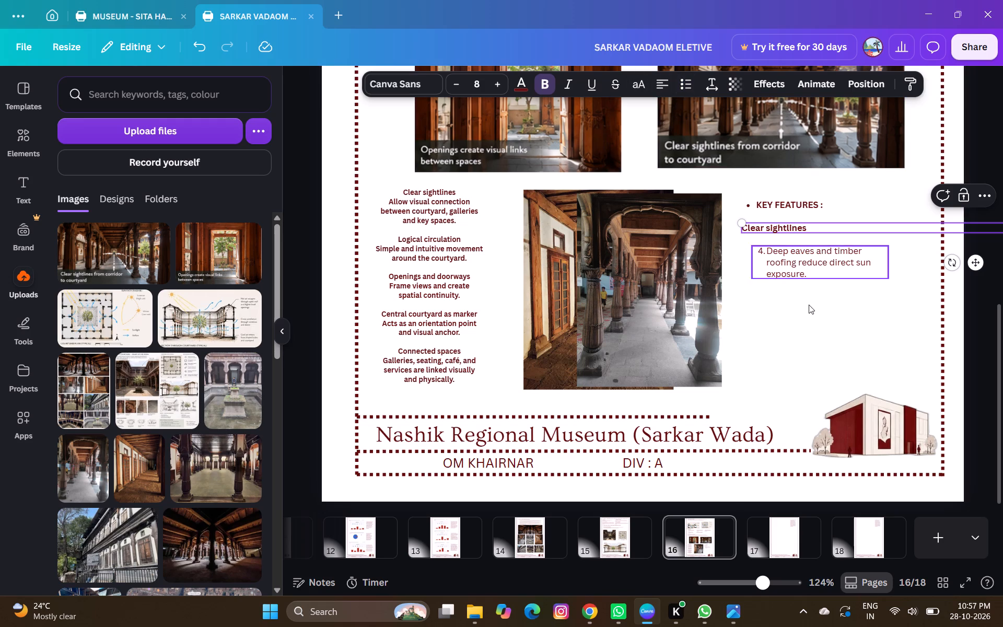
{"action": "type", "text": "1."}
{"action": "key", "text": "Return"}
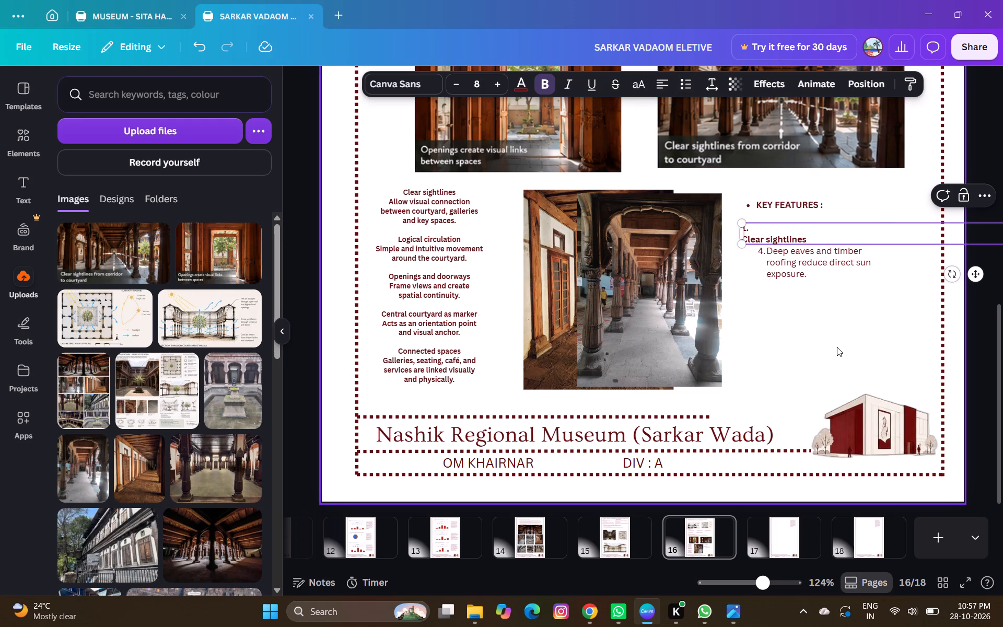
{"action": "key", "text": "BackSpace"}
{"action": "key", "text": "space"}
{"action": "left_click", "coordinate": [839, 347]}
{"action": "left_click_drag", "start_coordinate": [788, 229], "coordinate": [792, 230]}
Copy the Clear sightlines description from the pasted features text and replace the "Deep eaves and timber roofing" text with it.
{"action": "left_click", "coordinate": [398, 228]}
{"action": "left_click", "coordinate": [432, 217]}
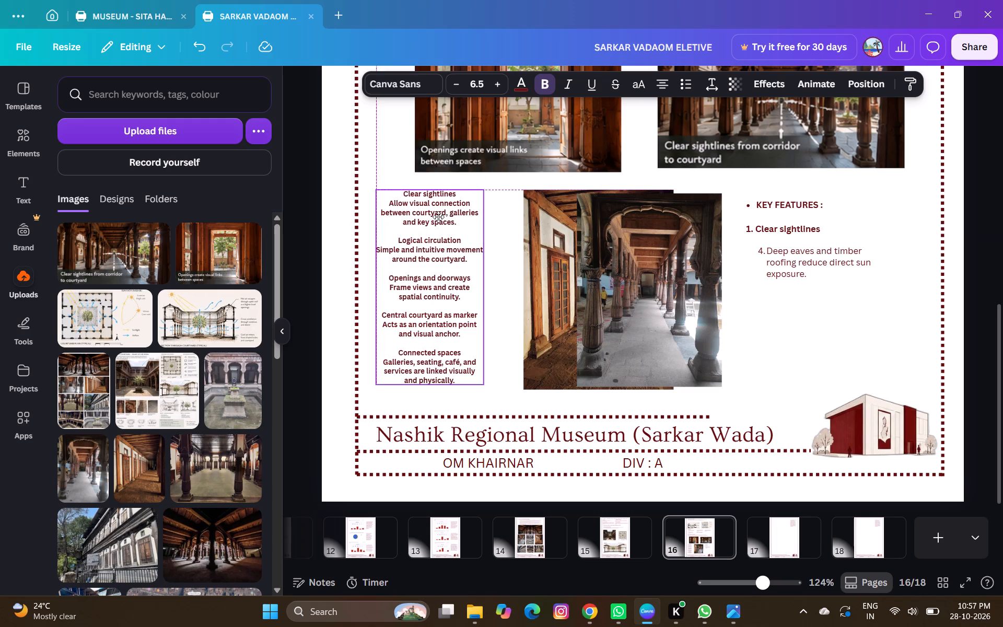
{"action": "double_click", "coordinate": [468, 224]}
{"action": "left_click_drag", "start_coordinate": [464, 223], "coordinate": [395, 204]}
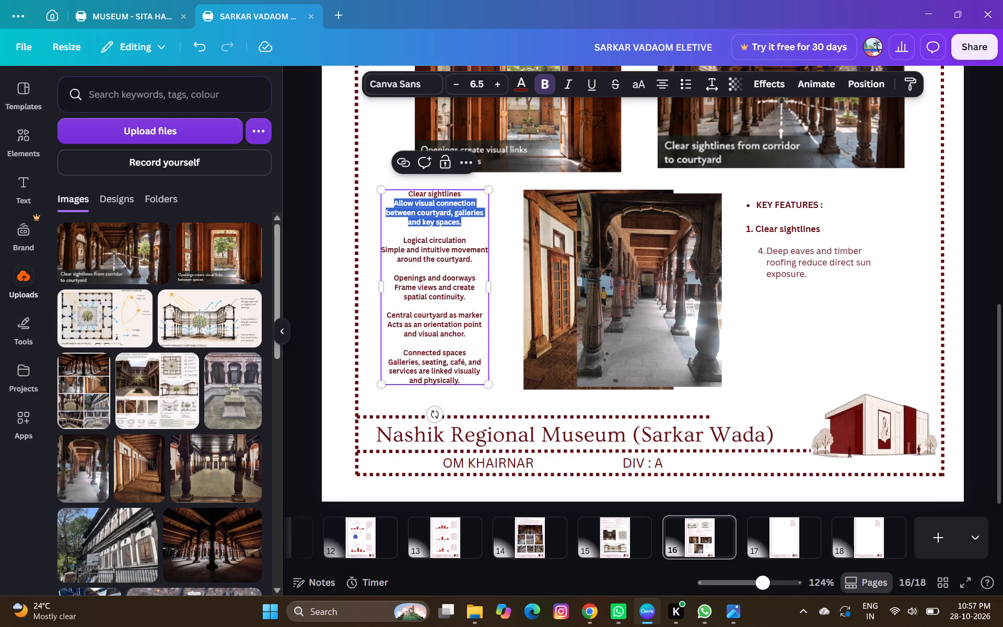
{"action": "key", "text": "ctrl+c"}
{"action": "key", "text": "alt+Tab"}
{"action": "key", "text": "alt+Tab"}
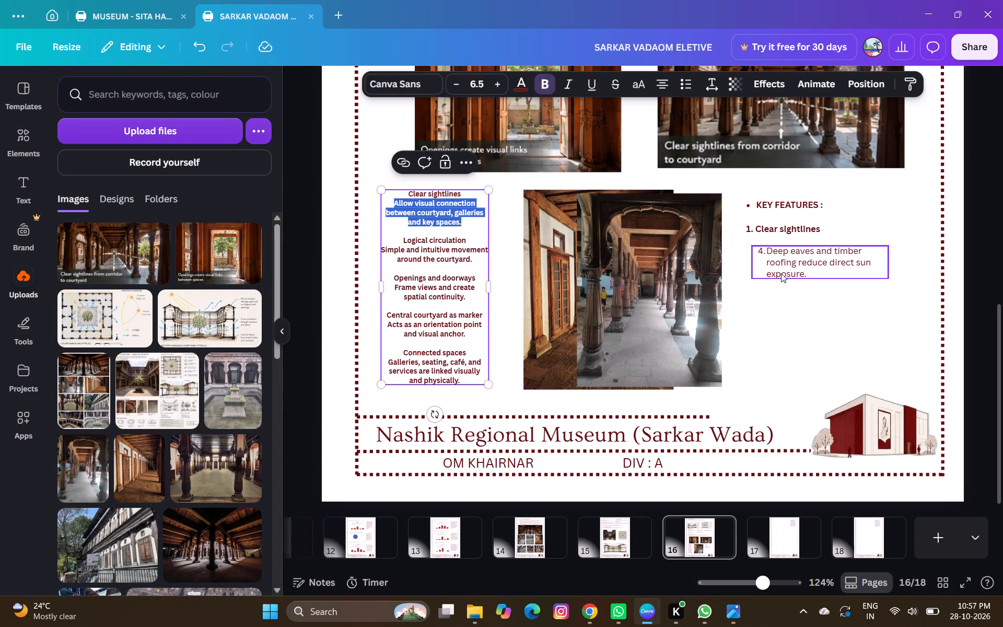
{"action": "double_click", "coordinate": [781, 273]}
{"action": "left_click_drag", "start_coordinate": [810, 275], "coordinate": [761, 258]}
{"action": "double_click", "coordinate": [810, 274]}
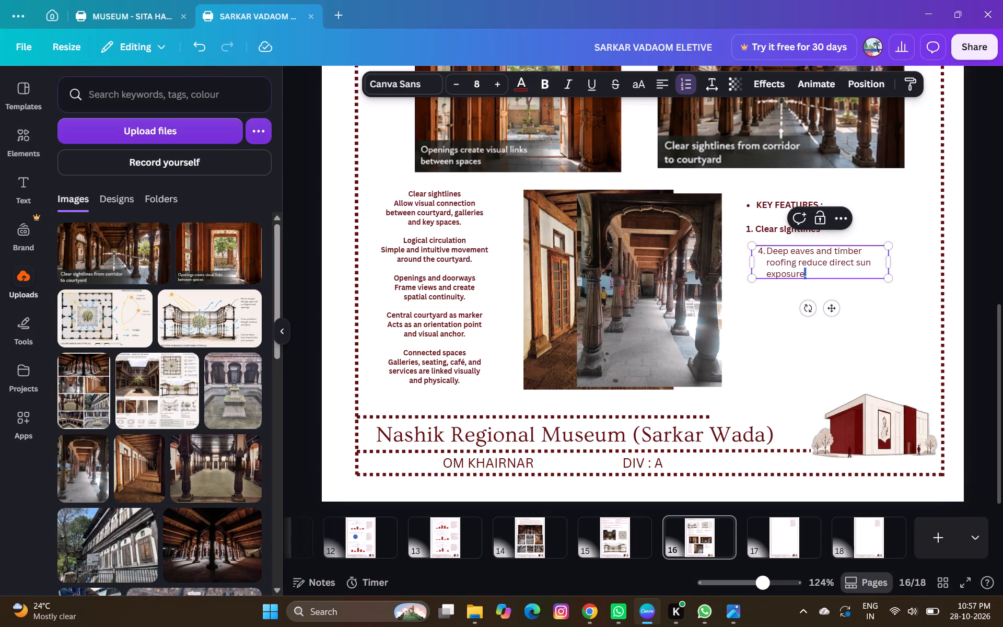
{"action": "double_click", "coordinate": [809, 274]}
{"action": "key", "text": "ctrl+v"}
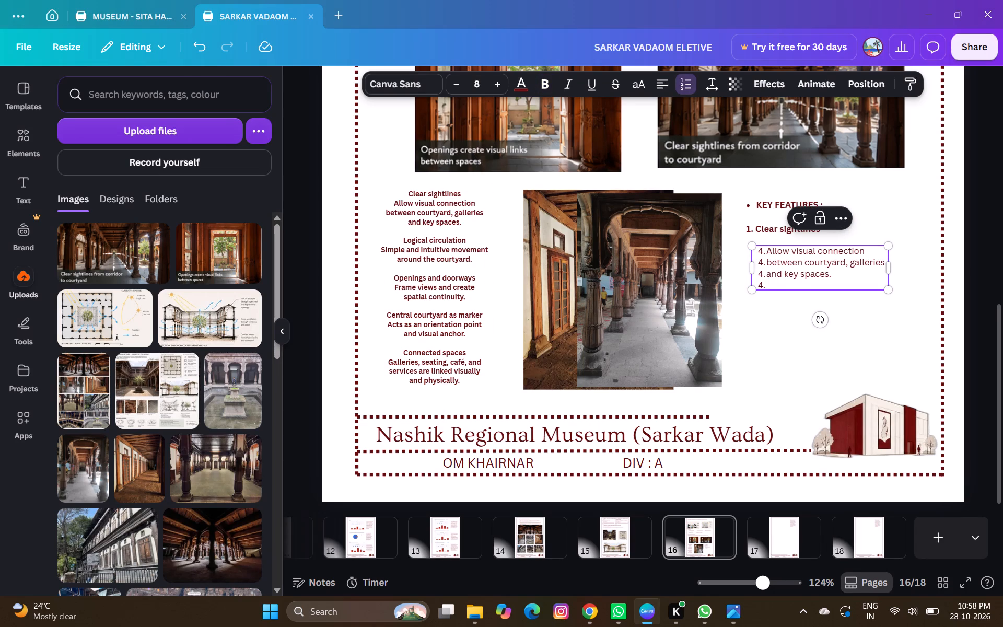
Remove the trailing empty line and the "4." list numbering from every line of the Clear sightlines description.
{"action": "left_click", "coordinate": [765, 286]}
{"action": "key", "text": "BackSpace"}
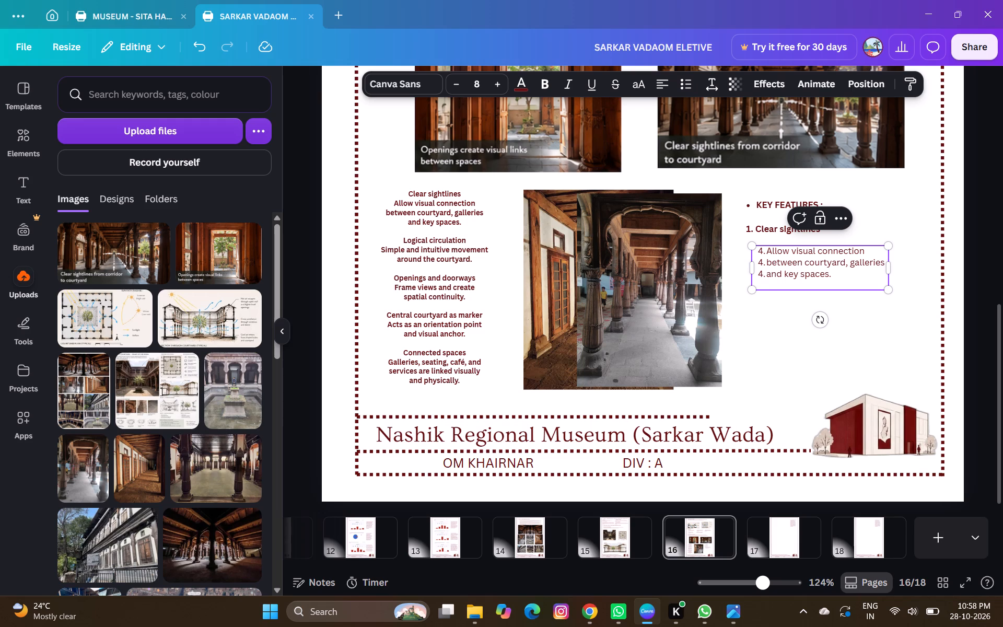
{"action": "key", "text": "ctrl+z"}
{"action": "left_click", "coordinate": [772, 284]}
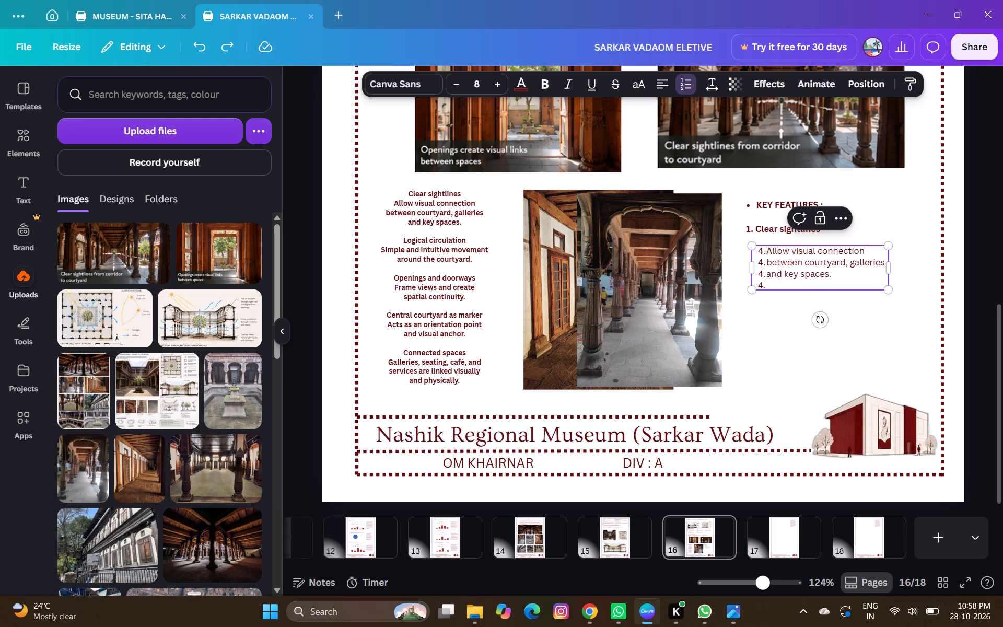
{"action": "key", "text": "BackSpace"}
{"action": "left_click", "coordinate": [763, 273]}
{"action": "key", "text": "BackSpace"}
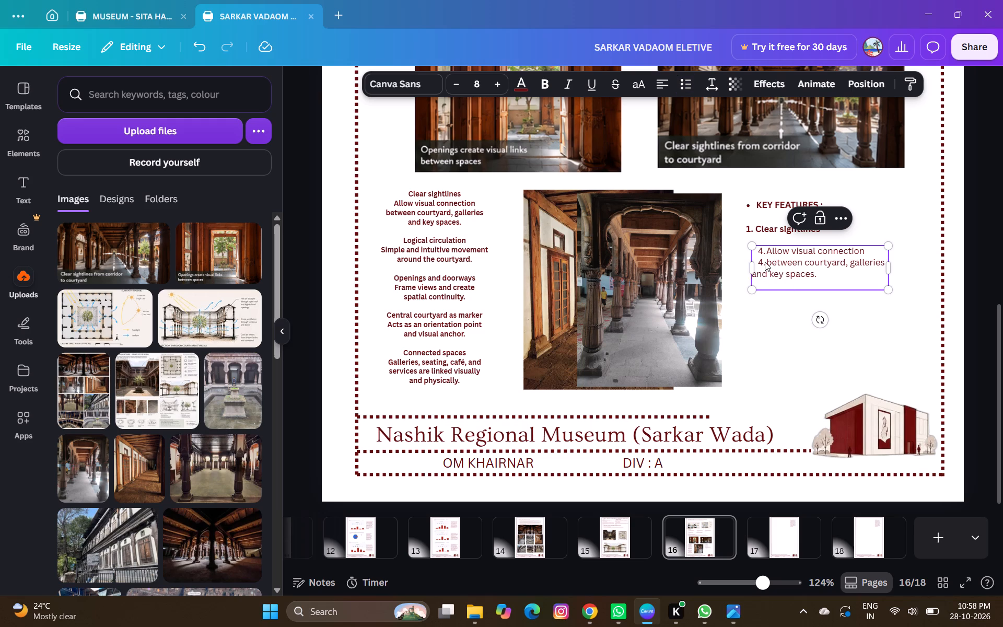
{"action": "left_click", "coordinate": [765, 262]}
{"action": "key", "text": "BackSpace"}
{"action": "left_click", "coordinate": [765, 252]}
{"action": "key", "text": "BackSpace"}
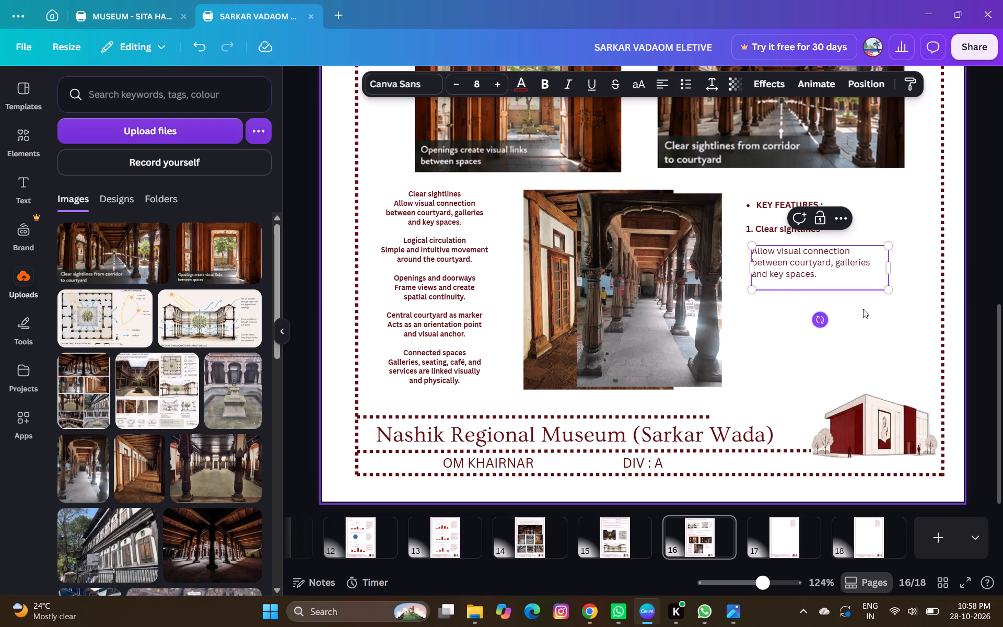
{"action": "key", "text": "BackSpace"}
Join the description's broken lines into one continuous sentence, widening the text box to the page border while editing and narrowing it again.
{"action": "left_click", "coordinate": [887, 267]}
{"action": "left_click_drag", "start_coordinate": [890, 268], "coordinate": [916, 266]}
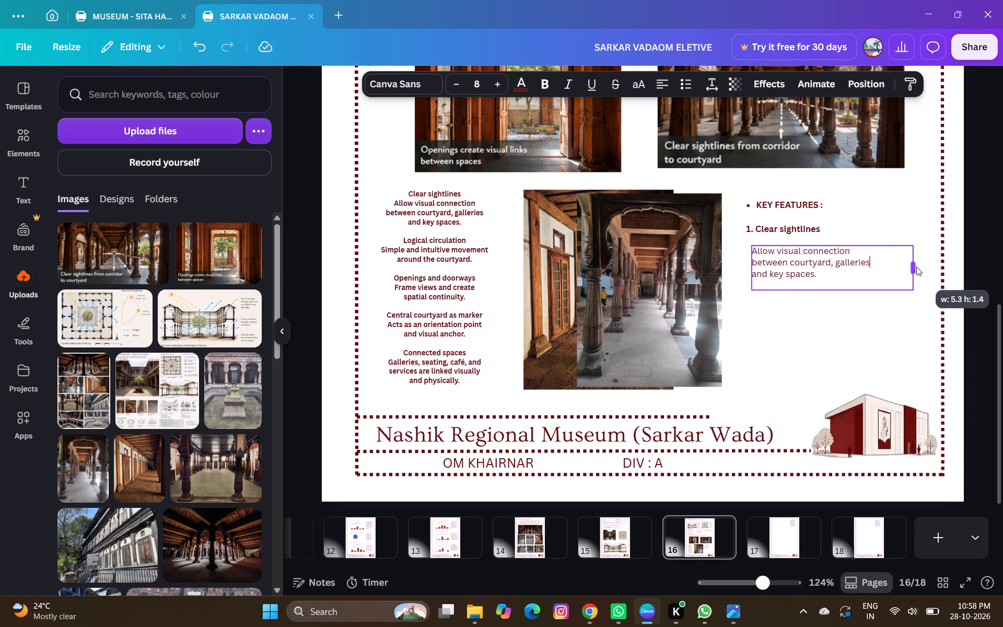
{"action": "left_click_drag", "start_coordinate": [916, 266], "coordinate": [944, 264]}
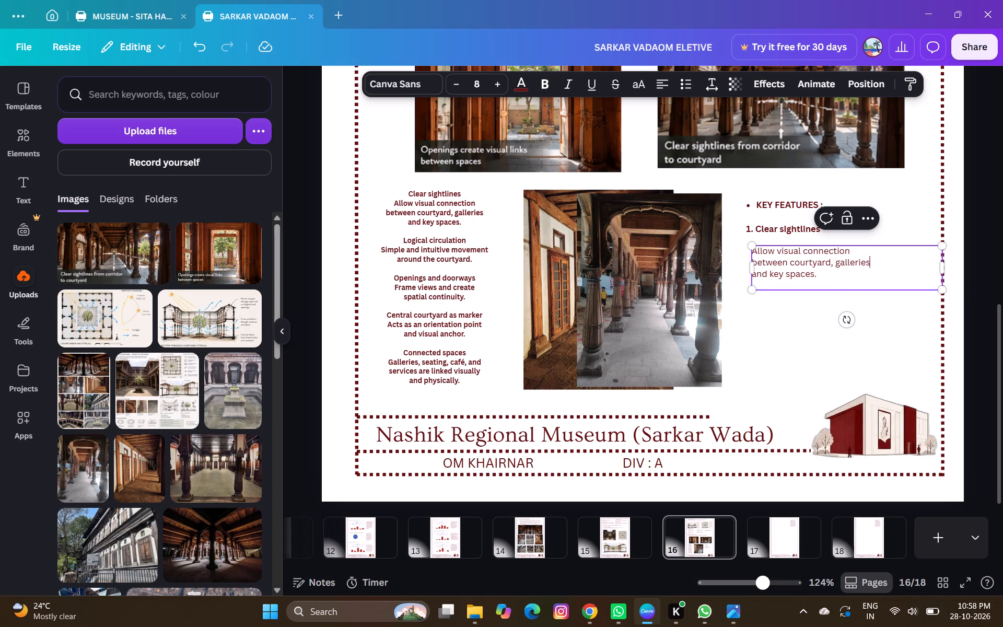
{"action": "left_click", "coordinate": [755, 263]}
{"action": "key", "text": "Left"}
{"action": "key", "text": "BackSpace"}
{"action": "key", "text": "space"}
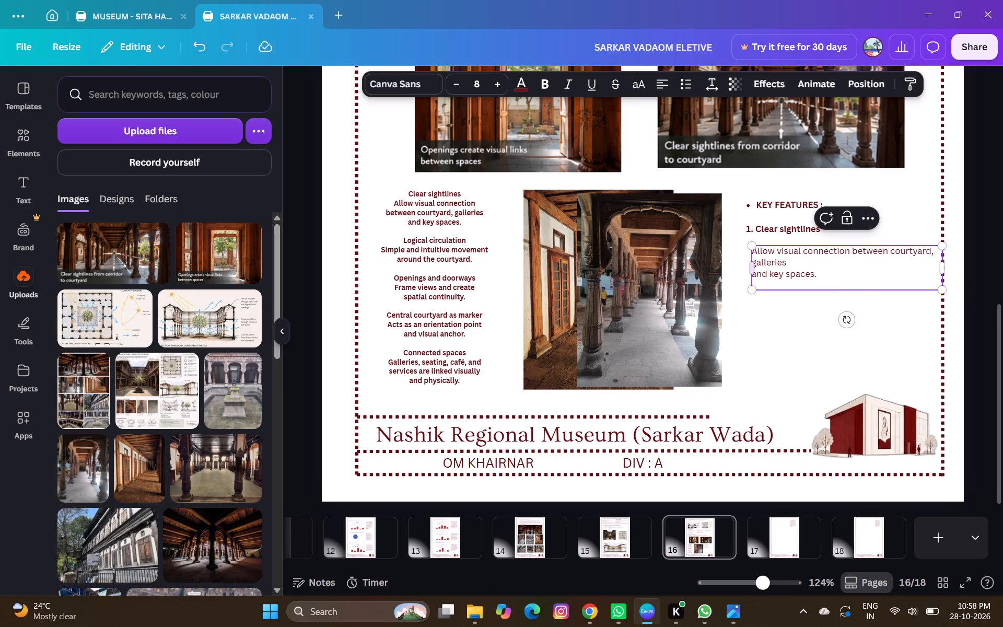
{"action": "left_click", "coordinate": [768, 265]}
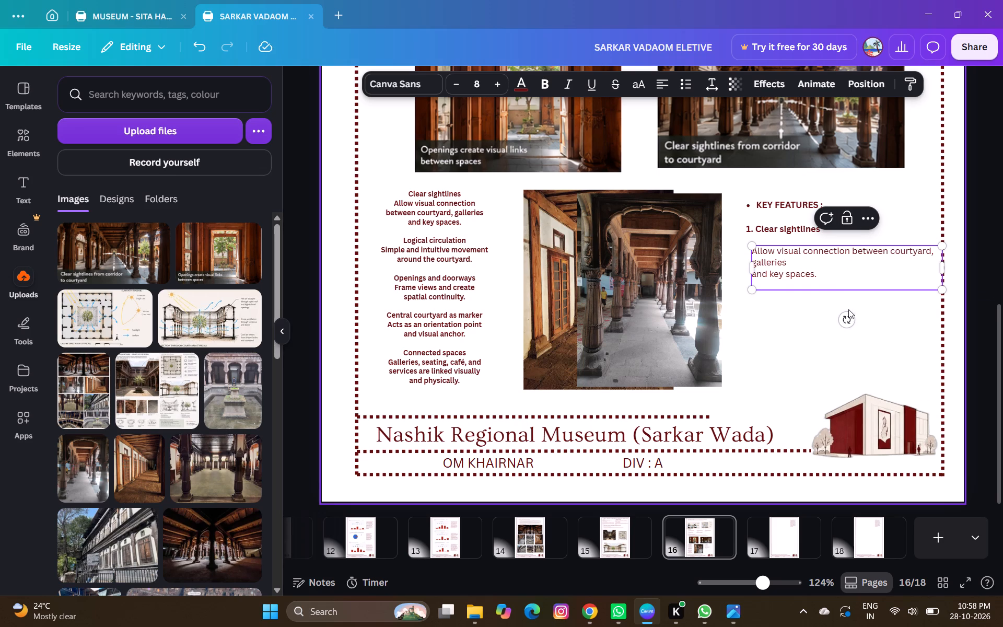
{"action": "left_click", "coordinate": [761, 277]}
{"action": "key", "text": "Left"}
{"action": "key", "text": "Left"}
{"action": "key", "text": "BackSpace"}
{"action": "key", "text": "space"}
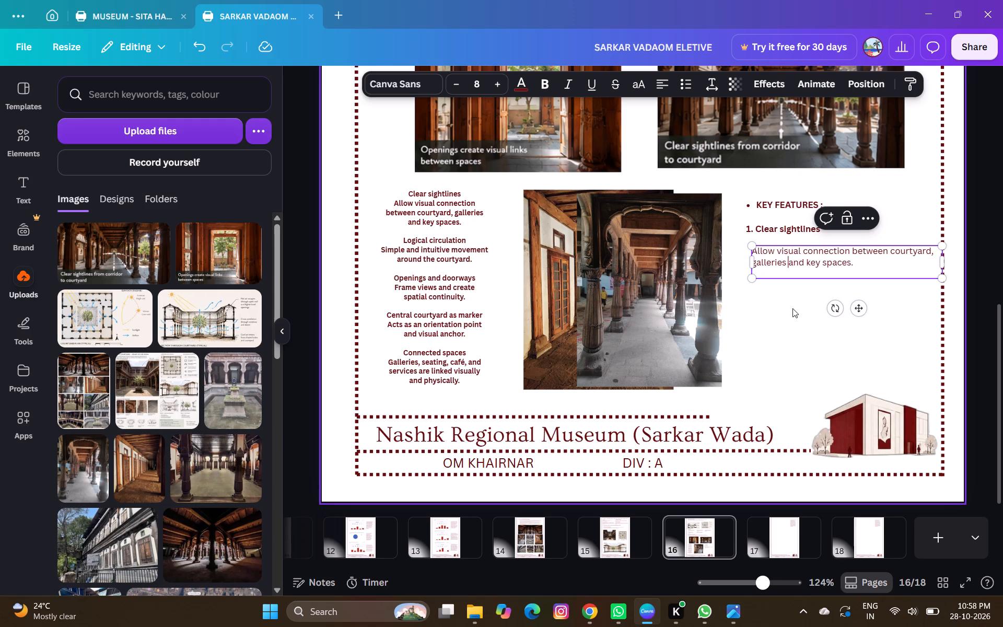
{"action": "left_click_drag", "start_coordinate": [943, 261], "coordinate": [897, 263]}
{"action": "left_click", "coordinate": [908, 353]}
Move the "KEY FEATURES :" heading, the "1. Clear sightlines" heading and its description up, closely stacked under the upper photo.
{"action": "left_click_drag", "start_coordinate": [838, 266], "coordinate": [835, 260]}
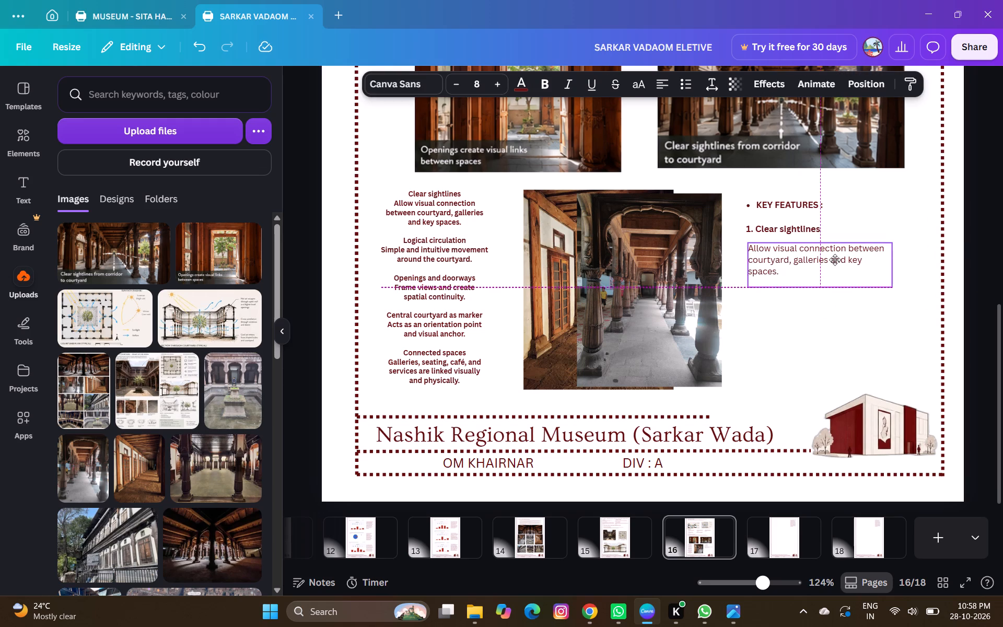
{"action": "left_click_drag", "start_coordinate": [835, 260], "coordinate": [843, 258]}
{"action": "left_click", "coordinate": [804, 310]}
{"action": "left_click_drag", "start_coordinate": [777, 205], "coordinate": [771, 187]}
{"action": "left_click_drag", "start_coordinate": [786, 224], "coordinate": [779, 202]}
{"action": "left_click_drag", "start_coordinate": [808, 241], "coordinate": [800, 219]}
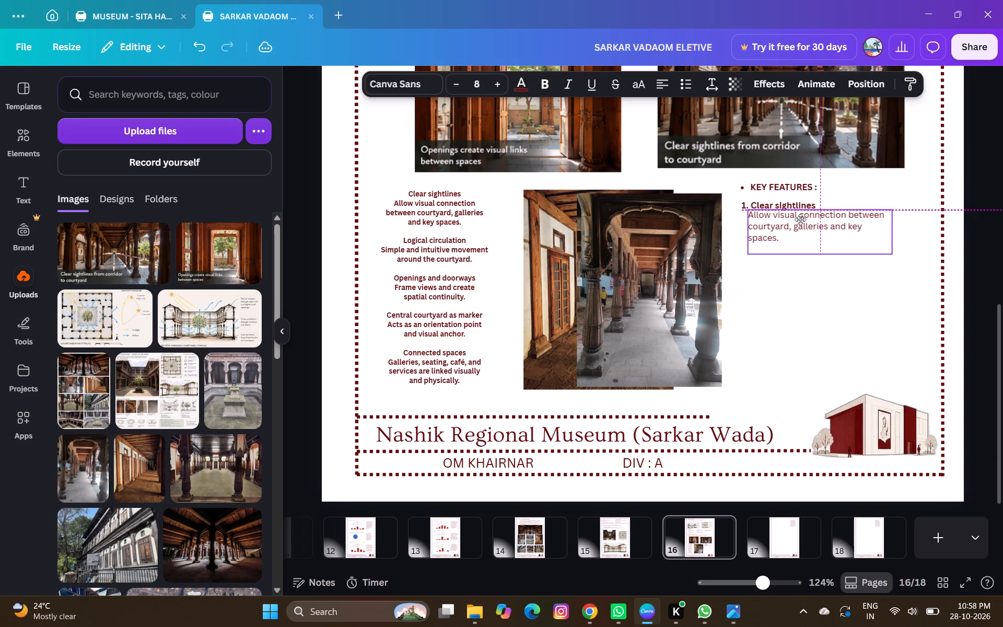
{"action": "left_click_drag", "start_coordinate": [800, 219], "coordinate": [800, 219]}
{"action": "left_click", "coordinate": [826, 294]}
{"action": "left_click", "coordinate": [819, 230]}
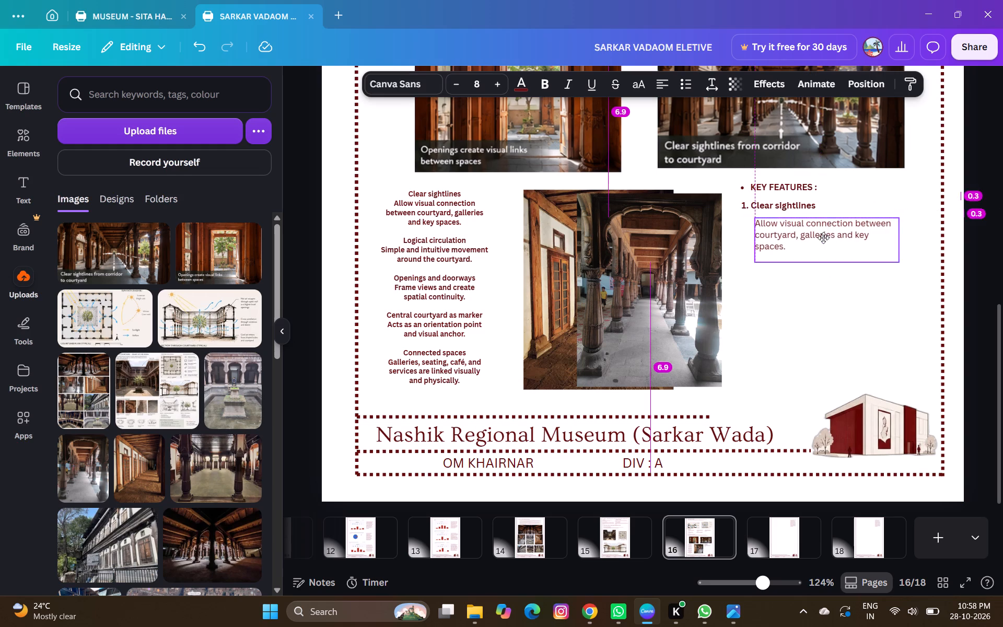
Add " :" to the end of the "1. Clear sightlines" heading.
{"action": "double_click", "coordinate": [813, 207]}
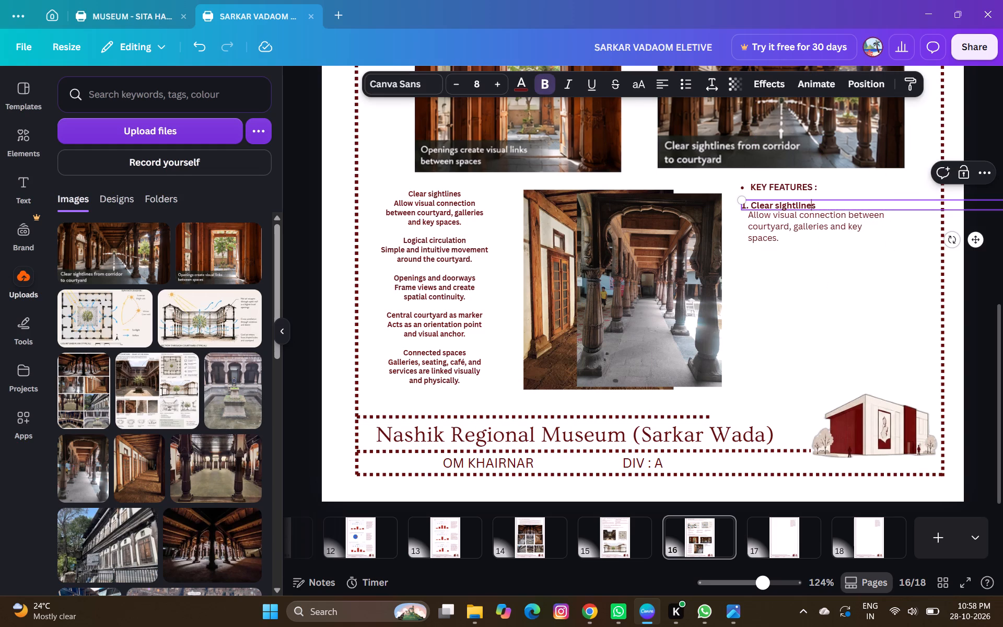
{"action": "left_click", "coordinate": [818, 204]}
{"action": "key", "text": "space"}
{"action": "type", "text": ":"}
{"action": "left_click", "coordinate": [906, 286]}
Indent the Clear sightlines description slightly and move it down, leaving a small gap below its heading.
{"action": "left_click", "coordinate": [795, 231]}
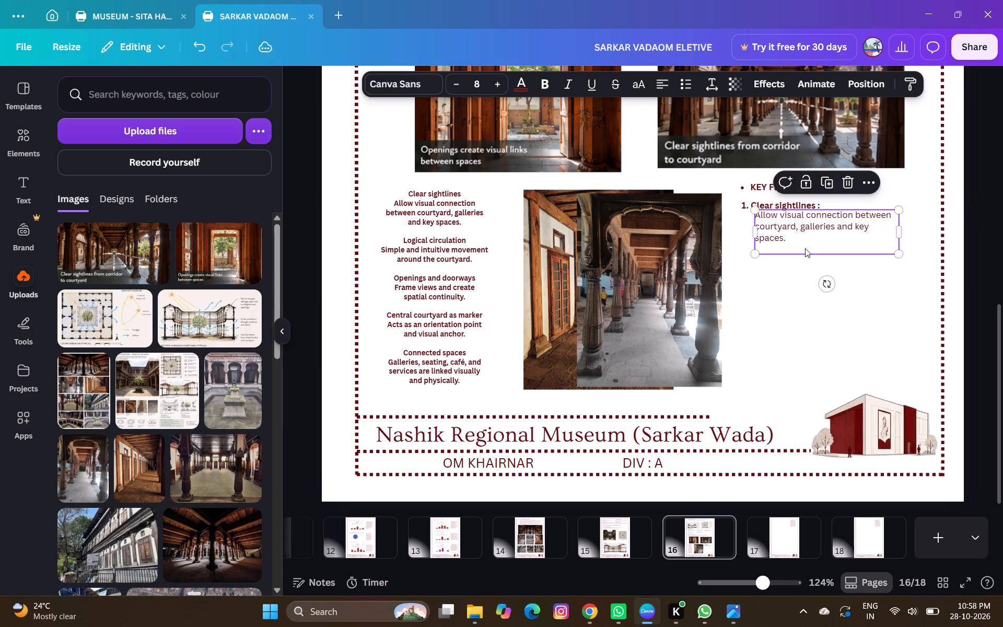
{"action": "left_click", "coordinate": [819, 289]}
{"action": "left_click", "coordinate": [788, 228]}
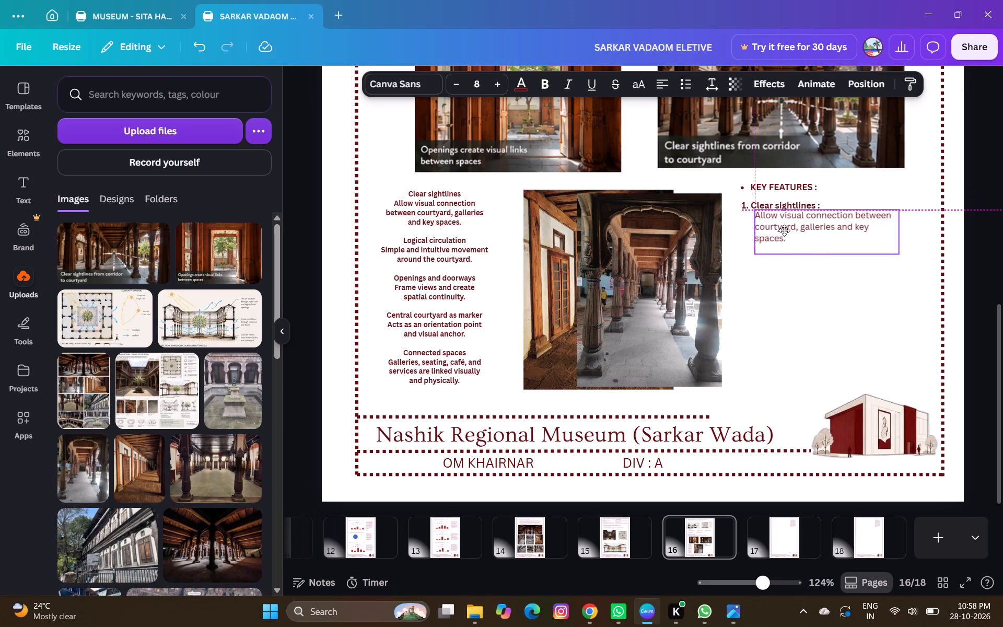
{"action": "left_click", "coordinate": [806, 267]}
{"action": "left_click", "coordinate": [799, 222]}
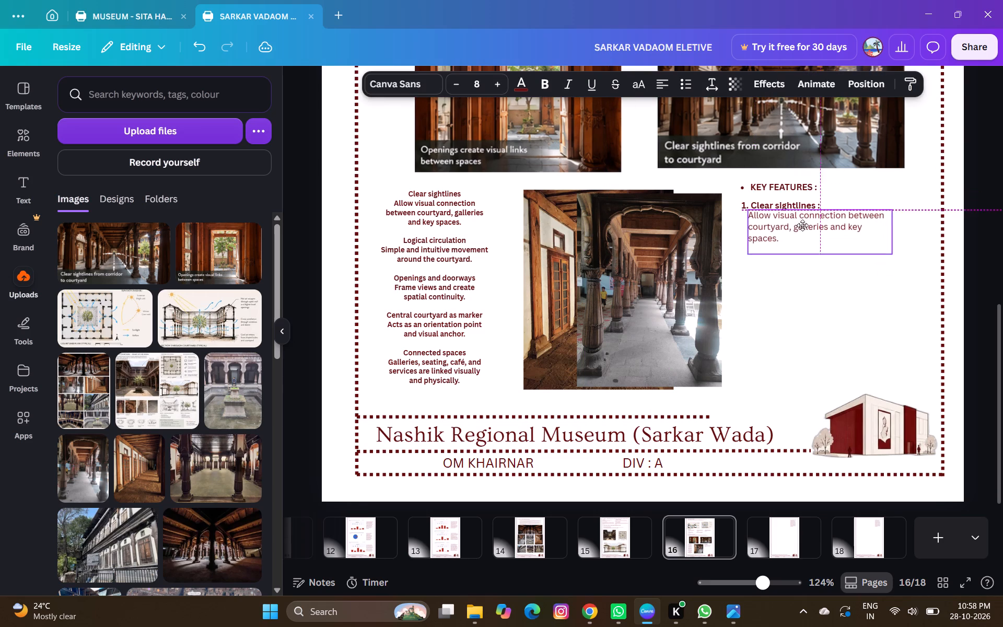
{"action": "left_click", "coordinate": [791, 274]}
{"action": "scroll", "coordinate": [813, 228], "scroll_direction": "up", "scroll_amount": 1}
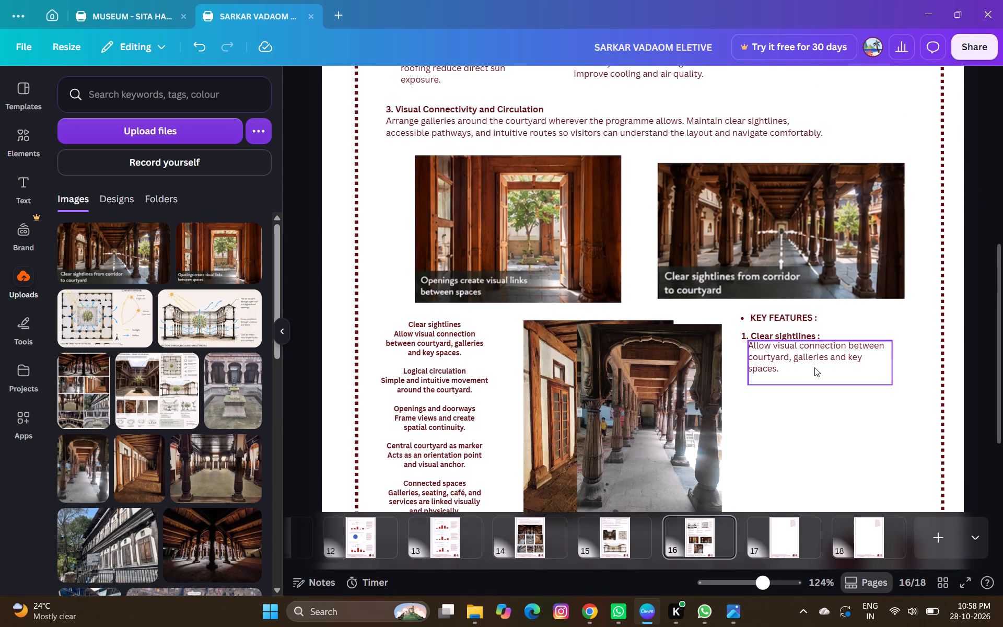
{"action": "left_click_drag", "start_coordinate": [799, 347], "coordinate": [804, 350]}
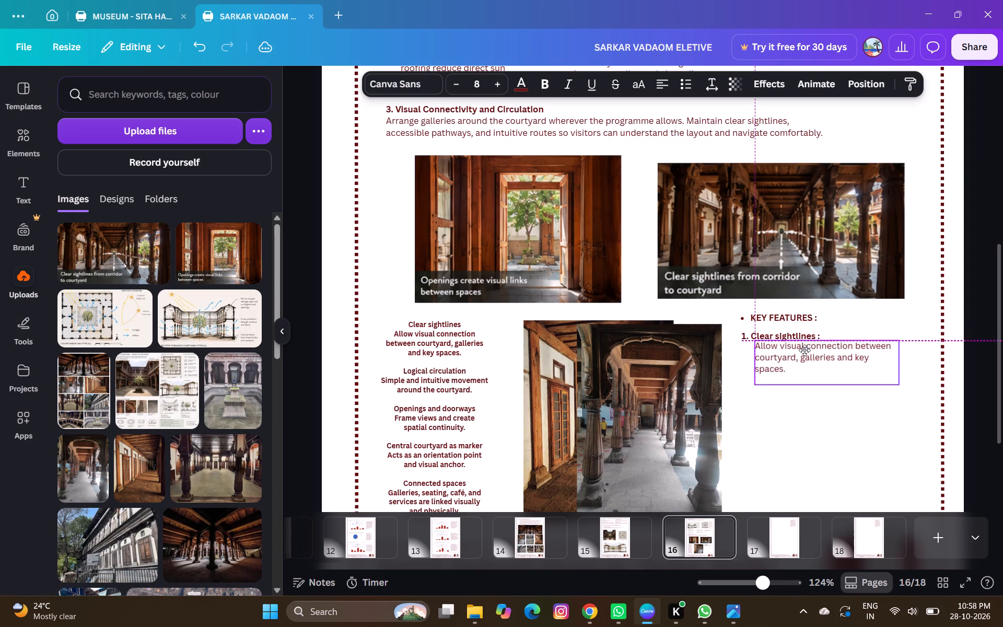
{"action": "left_click_drag", "start_coordinate": [804, 350], "coordinate": [804, 353]}
{"action": "left_click", "coordinate": [824, 440]}
{"action": "scroll", "coordinate": [726, 323], "scroll_direction": "down", "scroll_amount": 2}
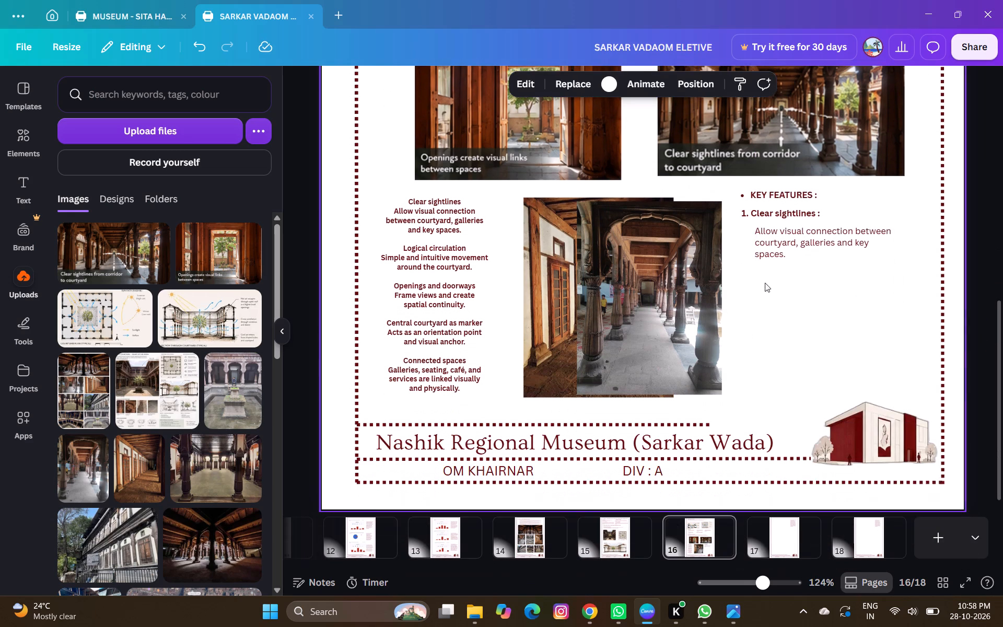
Shift the "1. Clear sightlines :" heading inward to align with the start of its description.
{"action": "left_click_drag", "start_coordinate": [764, 207], "coordinate": [777, 207]}
{"action": "left_click", "coordinate": [854, 391]}
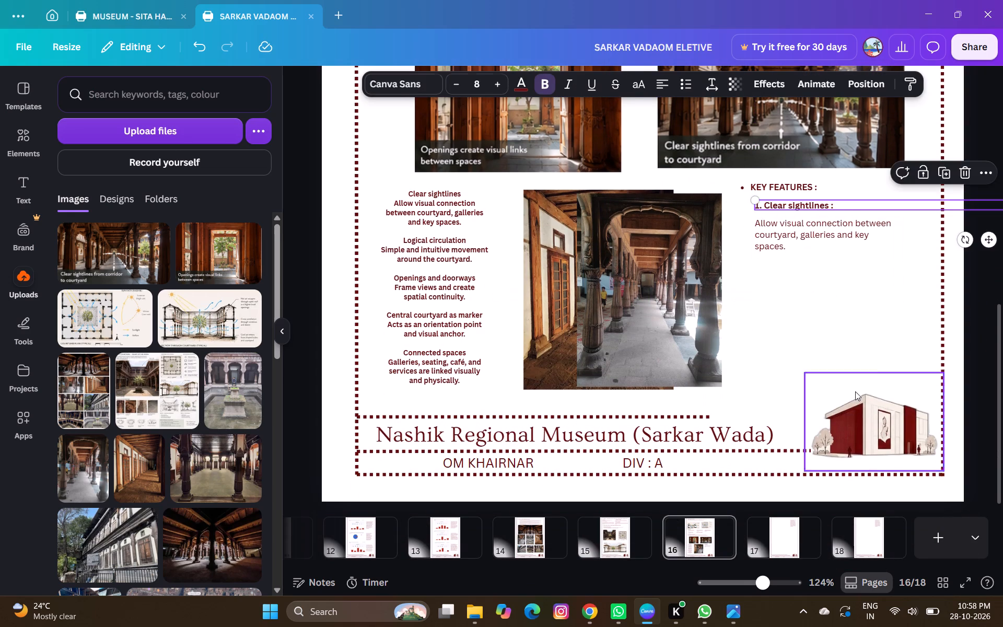
{"action": "left_click", "coordinate": [807, 238], "text": "shift"}
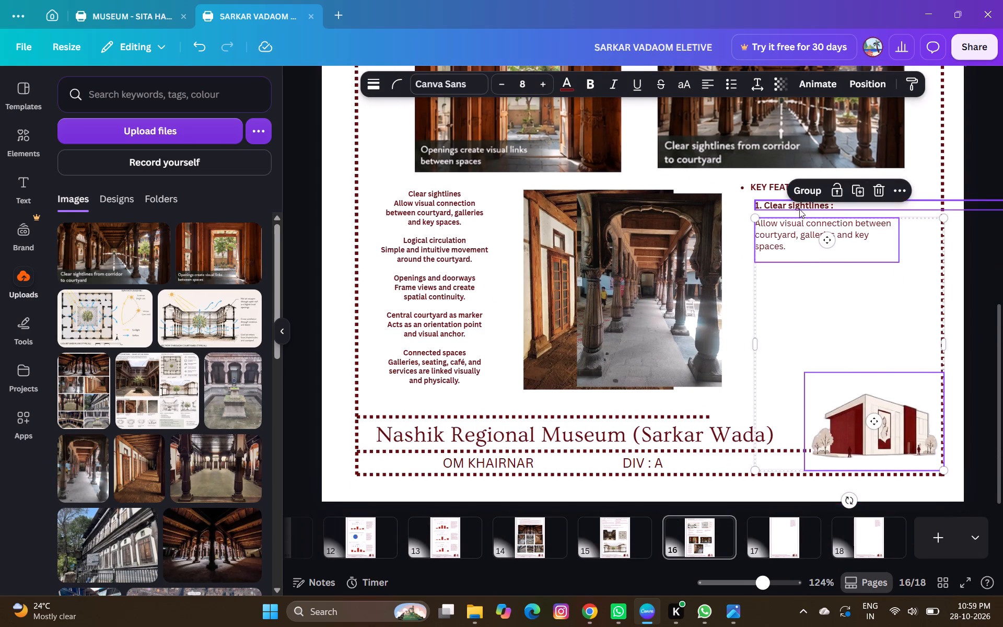
{"action": "left_click", "coordinate": [799, 209], "text": "shift"}
{"action": "left_click", "coordinate": [880, 399]}
{"action": "left_click", "coordinate": [822, 256]}
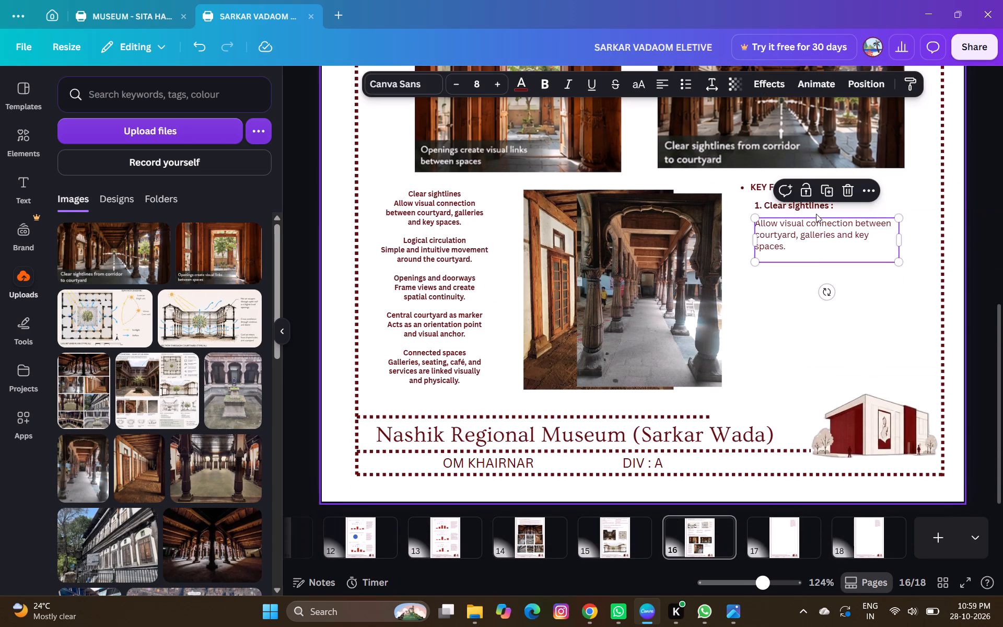
{"action": "left_click", "coordinate": [813, 208], "text": "shift"}
{"action": "left_click_drag", "start_coordinate": [860, 314], "coordinate": [849, 315]}
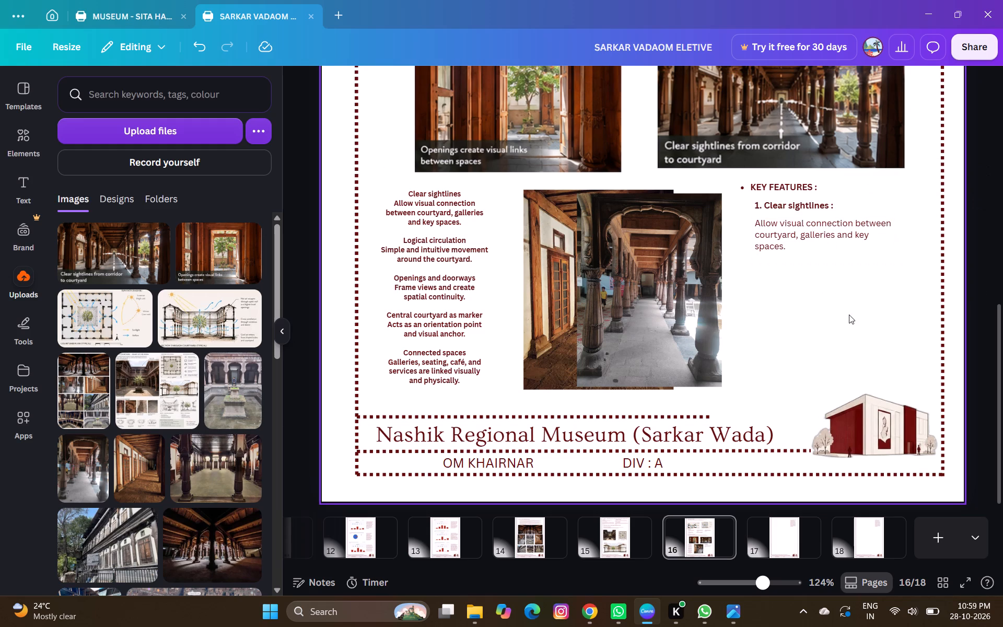
{"action": "key", "text": "ctrl+z"}
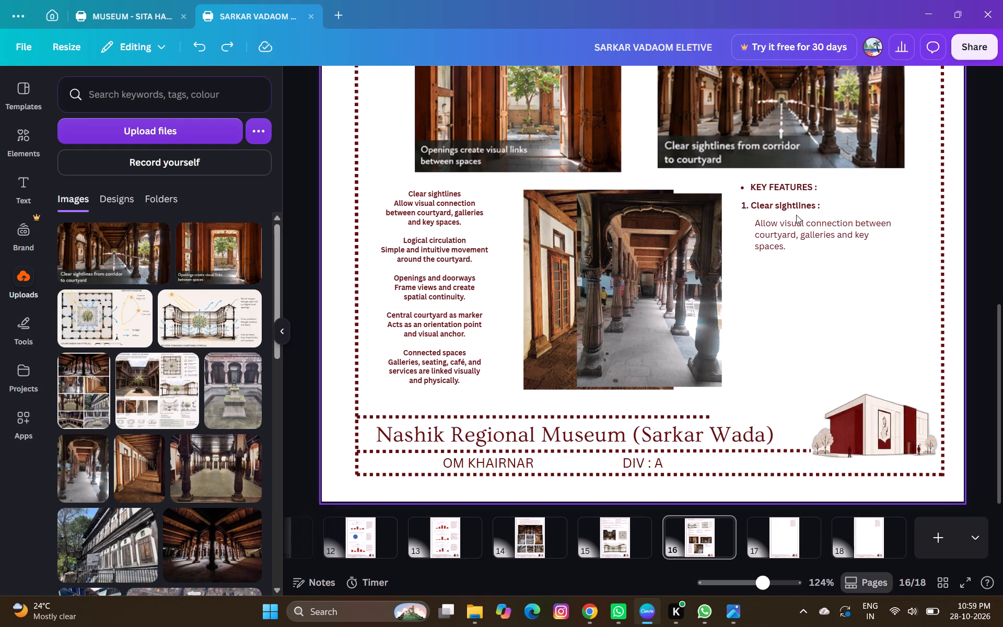
{"action": "key", "text": "ctrl+y"}
Move the Clear sightlines heading and description together back outward to align with the KEY FEATURES bullet.
{"action": "left_click", "coordinate": [794, 209]}
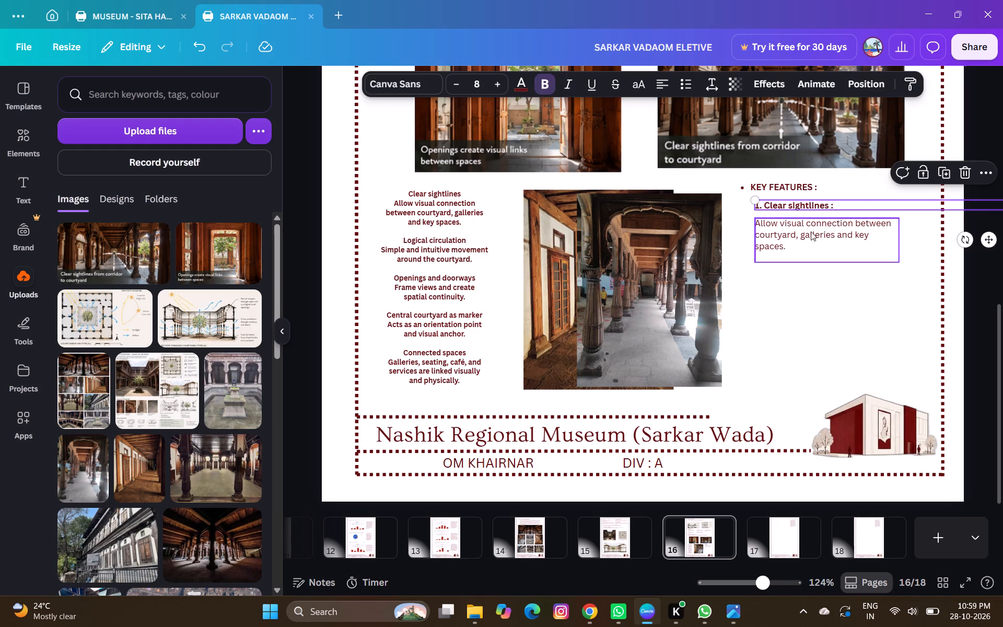
{"action": "left_click", "coordinate": [813, 241], "text": "shift"}
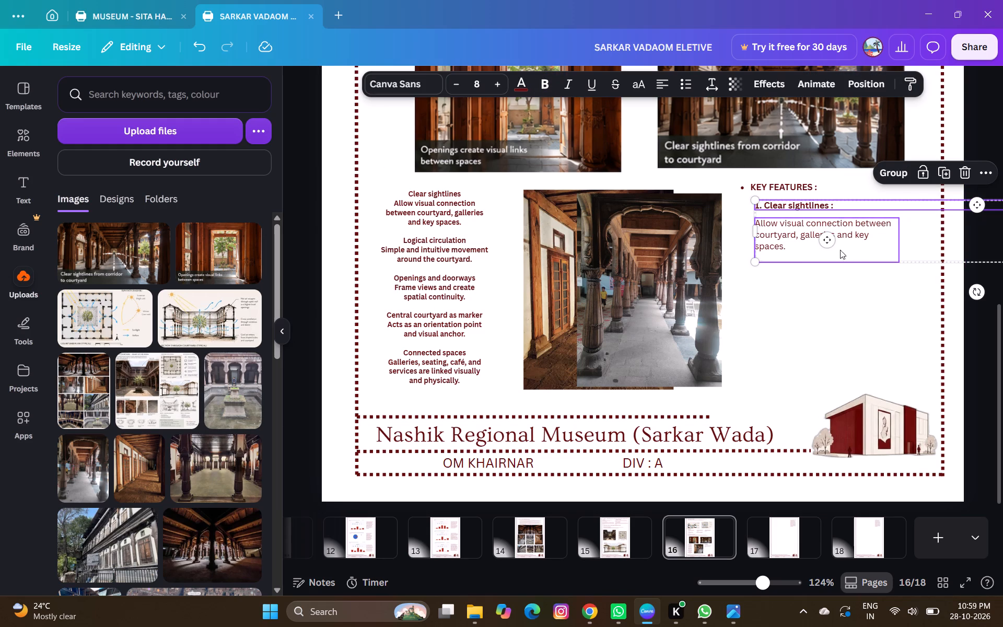
{"action": "left_click_drag", "start_coordinate": [827, 241], "coordinate": [815, 243]}
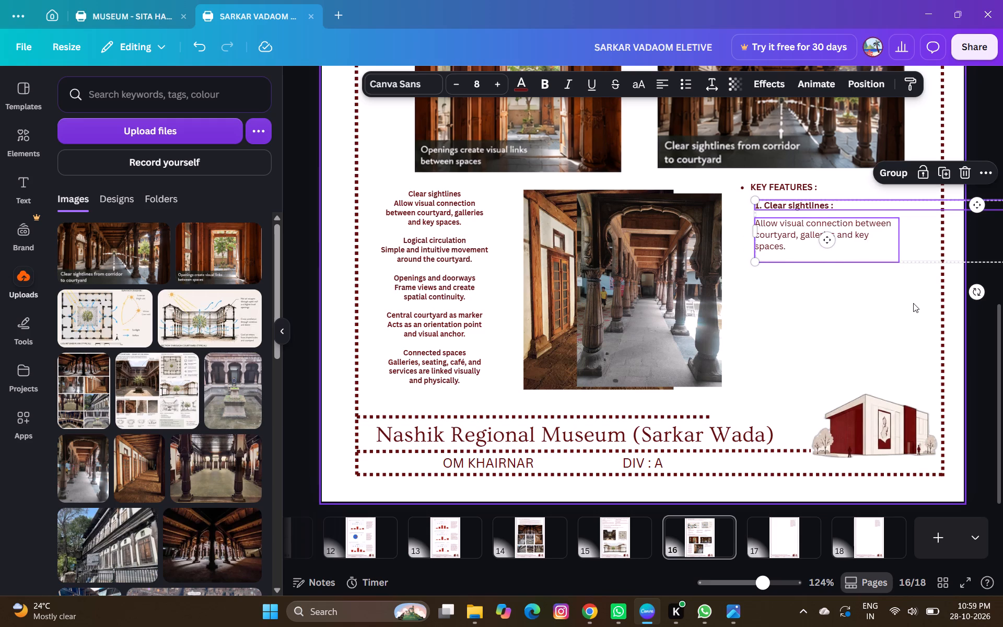
{"action": "left_click_drag", "start_coordinate": [865, 253], "coordinate": [849, 254]}
{"action": "left_click", "coordinate": [851, 341]}
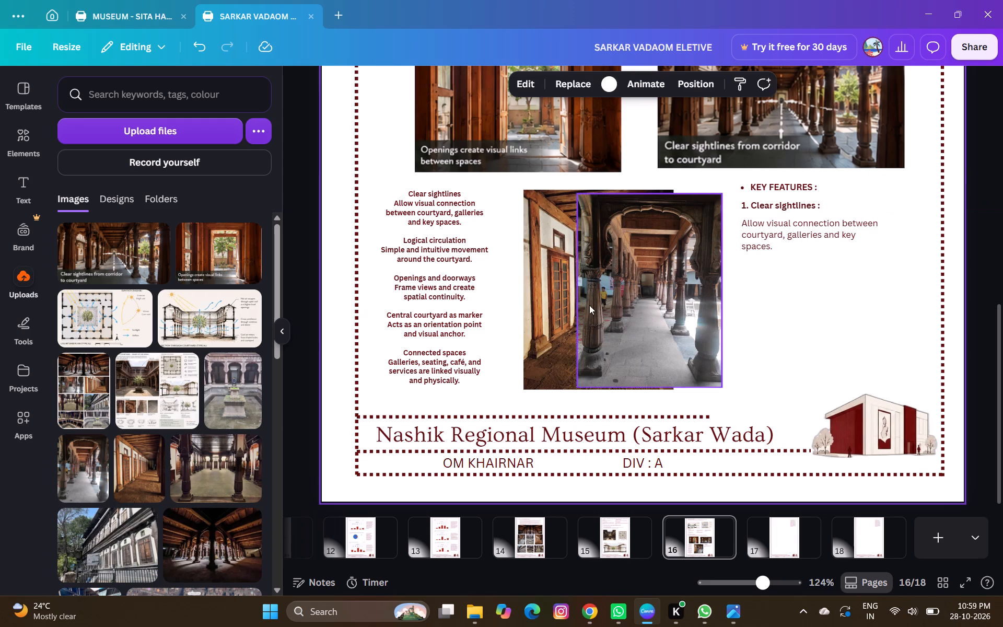
Duplicate the Clear sightlines heading and its description, stacking the copies below the originals.
{"action": "left_click", "coordinate": [781, 208]}
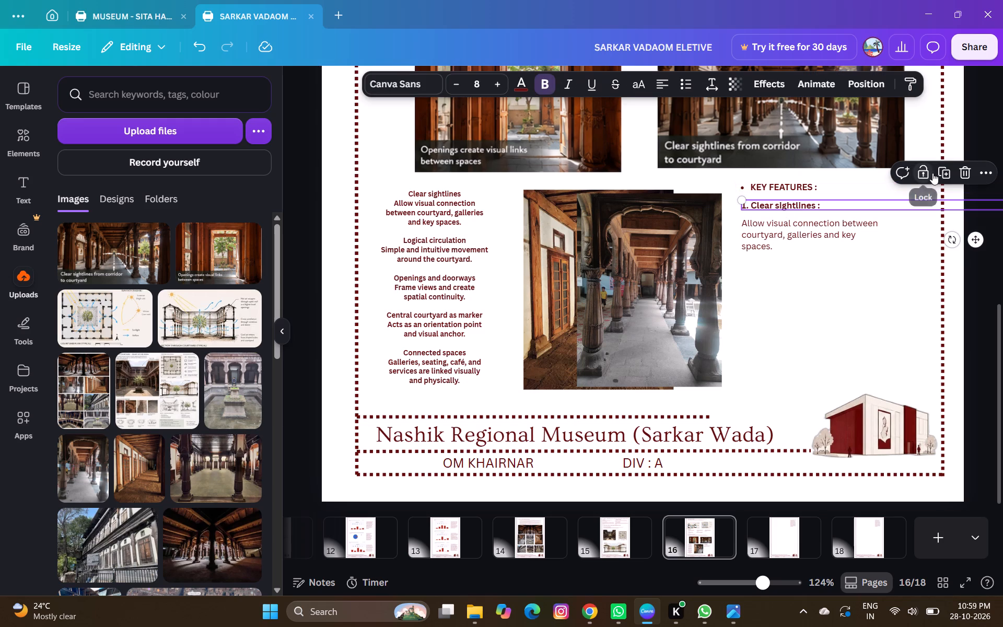
{"action": "left_click", "coordinate": [939, 170]}
{"action": "left_click_drag", "start_coordinate": [809, 218], "coordinate": [795, 271]}
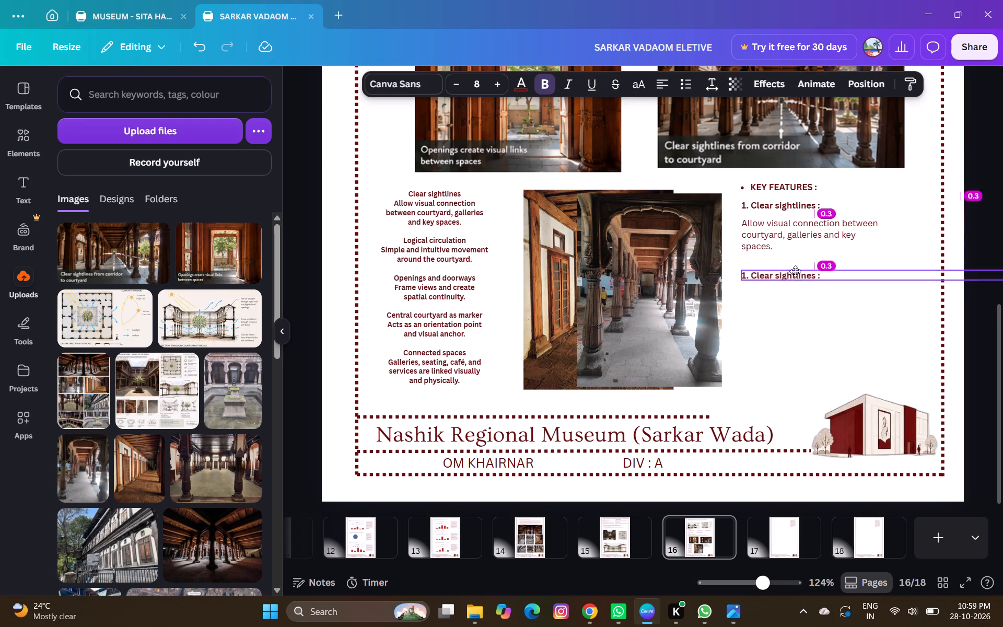
{"action": "left_click_drag", "start_coordinate": [795, 271], "coordinate": [794, 265]}
{"action": "left_click", "coordinate": [798, 241]}
{"action": "left_click", "coordinate": [815, 185]}
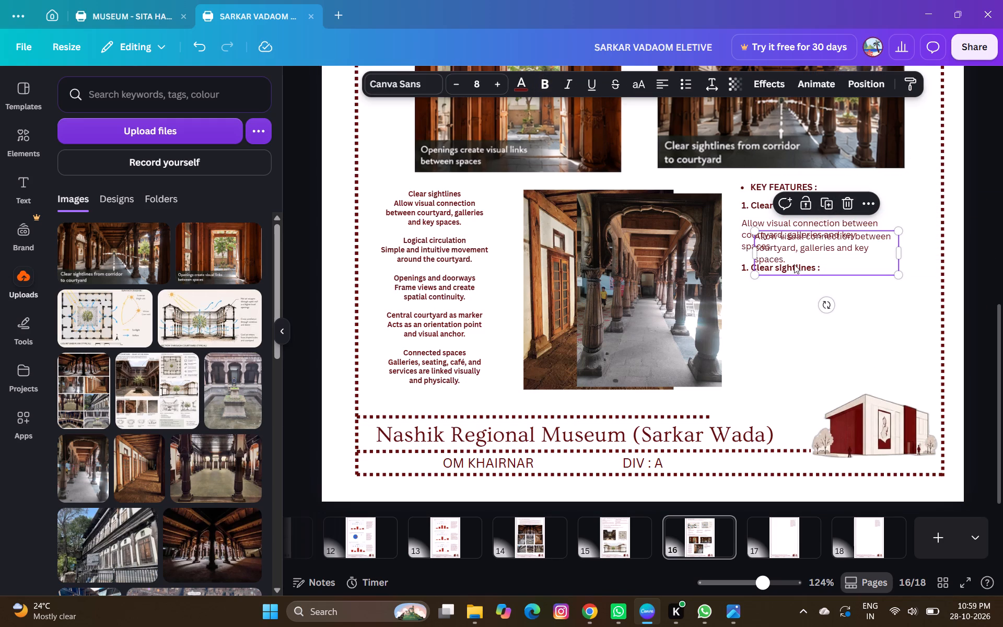
{"action": "left_click_drag", "start_coordinate": [808, 251], "coordinate": [800, 300]}
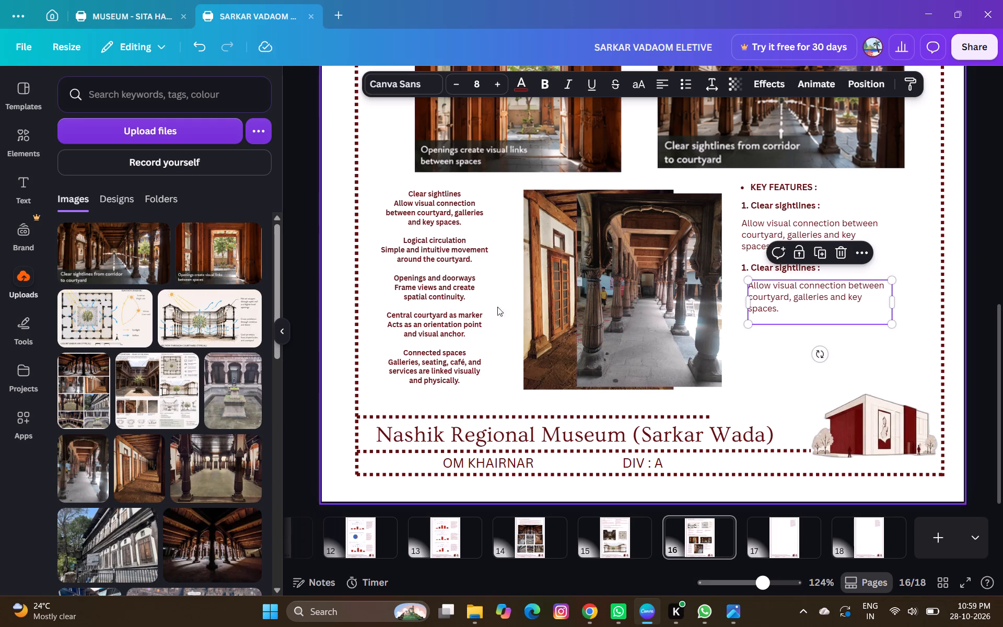
Replace the duplicated heading's "Clear sightlines" wording with "Openings and doorways" copied from the centred feature text, keeping the colon.
{"action": "left_click", "coordinate": [441, 238]}
{"action": "left_click", "coordinate": [466, 243]}
{"action": "left_click", "coordinate": [470, 242]}
{"action": "left_click", "coordinate": [470, 240]}
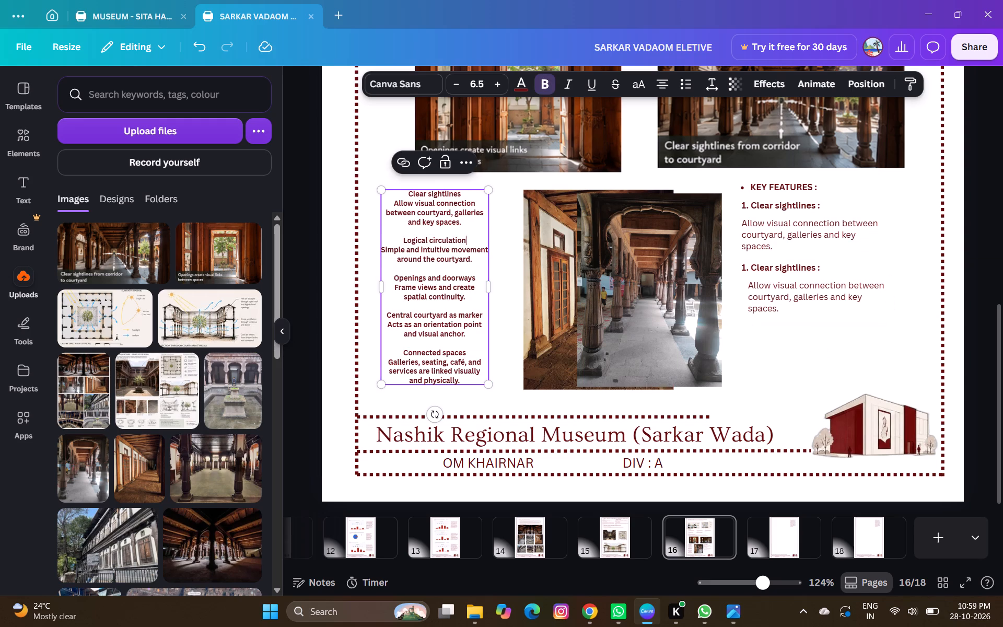
{"action": "left_click_drag", "start_coordinate": [470, 240], "coordinate": [409, 237]}
{"action": "left_click", "coordinate": [476, 281]}
{"action": "left_click_drag", "start_coordinate": [477, 280], "coordinate": [402, 280]}
{"action": "key", "text": "ctrl+c"}
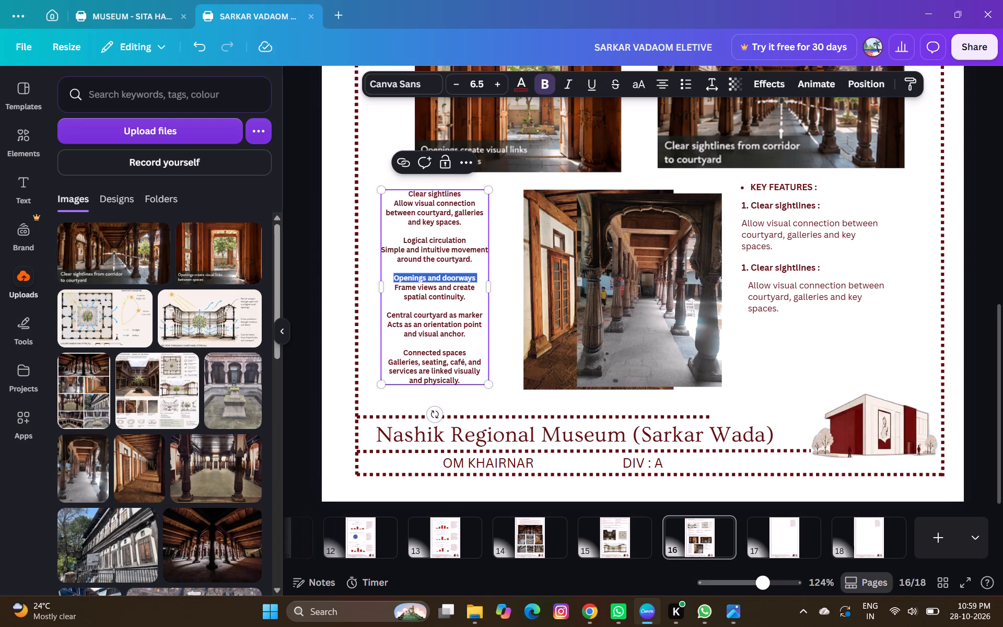
{"action": "left_click", "coordinate": [786, 273]}
{"action": "double_click", "coordinate": [808, 270]}
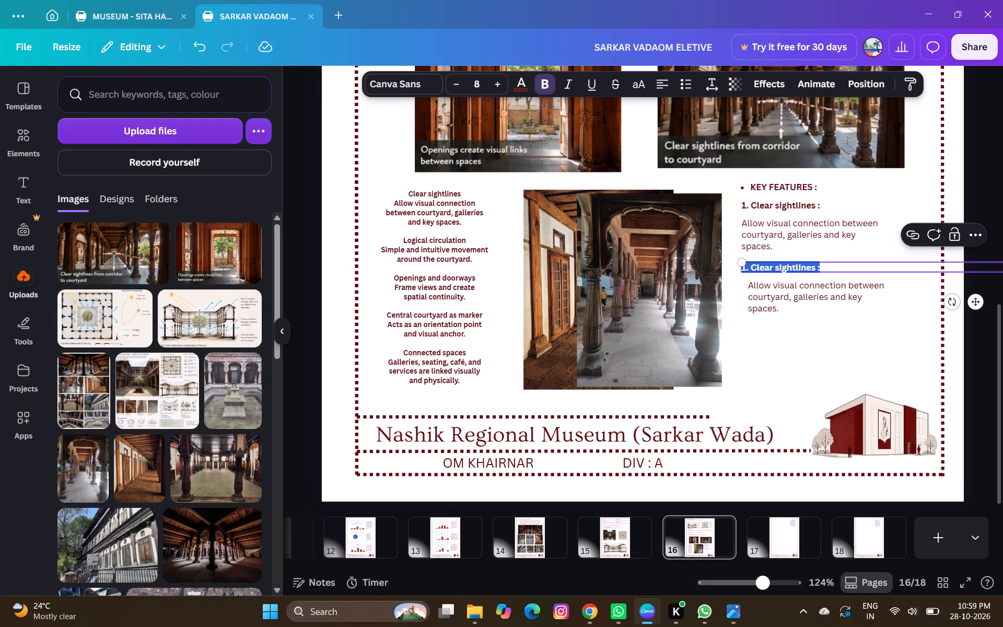
{"action": "left_click", "coordinate": [814, 268]}
{"action": "left_click_drag", "start_coordinate": [815, 268], "coordinate": [756, 266]}
{"action": "key", "text": "ctrl+v"}
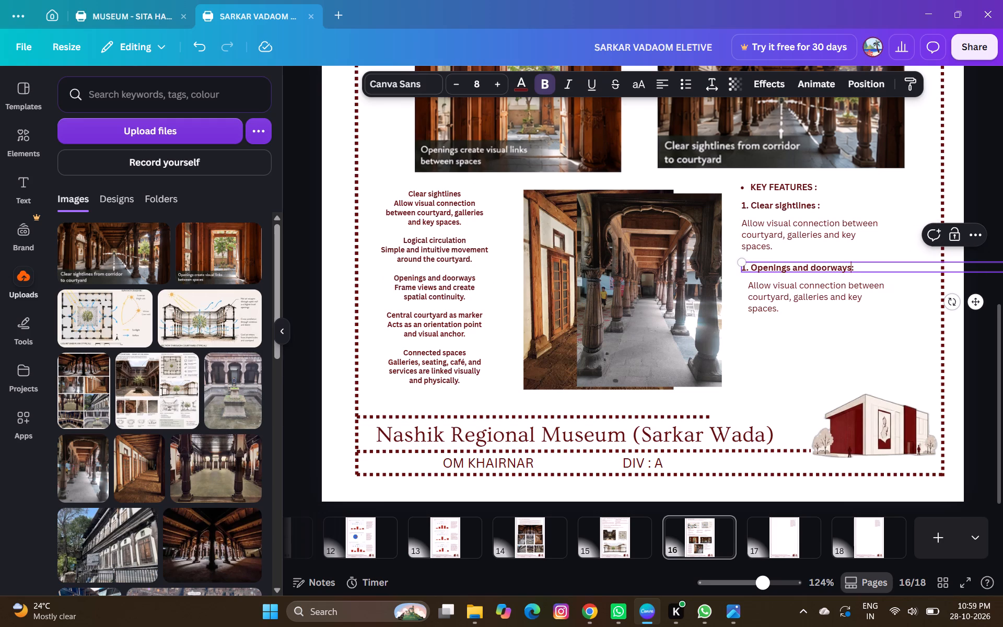
Renumber the Openings and doorways heading from "1." to "2." followed by a space.
{"action": "left_click", "coordinate": [751, 270]}
{"action": "key", "text": "BackSpace"}
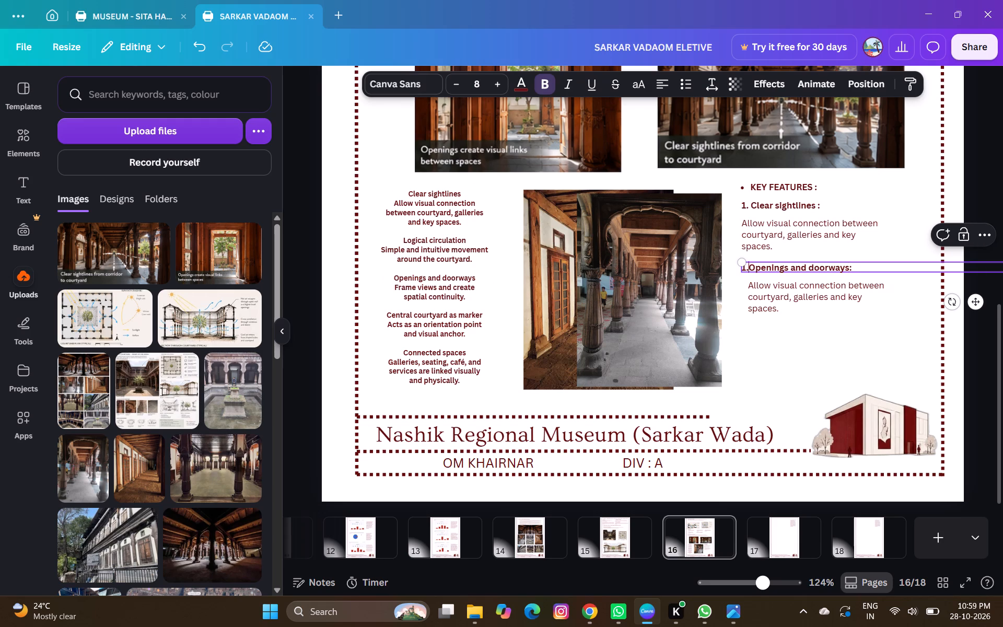
{"action": "key", "text": "BackSpace"}
{"action": "key", "text": "BackSpace"}
{"action": "type", "text": "2."}
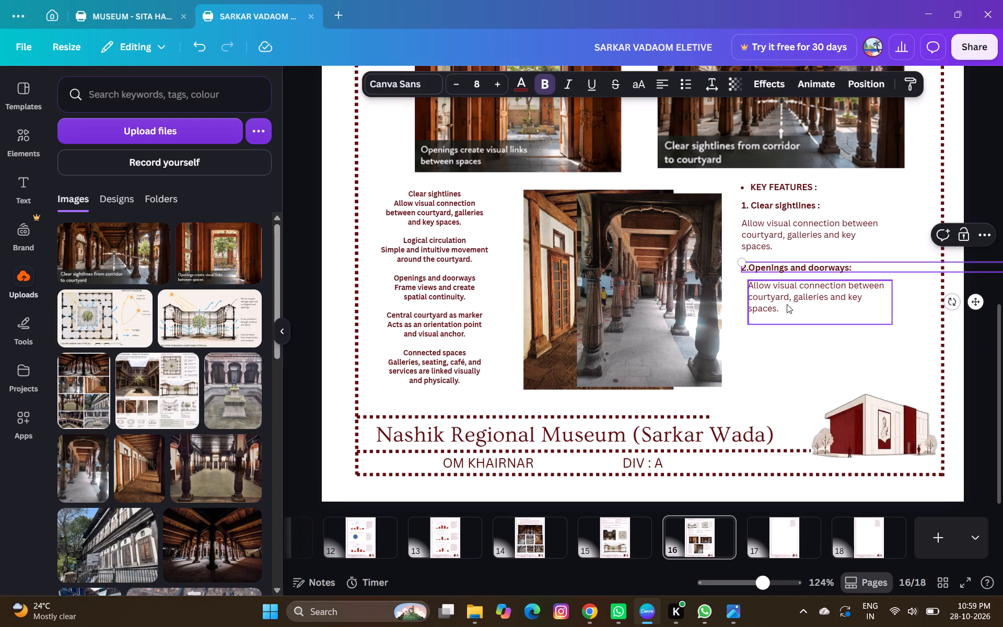
{"action": "key", "text": "space"}
{"action": "left_click", "coordinate": [787, 356]}
{"action": "double_click", "coordinate": [756, 268]}
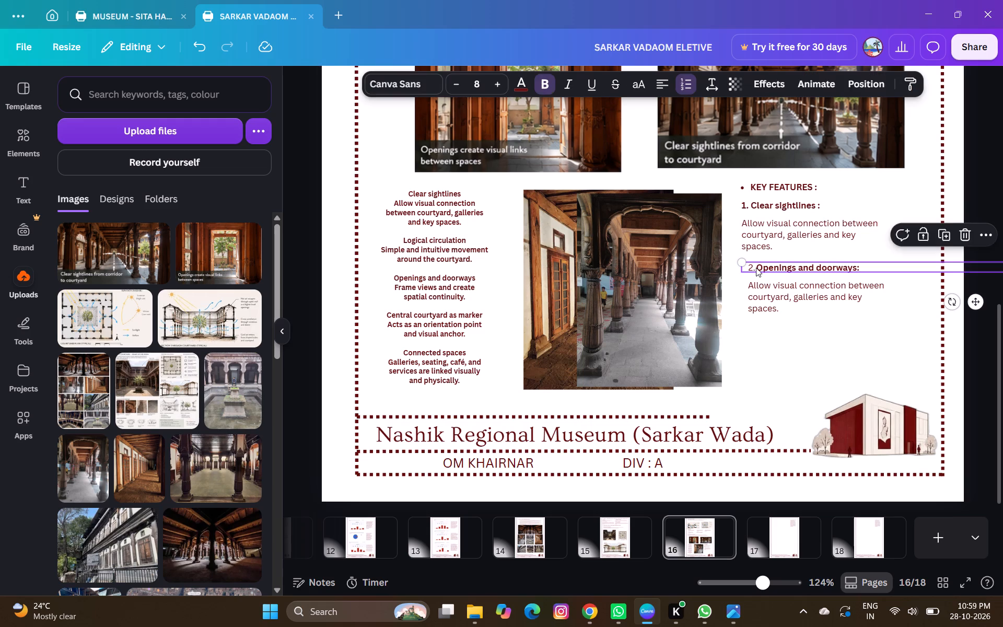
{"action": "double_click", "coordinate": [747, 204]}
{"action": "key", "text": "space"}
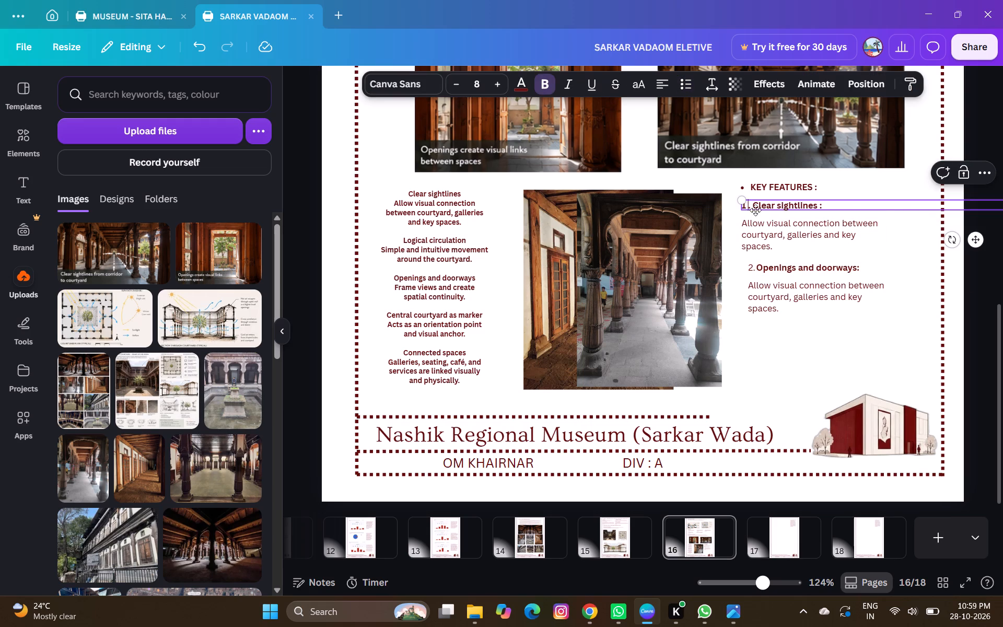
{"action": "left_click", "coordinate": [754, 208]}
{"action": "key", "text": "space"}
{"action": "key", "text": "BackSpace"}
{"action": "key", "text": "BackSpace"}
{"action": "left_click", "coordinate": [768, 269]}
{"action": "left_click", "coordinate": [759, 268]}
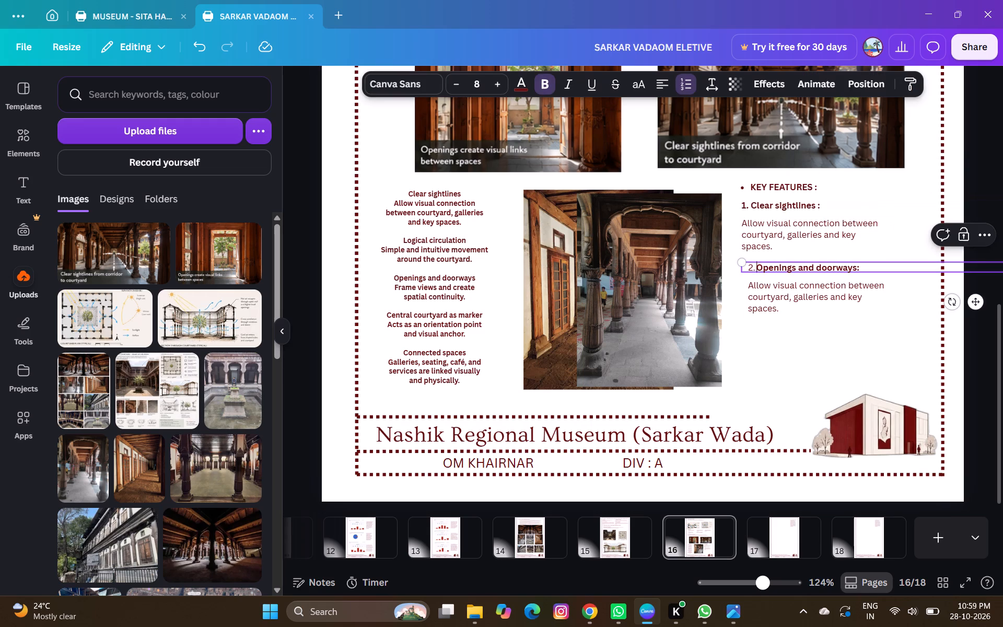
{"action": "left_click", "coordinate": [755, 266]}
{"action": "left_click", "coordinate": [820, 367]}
Remove the bold formatting from the number "1." in front of the Clear sightlines heading.
{"action": "left_click", "coordinate": [771, 208]}
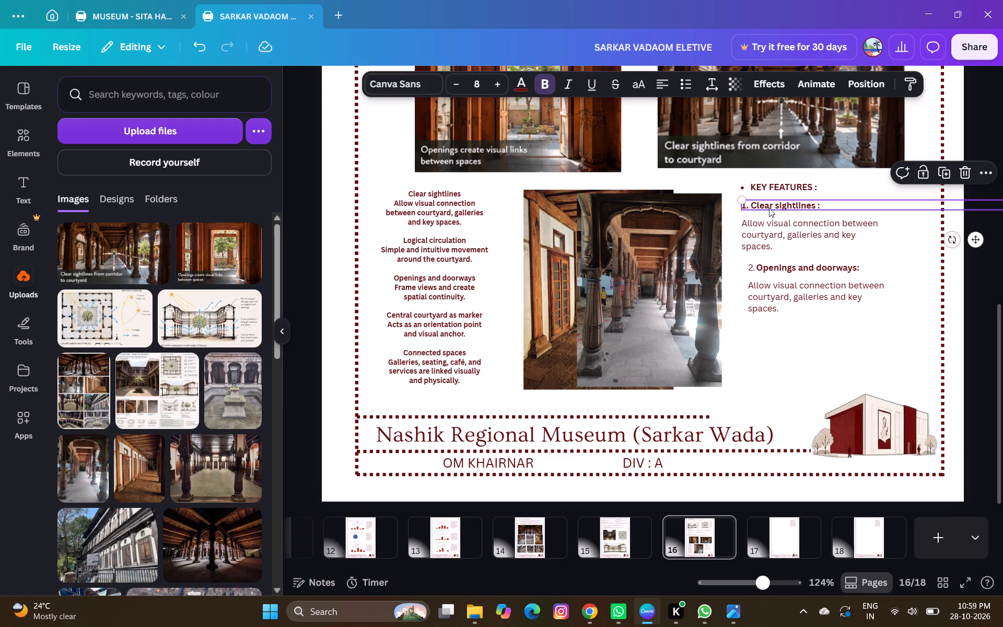
{"action": "left_click", "coordinate": [743, 207]}
{"action": "double_click", "coordinate": [747, 205]}
{"action": "left_click_drag", "start_coordinate": [747, 204], "coordinate": [735, 204]}
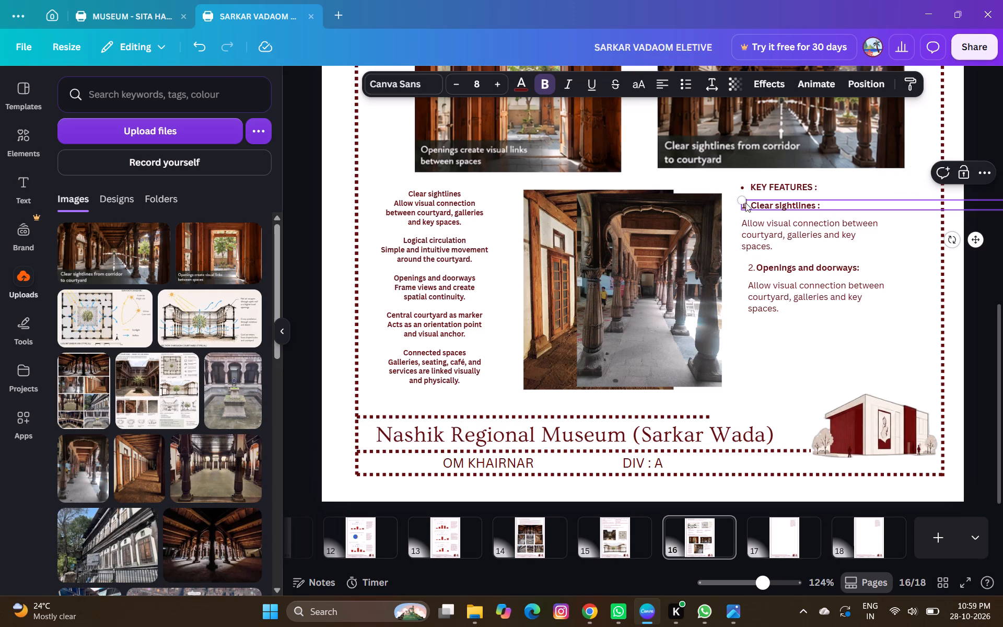
{"action": "triple_click", "coordinate": [749, 201]}
{"action": "left_click", "coordinate": [745, 201]}
{"action": "left_click", "coordinate": [750, 205]}
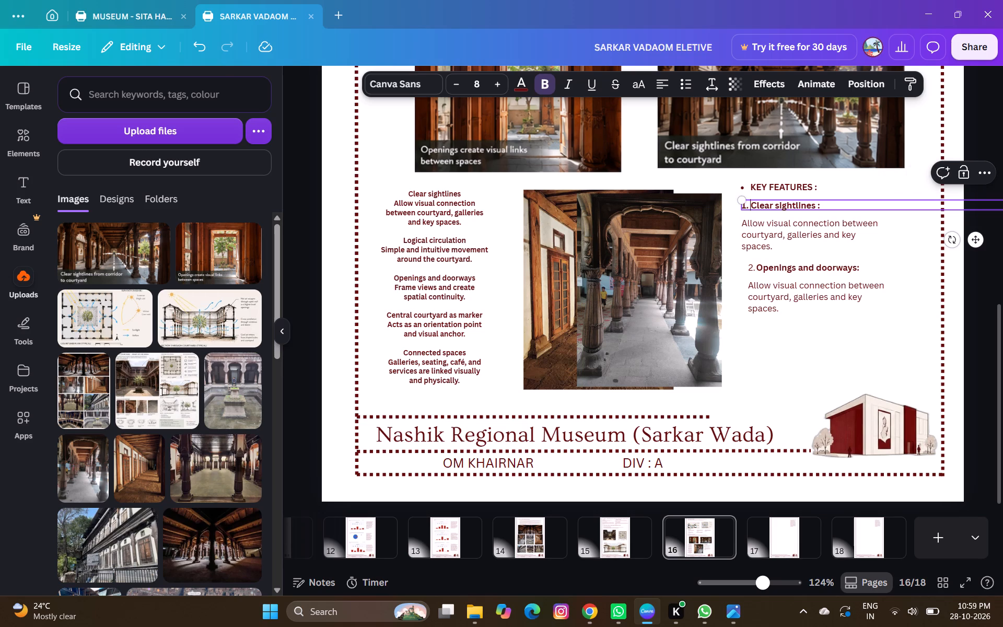
{"action": "left_click_drag", "start_coordinate": [750, 205], "coordinate": [724, 205]}
{"action": "triple_click", "coordinate": [745, 204]}
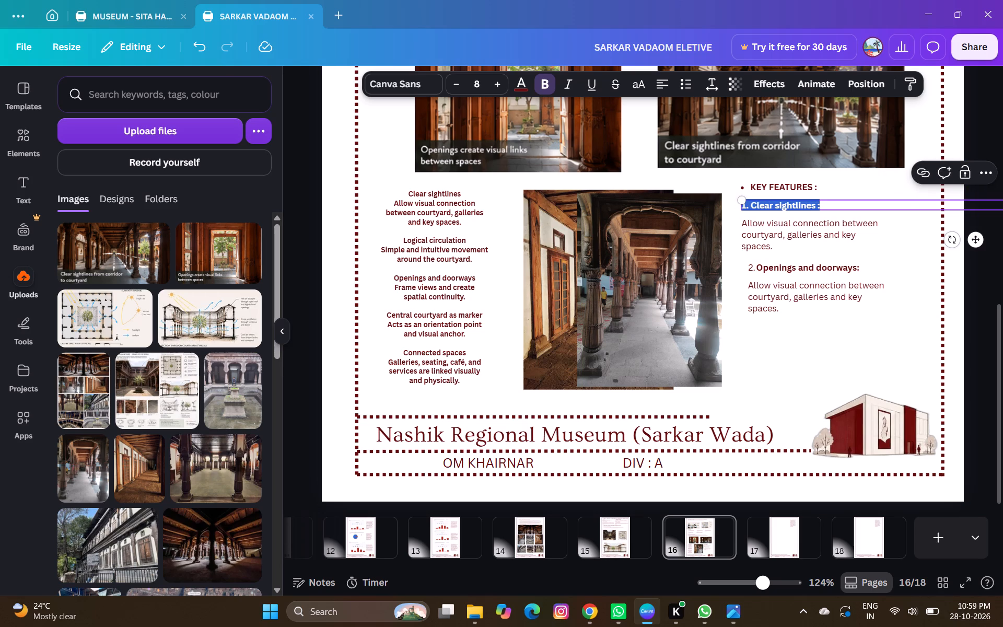
{"action": "left_click", "coordinate": [849, 202]}
{"action": "left_click", "coordinate": [749, 206]}
{"action": "left_click_drag", "start_coordinate": [749, 206], "coordinate": [720, 205]}
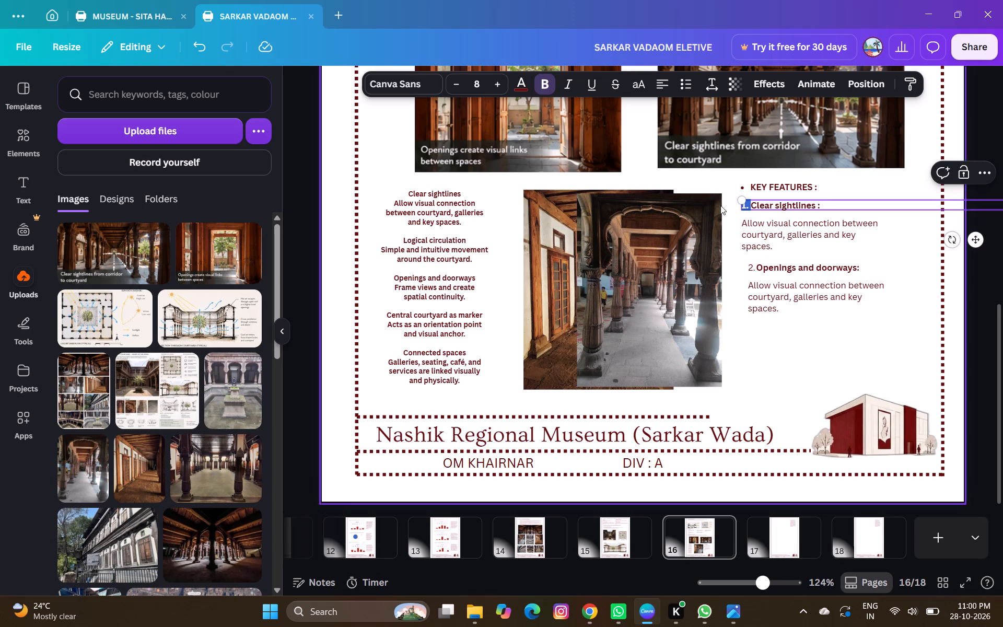
{"action": "left_click_drag", "start_coordinate": [720, 205], "coordinate": [719, 205]}
{"action": "left_click", "coordinate": [553, 84]}
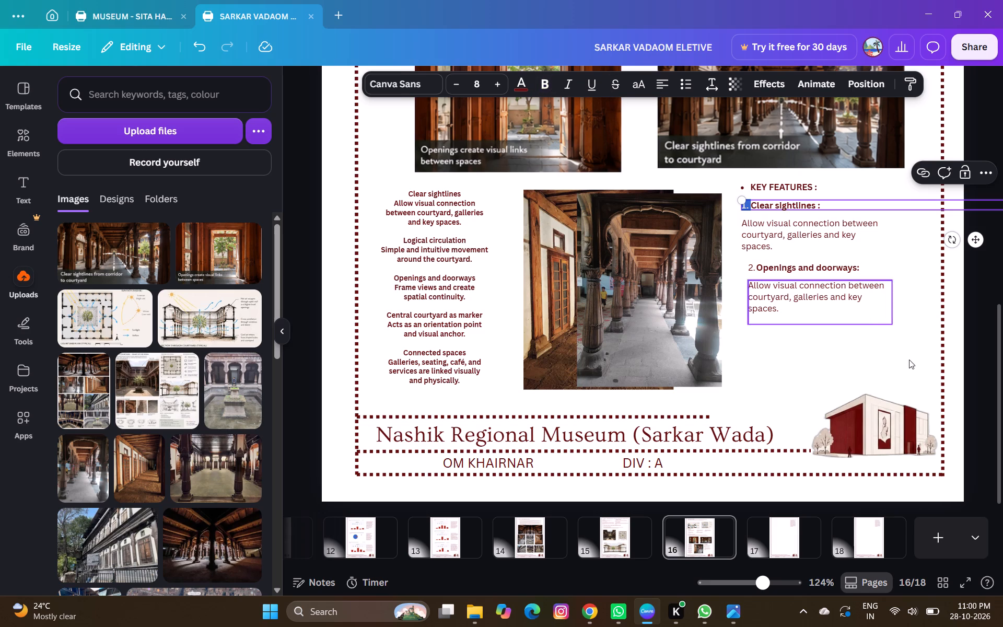
{"action": "left_click", "coordinate": [909, 360]}
Move the Openings and doorways heading slightly outward so its number aligns with the Clear sightlines number.
{"action": "left_click_drag", "start_coordinate": [826, 268], "coordinate": [819, 268]}
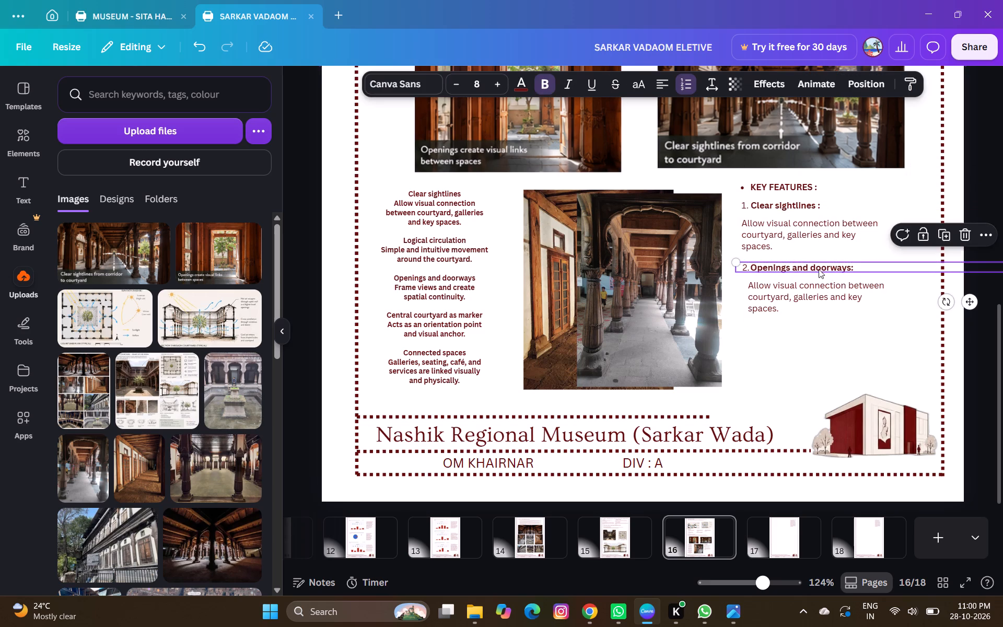
{"action": "left_click", "coordinate": [832, 306]}
Replace the description under Openings and doorways with "Simple and intuitive movement around the courtyard." copied from the centred feature text.
{"action": "double_click", "coordinate": [413, 240]}
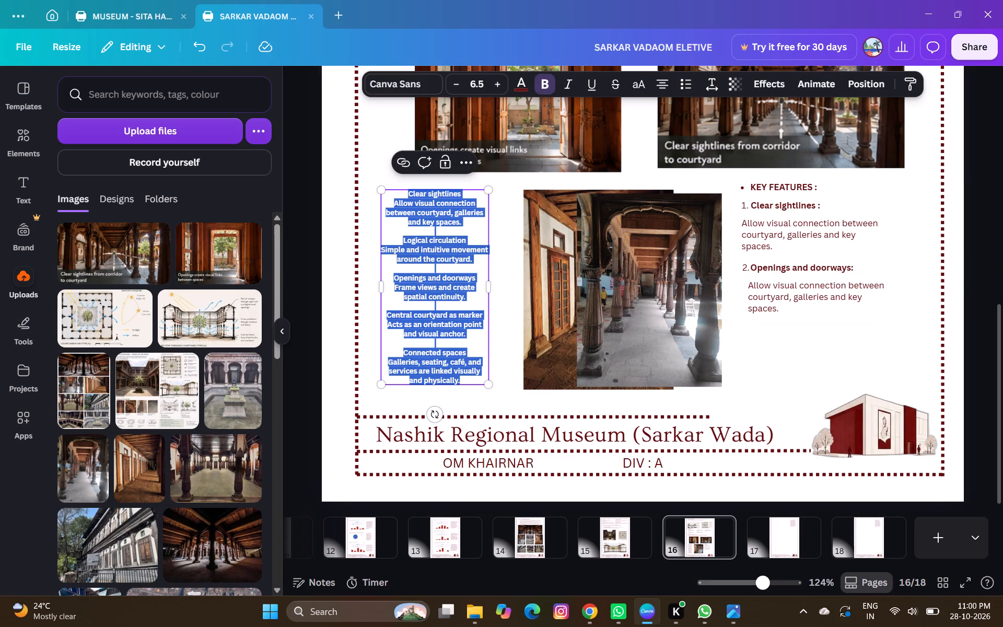
{"action": "left_click", "coordinate": [380, 248]}
{"action": "double_click", "coordinate": [384, 250]}
{"action": "triple_click", "coordinate": [421, 256]}
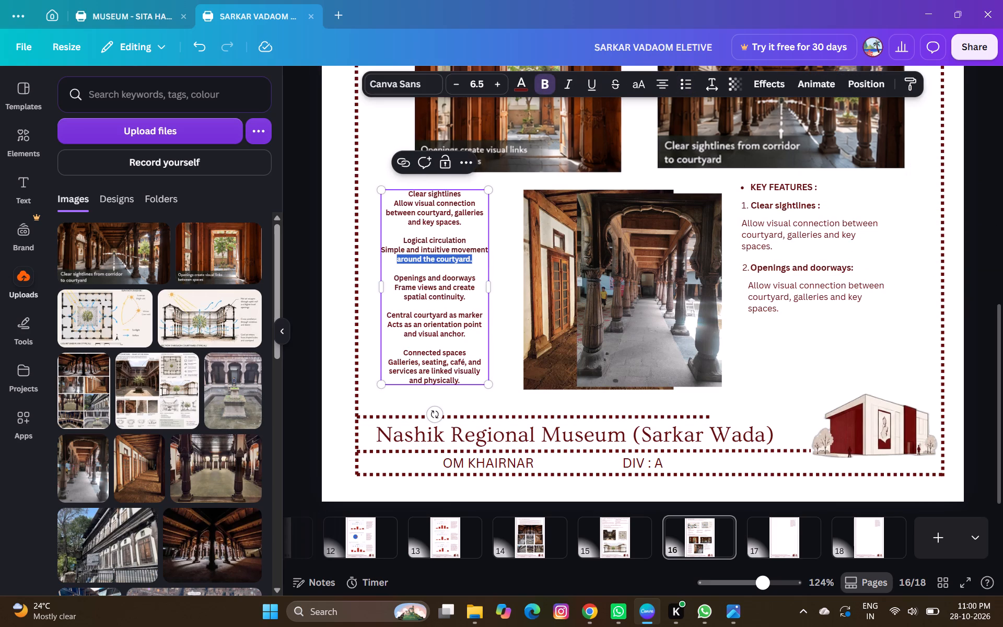
{"action": "double_click", "coordinate": [432, 257]}
{"action": "left_click_drag", "start_coordinate": [472, 258], "coordinate": [378, 245]}
{"action": "key", "text": "ctrl+c"}
{"action": "double_click", "coordinate": [760, 307]}
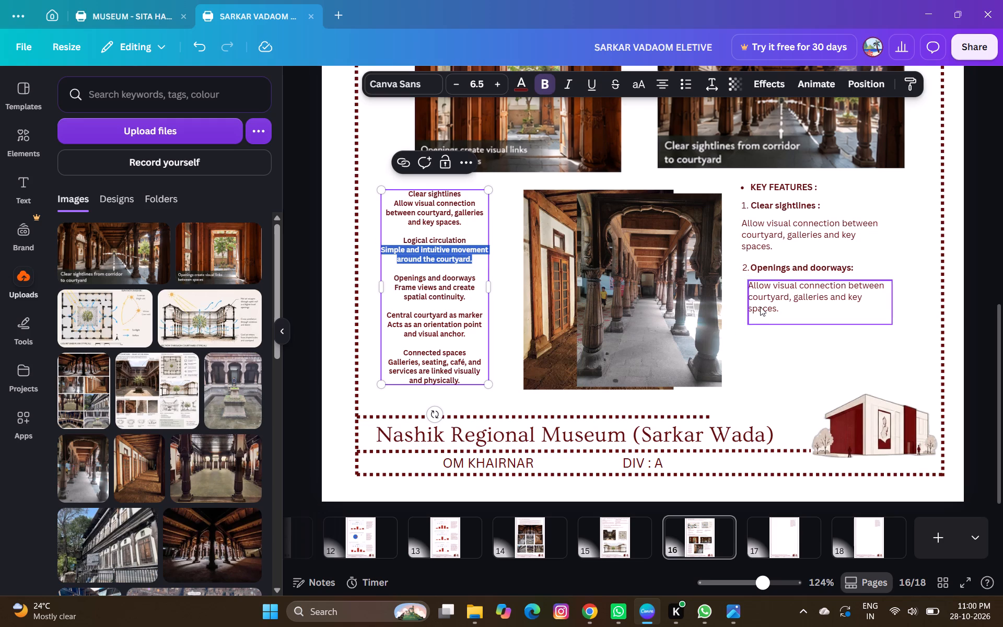
{"action": "key", "text": "ctrl+v"}
{"action": "left_click", "coordinate": [943, 335]}
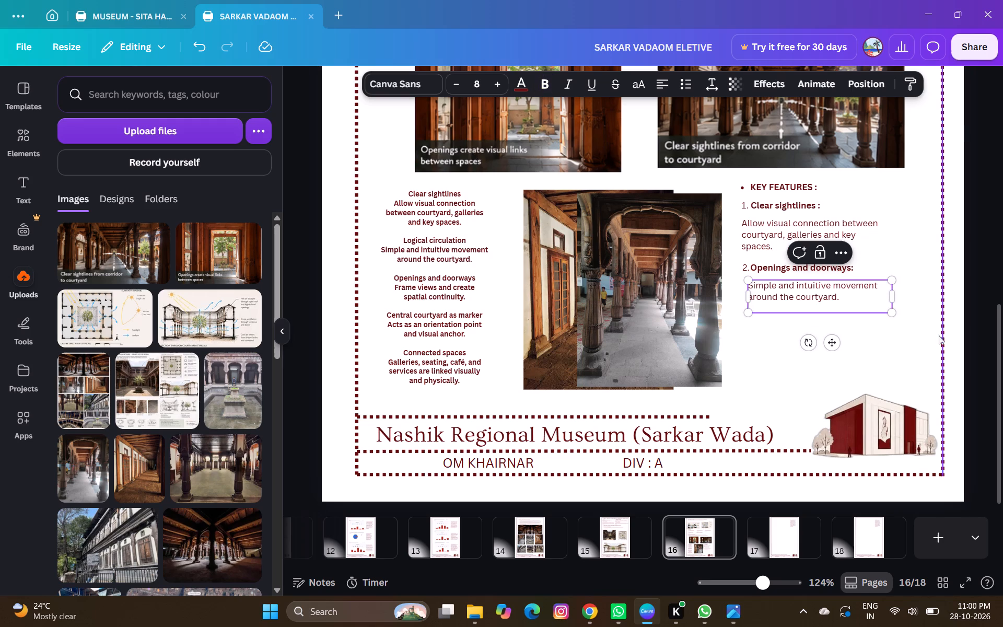
Move the Openings and doorways description up close beneath its heading and slightly outward.
{"action": "left_click", "coordinate": [820, 293]}
{"action": "left_click", "coordinate": [850, 368]}
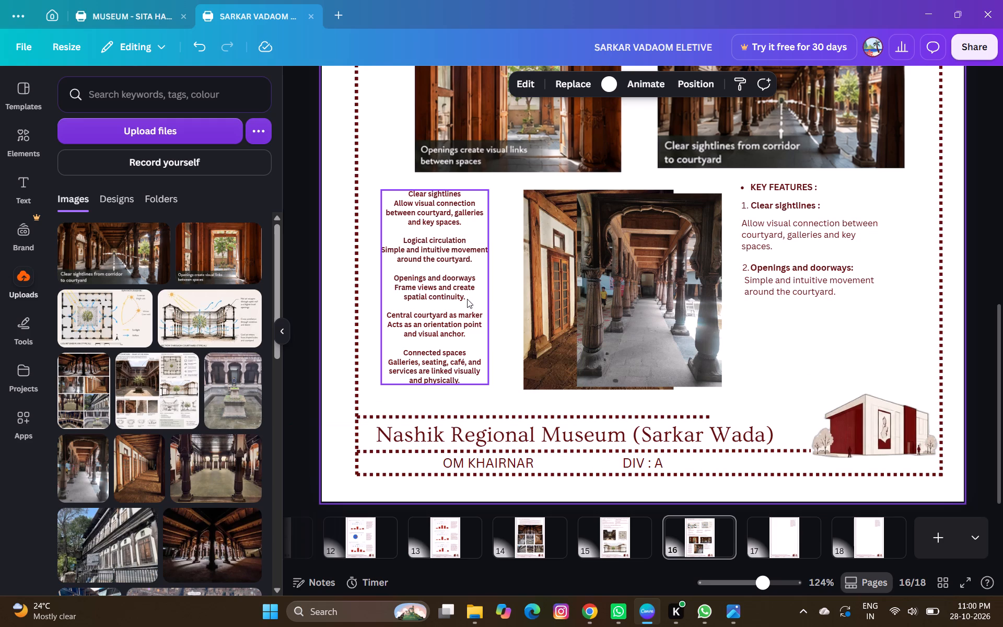
Copy the title "Connected spaces" from the centred feature text.
{"action": "double_click", "coordinate": [467, 355]}
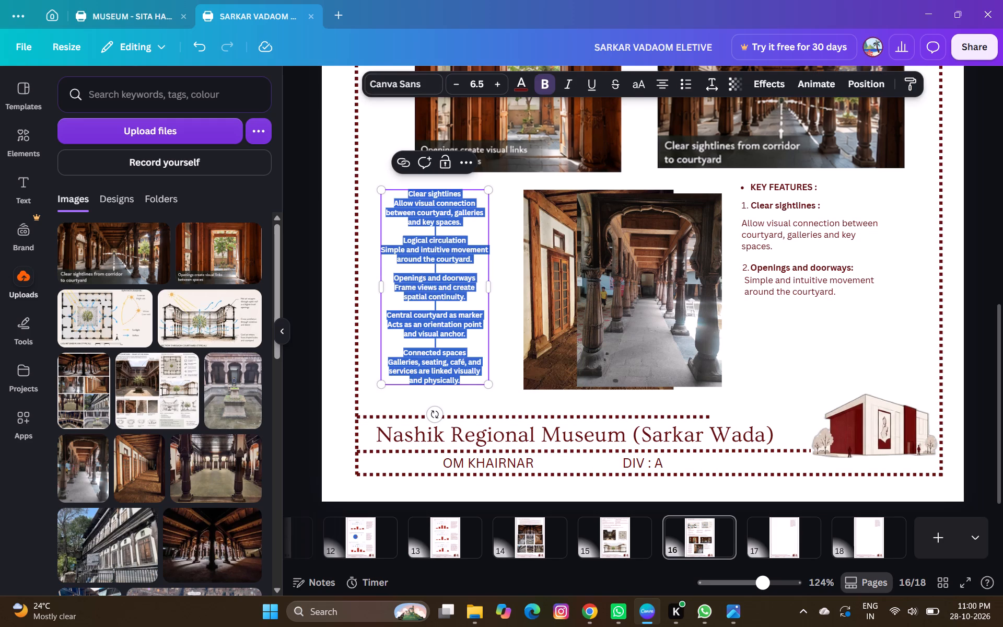
{"action": "left_click", "coordinate": [466, 353]}
{"action": "left_click_drag", "start_coordinate": [466, 353], "coordinate": [398, 352]}
{"action": "key", "text": "ctrl+c"}
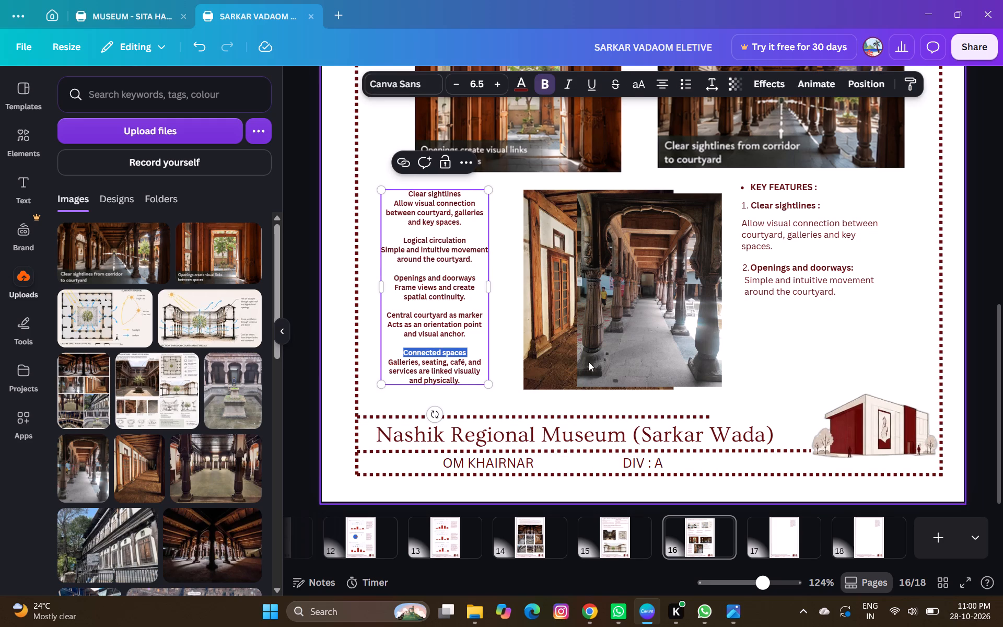
Duplicate the Openings and doorways heading and its description, stacking the copies below the originals.
{"action": "left_click", "coordinate": [776, 267]}
{"action": "left_click", "coordinate": [939, 237]}
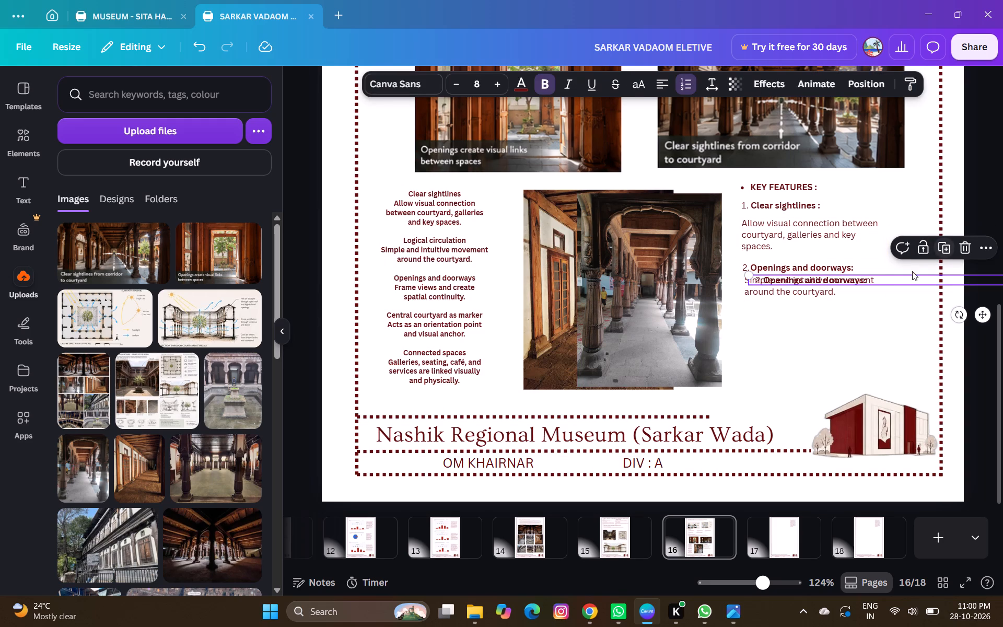
{"action": "left_click_drag", "start_coordinate": [897, 282], "coordinate": [883, 311]}
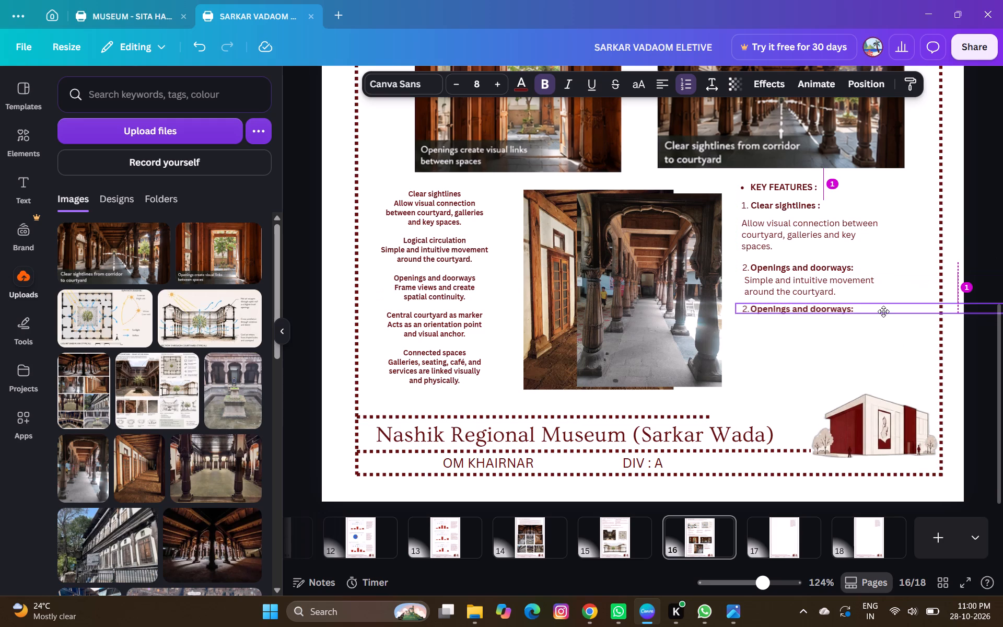
{"action": "left_click_drag", "start_coordinate": [883, 311], "coordinate": [885, 312]}
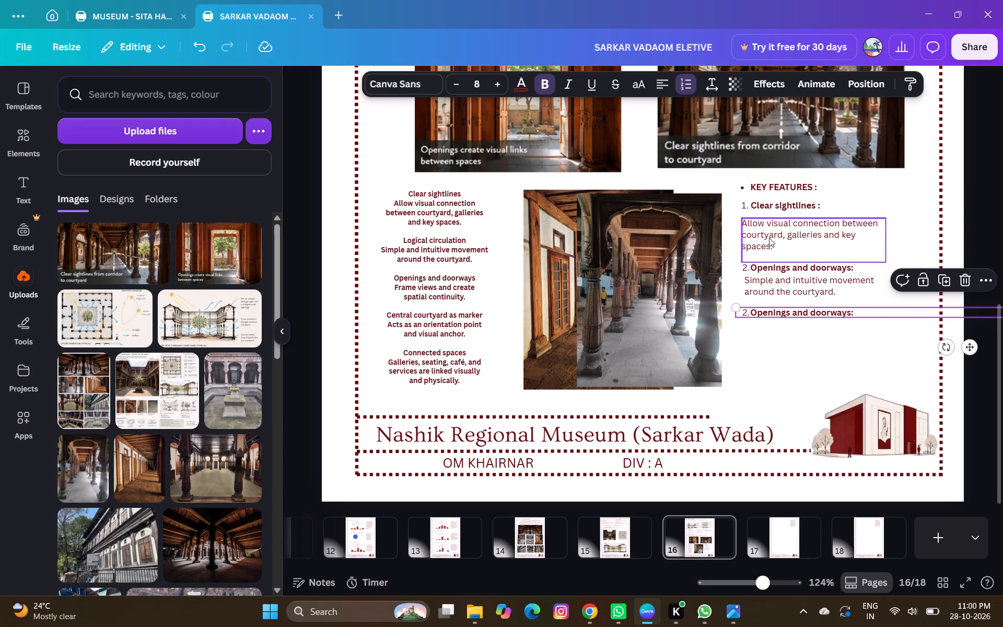
{"action": "left_click", "coordinate": [769, 238]}
{"action": "left_click", "coordinate": [834, 277]}
{"action": "left_click", "coordinate": [819, 247]}
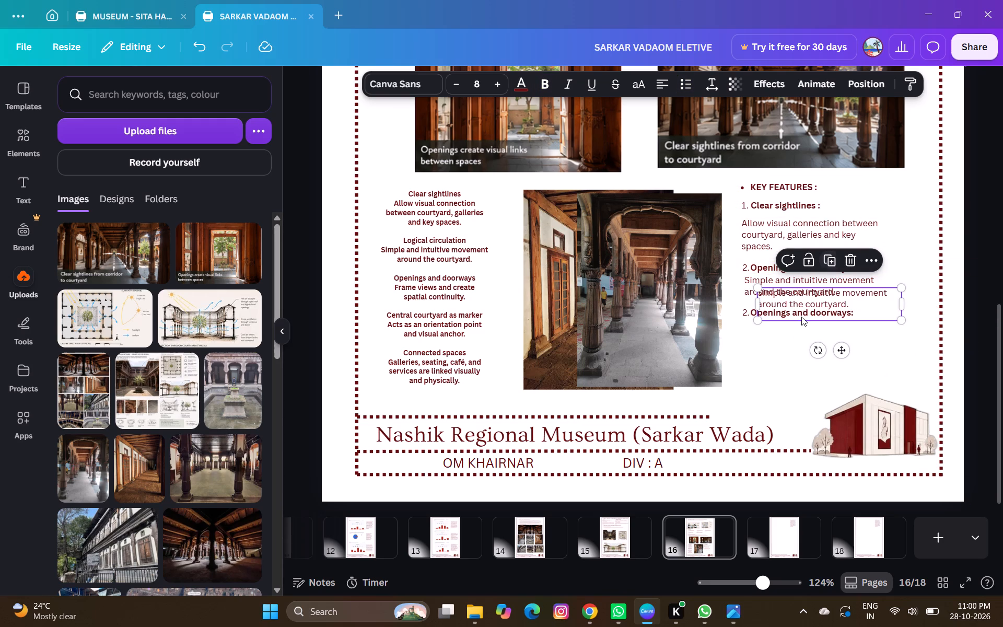
{"action": "left_click_drag", "start_coordinate": [818, 307], "coordinate": [811, 346]}
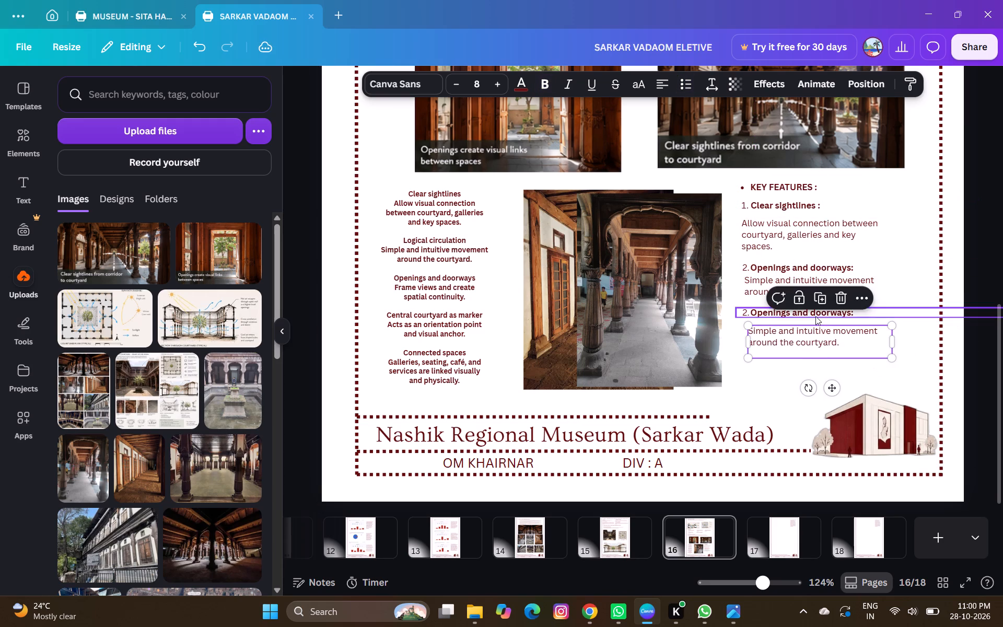
Replace the duplicated heading's "Openings and doorways" wording with the copied "Connected spaces", adding a space before the colon.
{"action": "double_click", "coordinate": [815, 316]}
{"action": "left_click", "coordinate": [848, 313]}
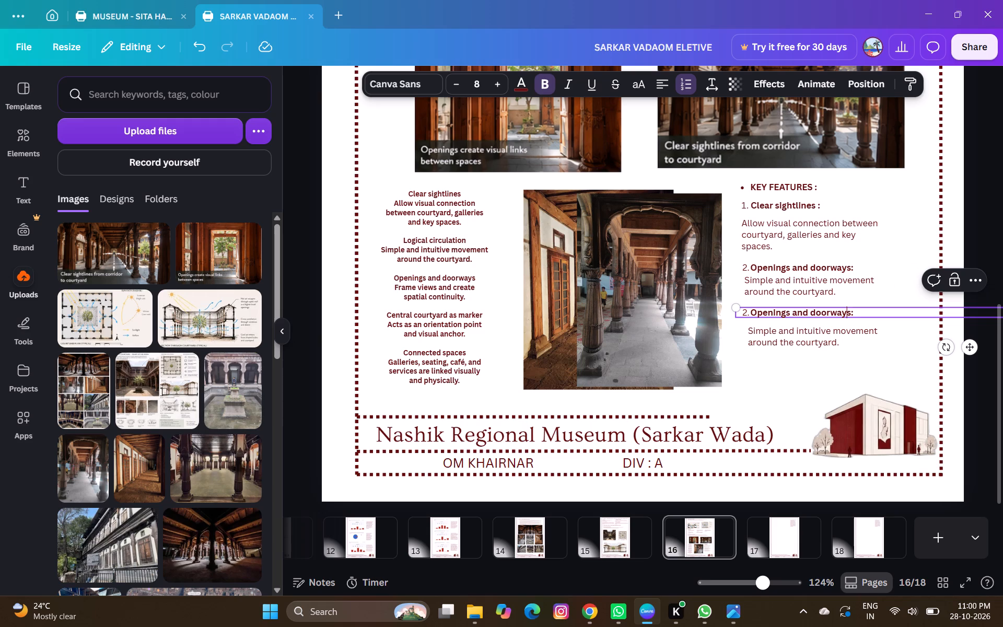
{"action": "left_click_drag", "start_coordinate": [850, 313], "coordinate": [753, 314]}
{"action": "key", "text": "ctrl+v"}
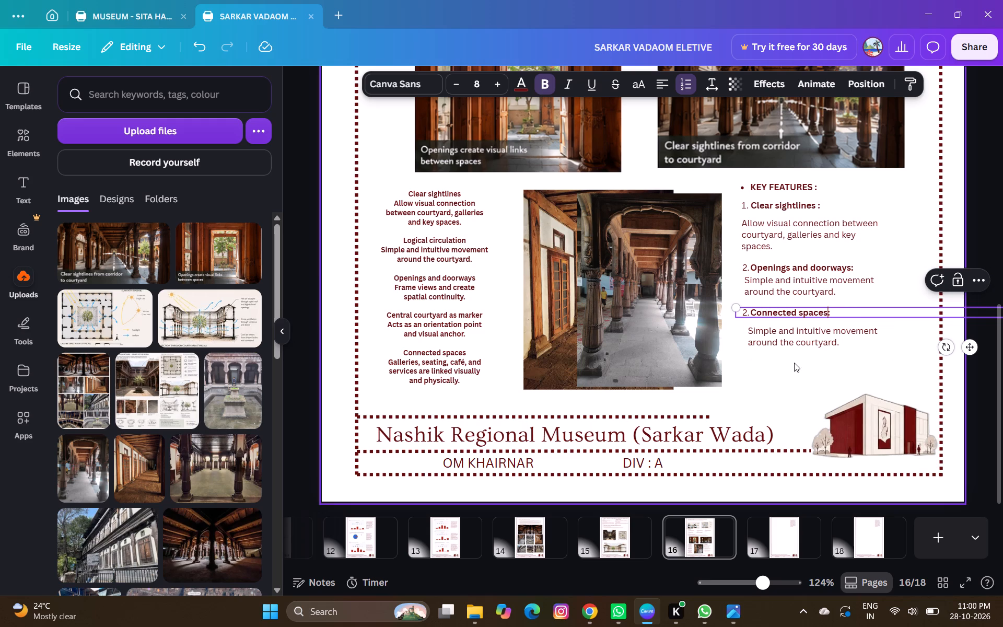
{"action": "key", "text": "space"}
Renumber the Connected spaces heading to "3.", keeping number and title on one line.
{"action": "double_click", "coordinate": [746, 312]}
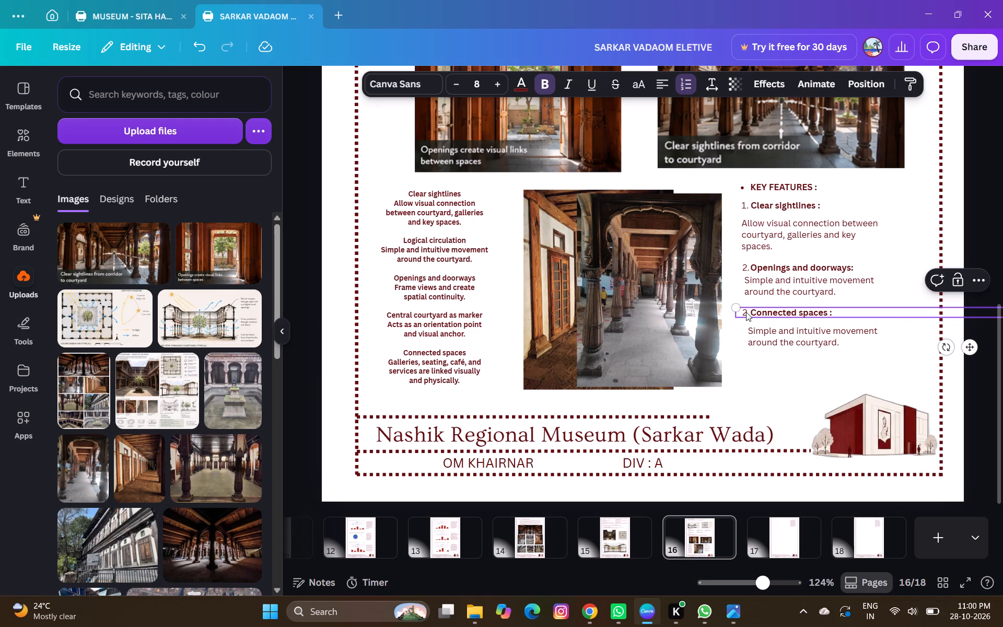
{"action": "left_click", "coordinate": [746, 312]}
{"action": "double_click", "coordinate": [748, 312]}
{"action": "key", "text": "BackSpace"}
{"action": "type", "text": "3."}
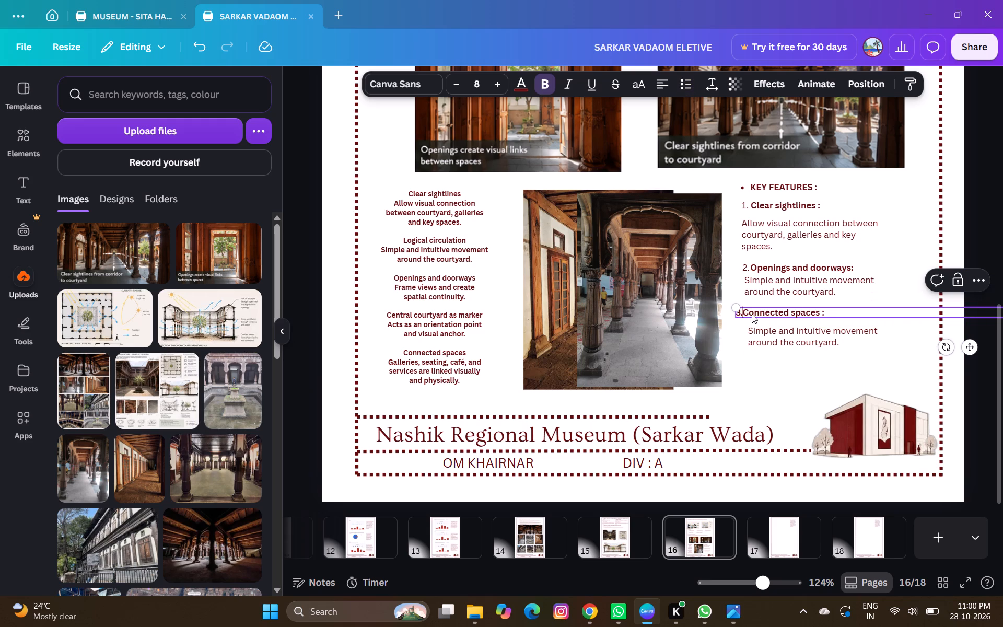
{"action": "key", "text": "Return"}
{"action": "key", "text": "space"}
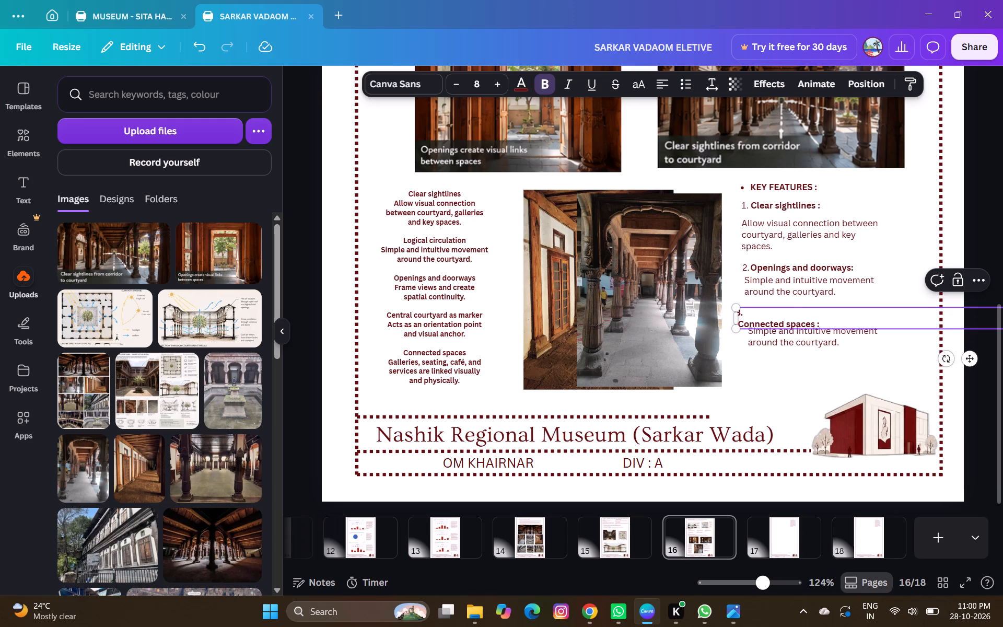
{"action": "key", "text": "BackSpace"}
{"action": "key", "text": "BackSpace"}
{"action": "key", "text": "space"}
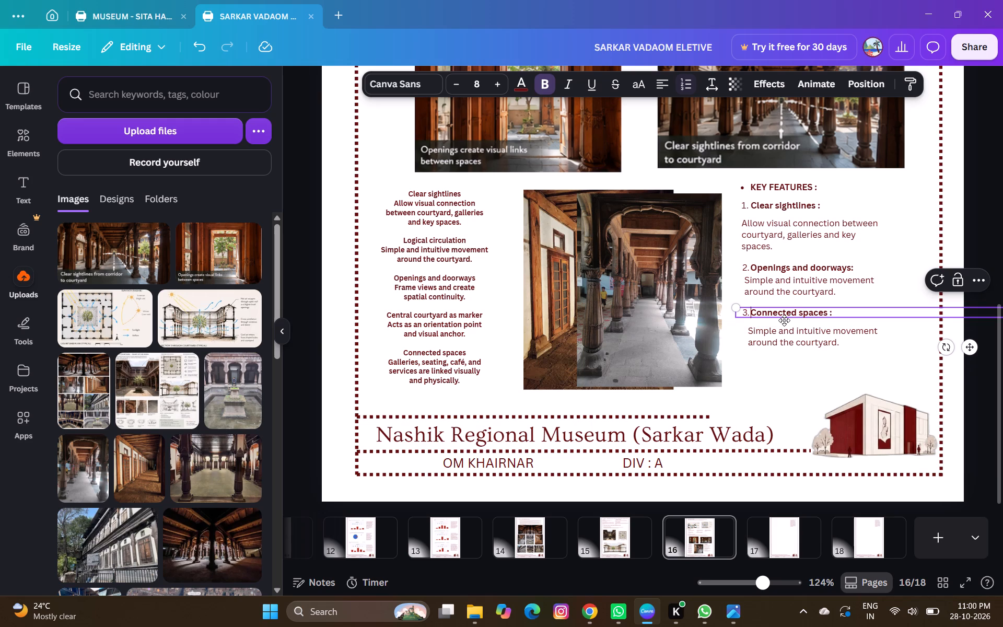
{"action": "left_click", "coordinate": [791, 389]}
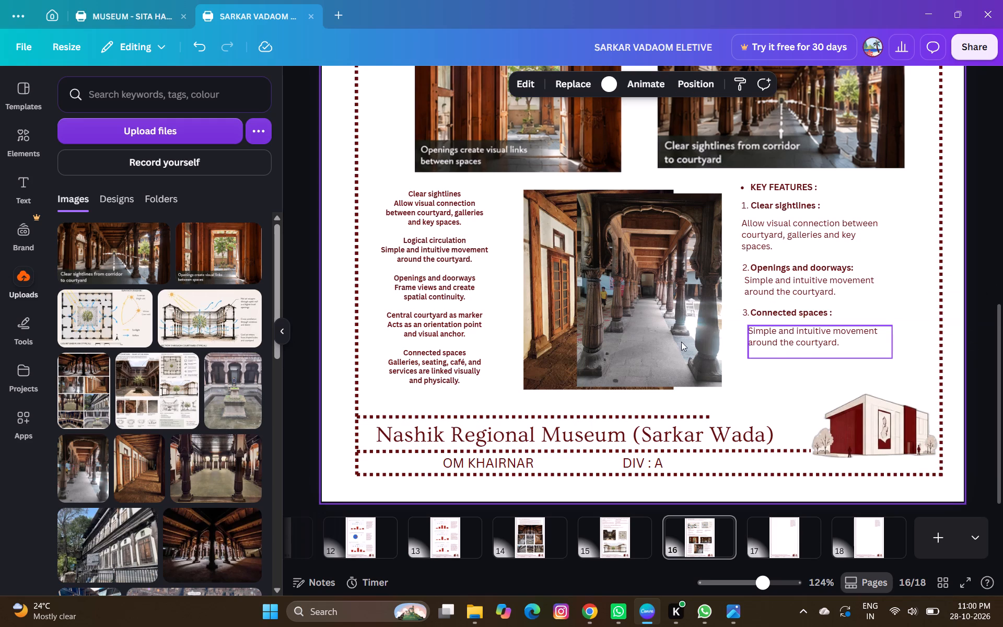
Replace the description under Connected spaces with "Galleries, seating, café, and services are linked visually and physically." copied from the centred feature text.
{"action": "double_click", "coordinate": [457, 373]}
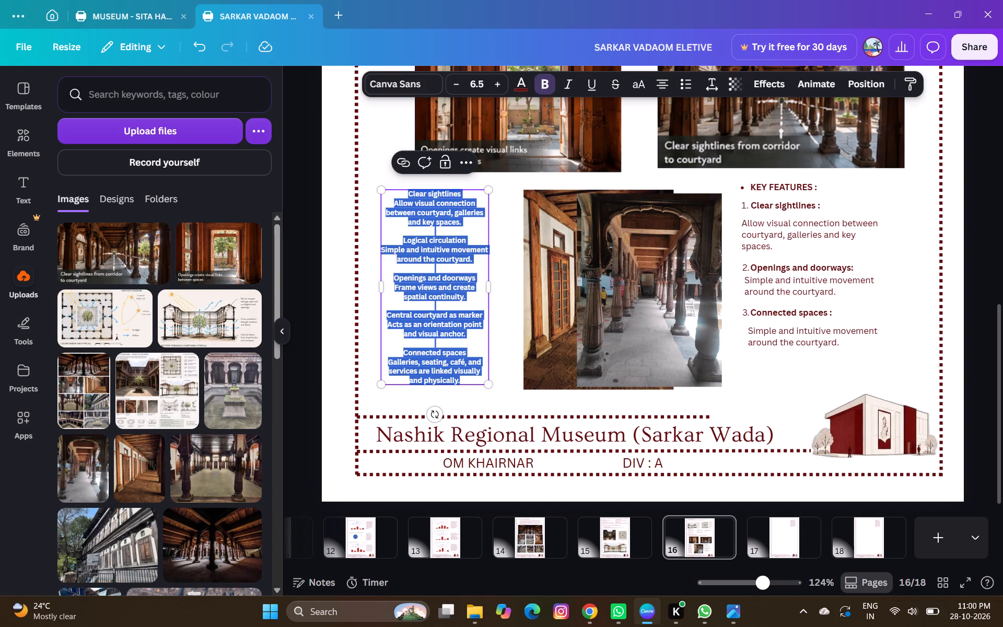
{"action": "double_click", "coordinate": [462, 382]}
{"action": "left_click_drag", "start_coordinate": [463, 381], "coordinate": [399, 362]}
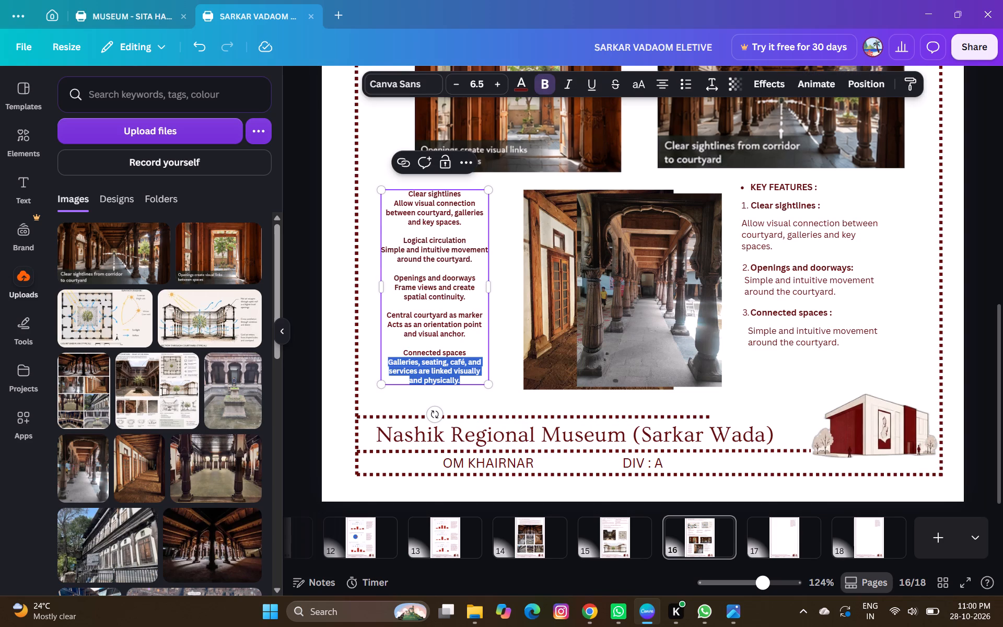
{"action": "key", "text": "ctrl+c"}
{"action": "double_click", "coordinate": [756, 337]}
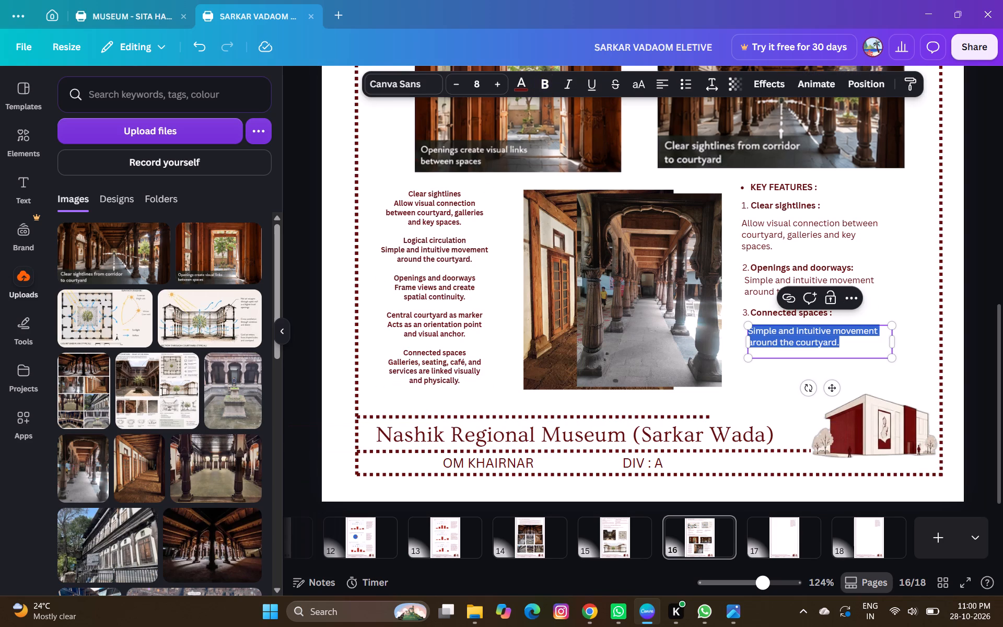
{"action": "key", "text": "ctrl+v"}
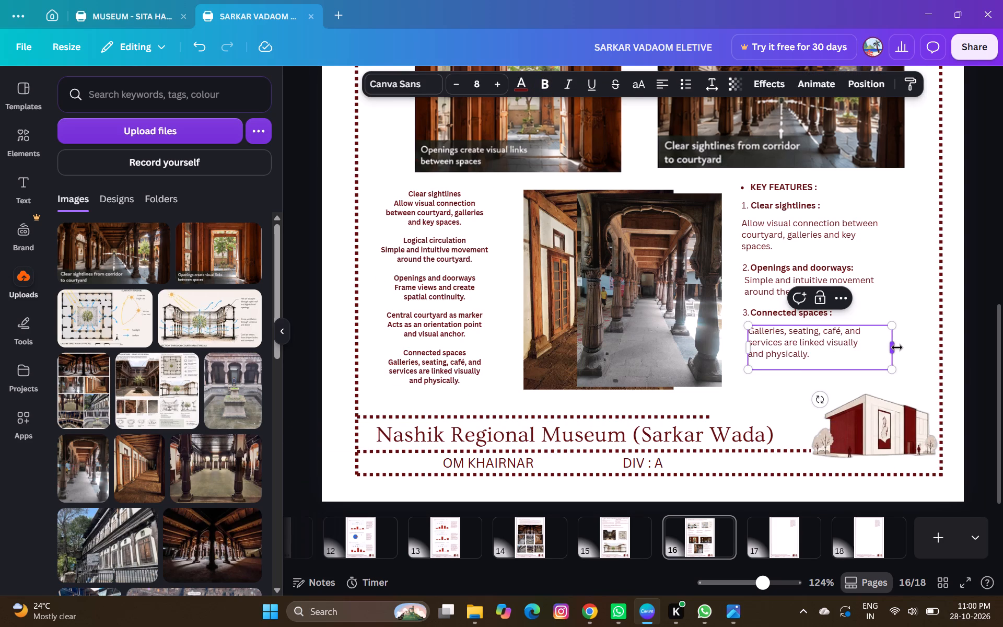
Widen the Connected spaces description's text box toward the dotted page border.
{"action": "left_click_drag", "start_coordinate": [897, 347], "coordinate": [925, 341]}
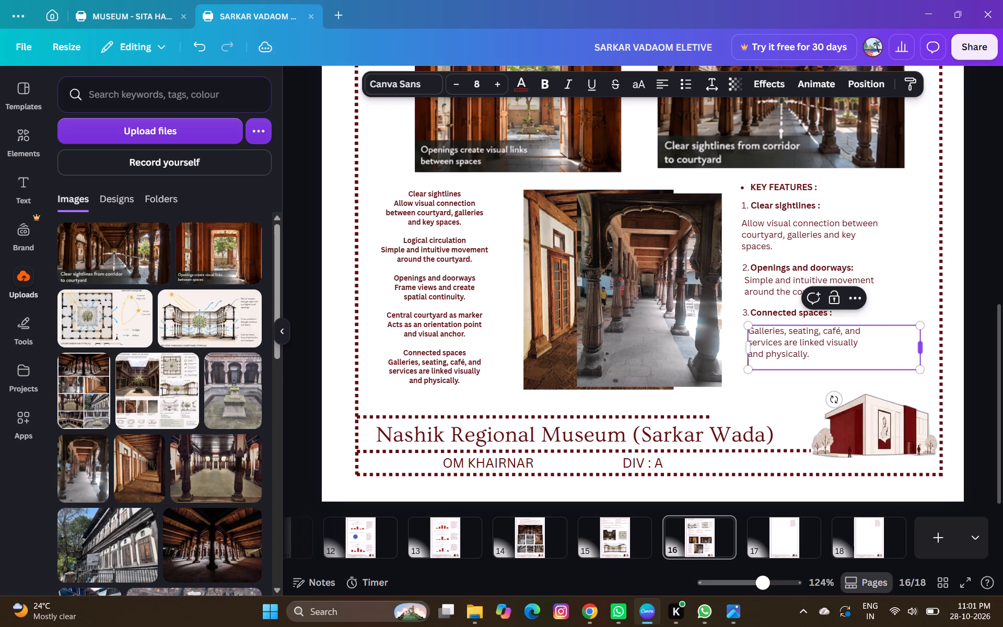
Change the accented "café" in the Connected spaces description to "cafe".
{"action": "left_click", "coordinate": [841, 332]}
{"action": "key", "text": "BackSpace"}
{"action": "key", "text": "e"}
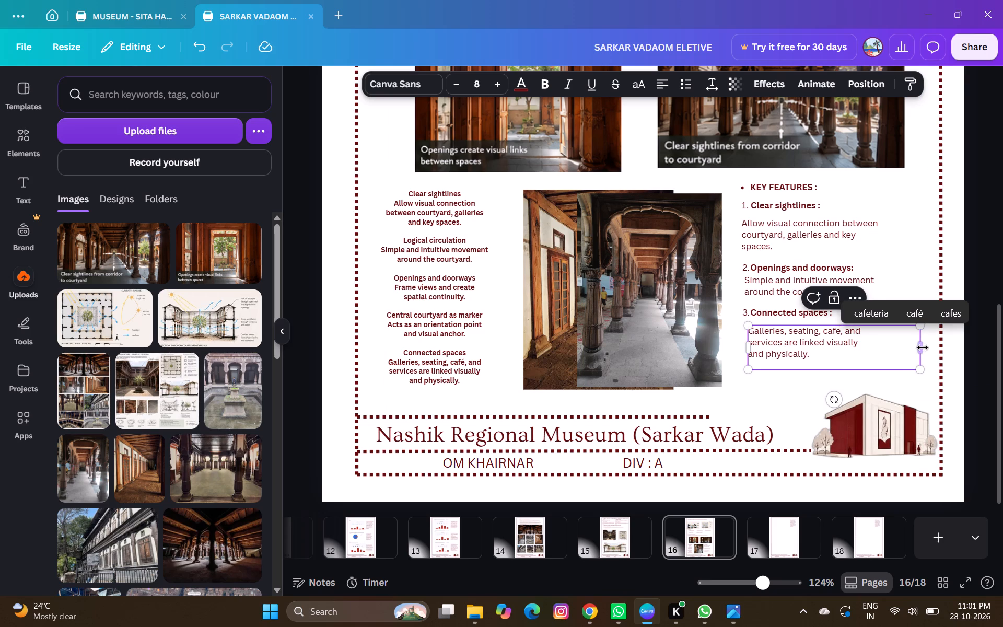
Slightly widen the Connected spaces description's text box and shift it with its heading down and inward, away from the item above.
{"action": "left_click_drag", "start_coordinate": [923, 348], "coordinate": [928, 350]}
{"action": "left_click", "coordinate": [985, 379]}
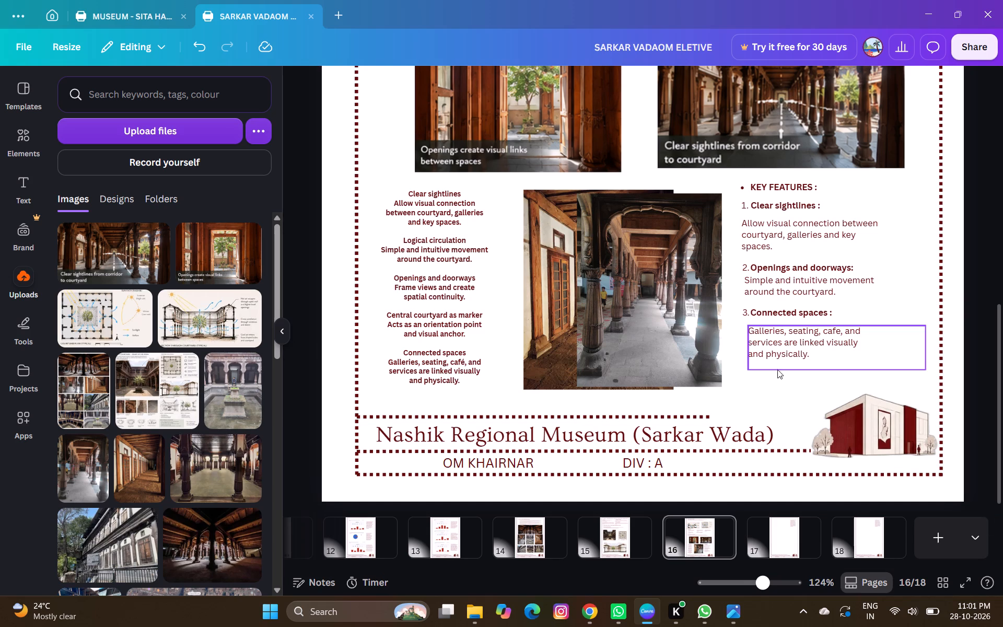
{"action": "left_click_drag", "start_coordinate": [778, 345], "coordinate": [779, 353]}
{"action": "left_click_drag", "start_coordinate": [774, 312], "coordinate": [778, 320]}
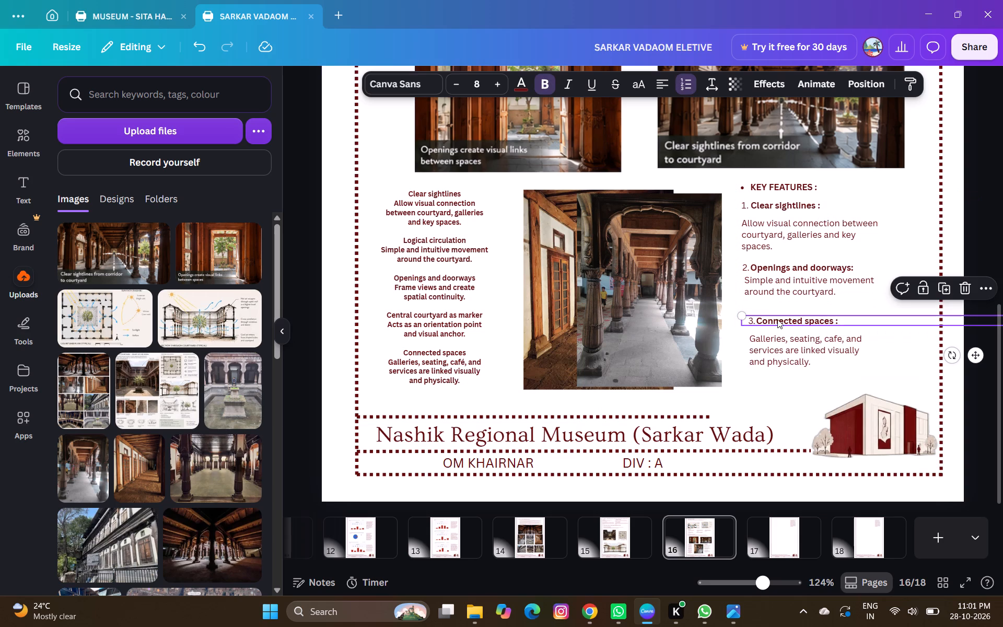
Line up the Clear sightlines and Openings and doorways headings and descriptions with the left edge of the Connected spaces item.
{"action": "left_click", "coordinate": [762, 288]}
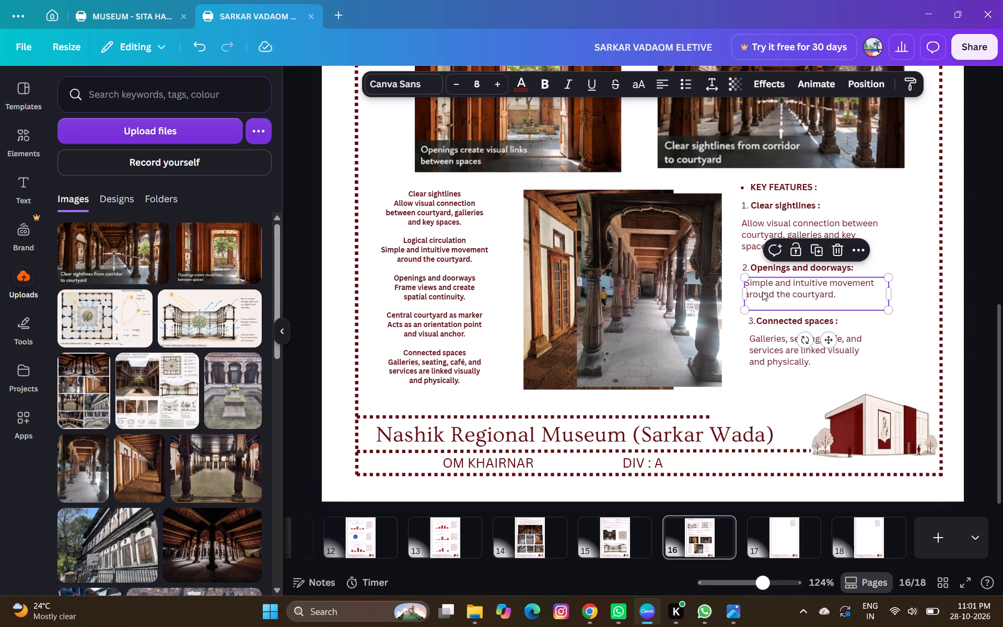
{"action": "left_click", "coordinate": [971, 241]}
{"action": "left_click", "coordinate": [828, 238]}
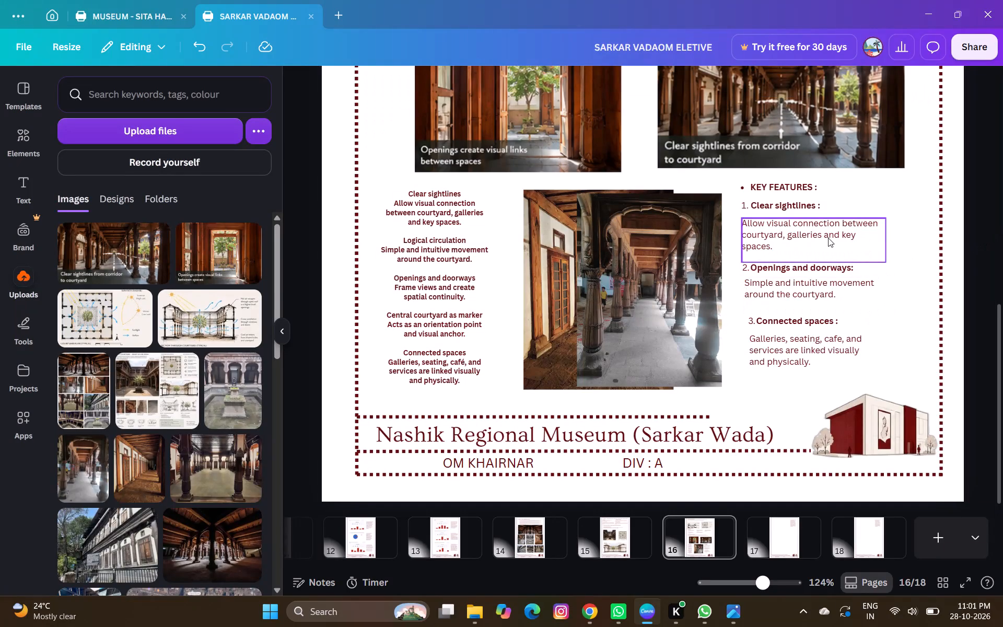
{"action": "double_click", "coordinate": [803, 207]}
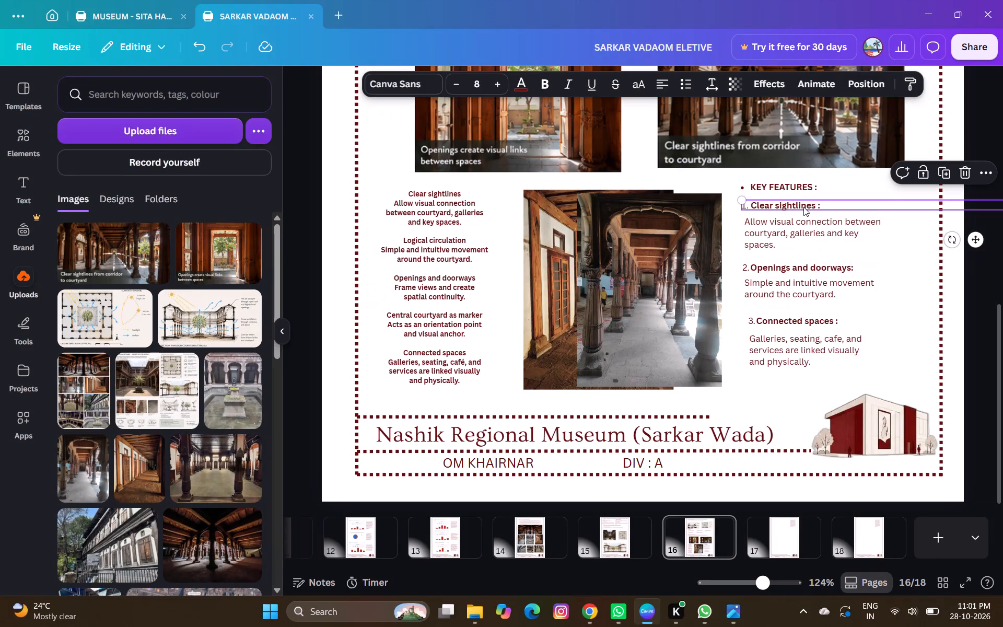
{"action": "left_click", "coordinate": [828, 269]}
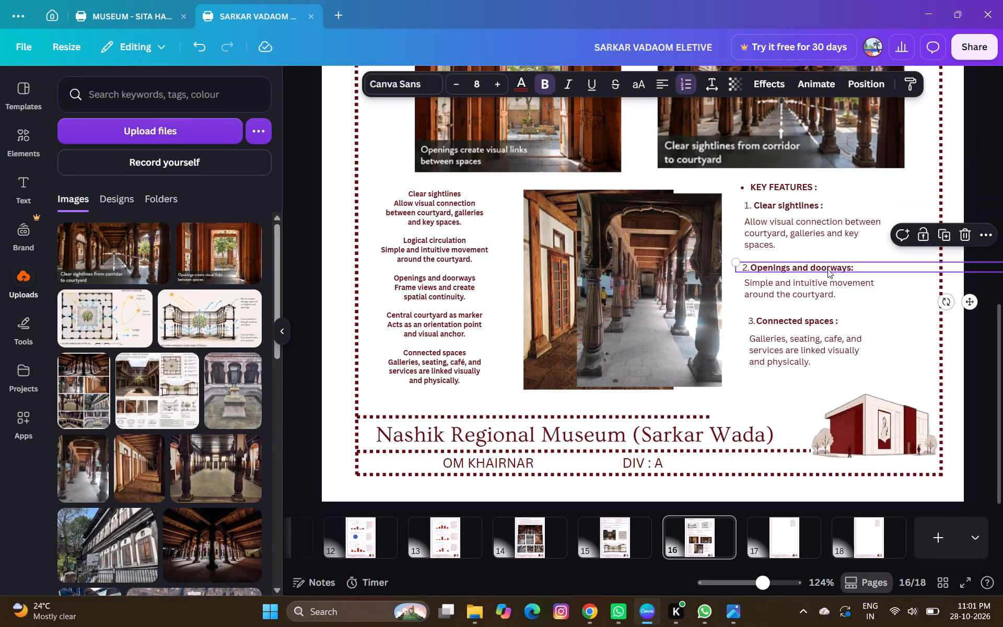
{"action": "left_click", "coordinate": [833, 289]}
{"action": "double_click", "coordinate": [810, 268]}
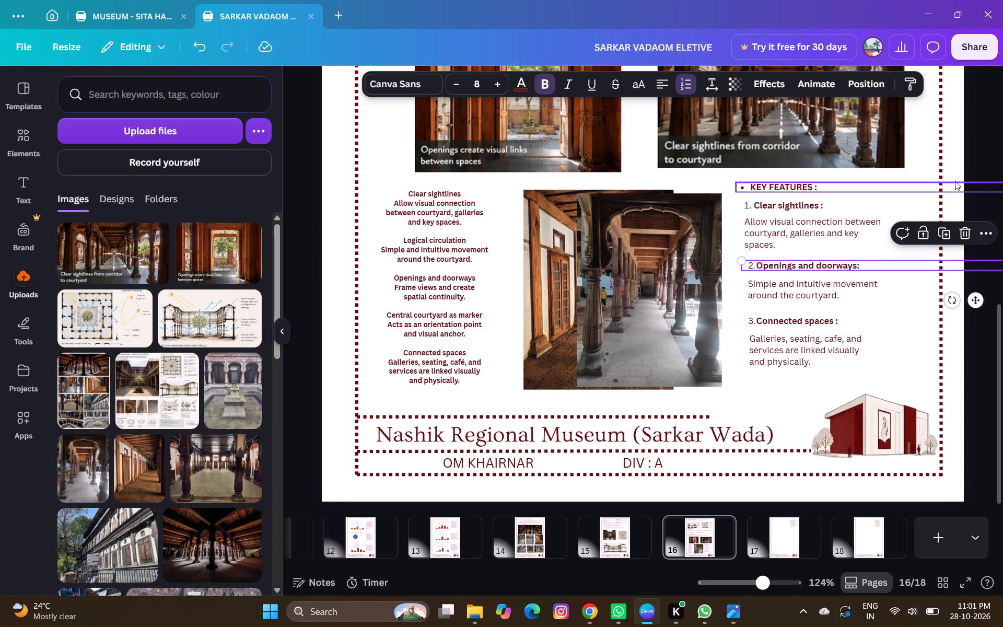
{"action": "left_click", "coordinate": [978, 169]}
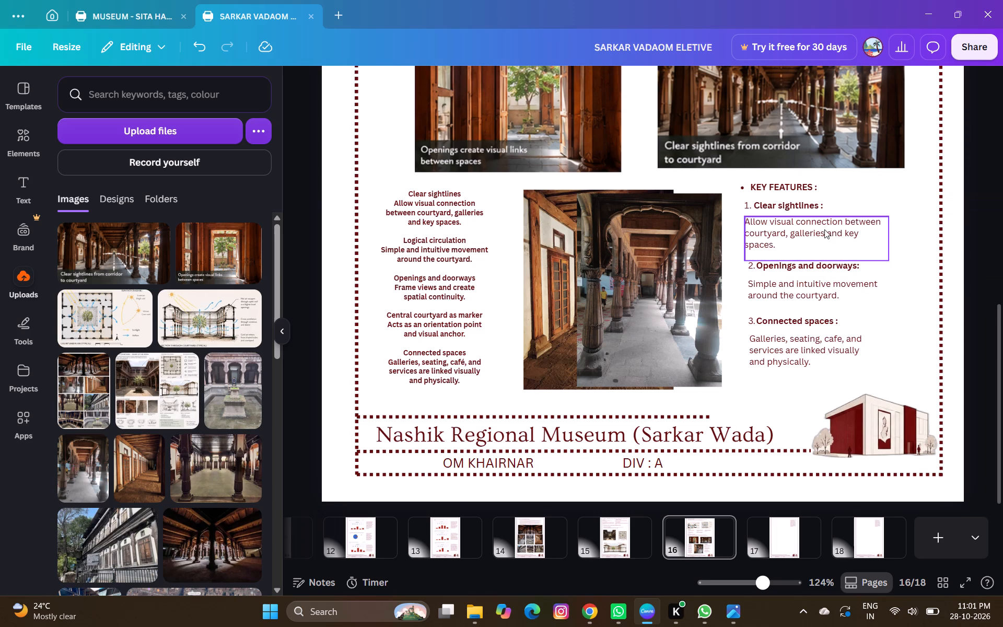
{"action": "left_click", "coordinate": [792, 206]}
{"action": "left_click_drag", "start_coordinate": [792, 206], "coordinate": [797, 204]}
{"action": "double_click", "coordinate": [804, 236]}
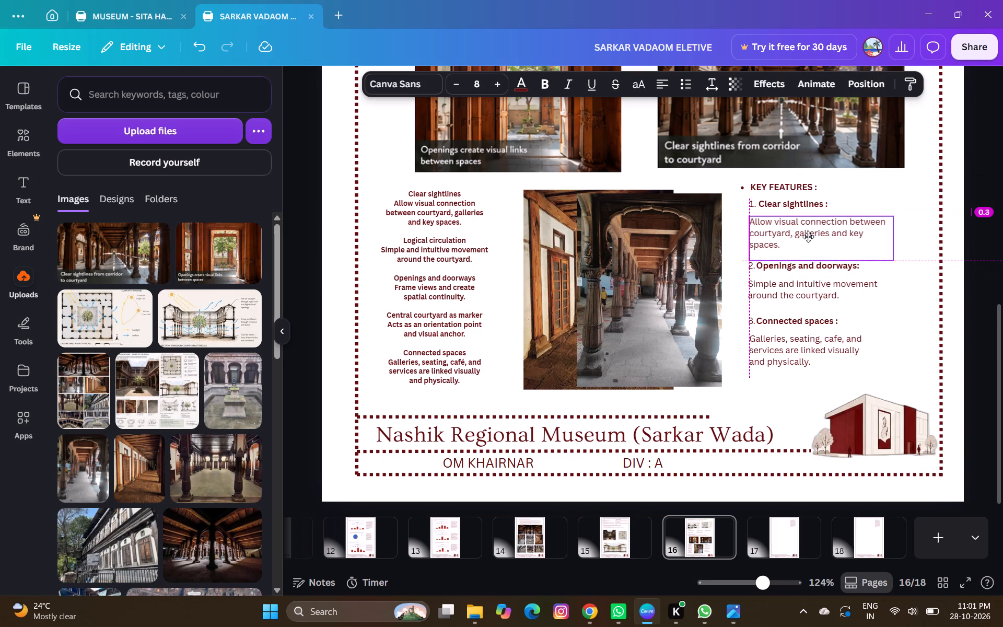
{"action": "left_click", "coordinate": [988, 167]}
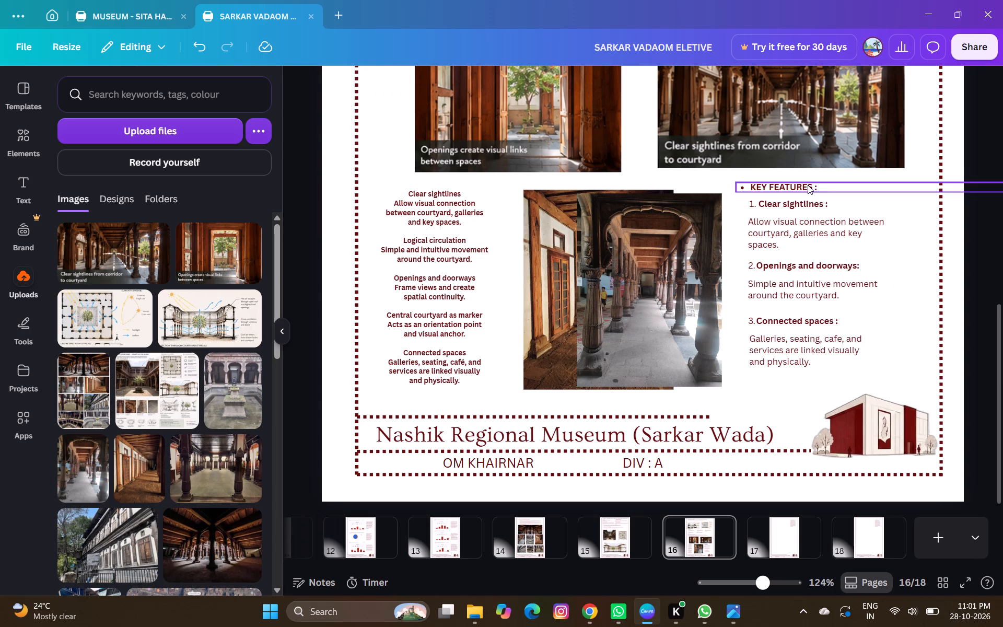
Shift section 3's KEY FEATURES heading slightly right so it lines up with the numbered list.
{"action": "left_click_drag", "start_coordinate": [808, 185], "coordinate": [817, 183]}
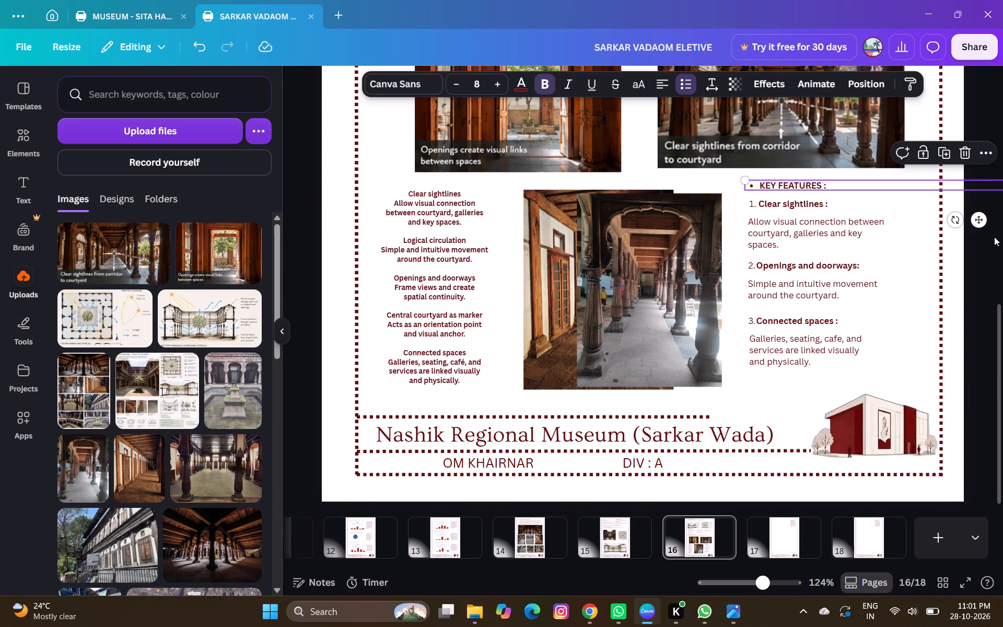
{"action": "left_click", "coordinate": [994, 237]}
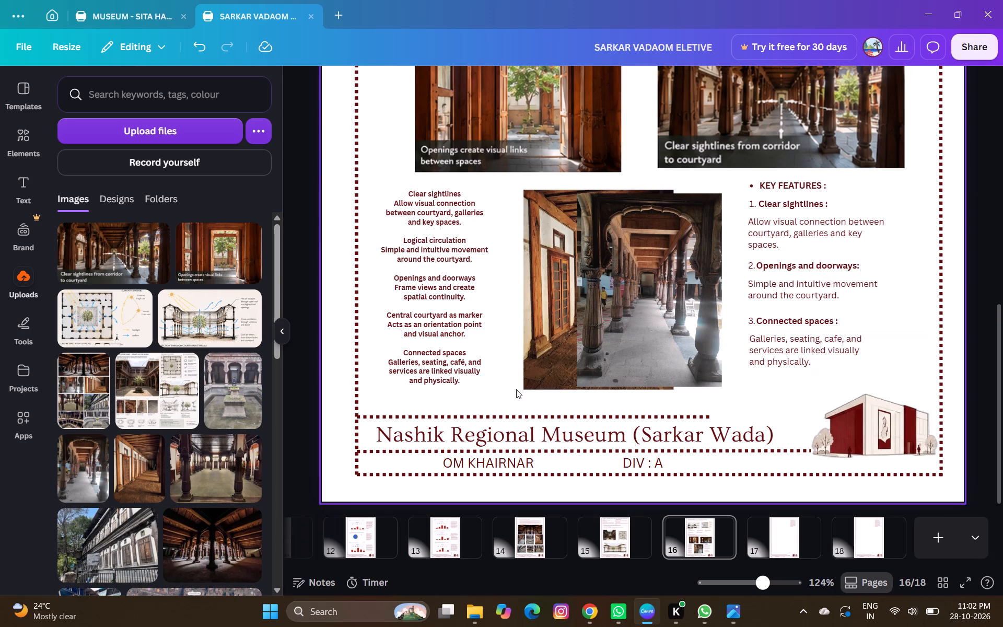
Delete the centred feature text block beside the overlapping corridor photos.
{"action": "left_click", "coordinate": [471, 364]}
{"action": "key", "text": "Delete"}
Move the wooden corridor photo left into the freed space and align the pillared archway photo's bottom edge with it.
{"action": "left_click", "coordinate": [645, 300]}
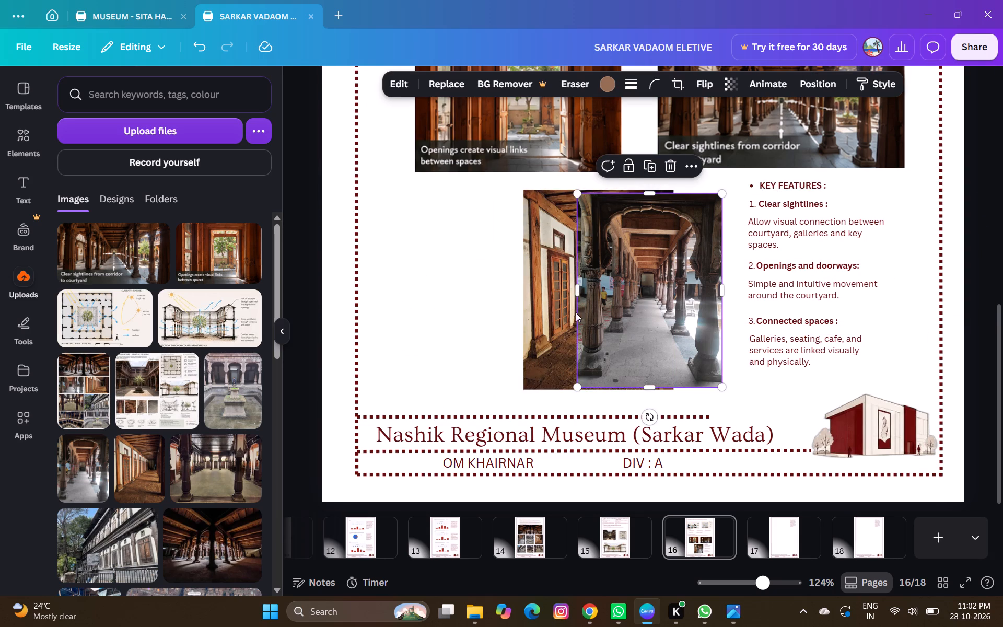
{"action": "left_click", "coordinate": [570, 313]}
{"action": "left_click_drag", "start_coordinate": [569, 313], "coordinate": [440, 309]}
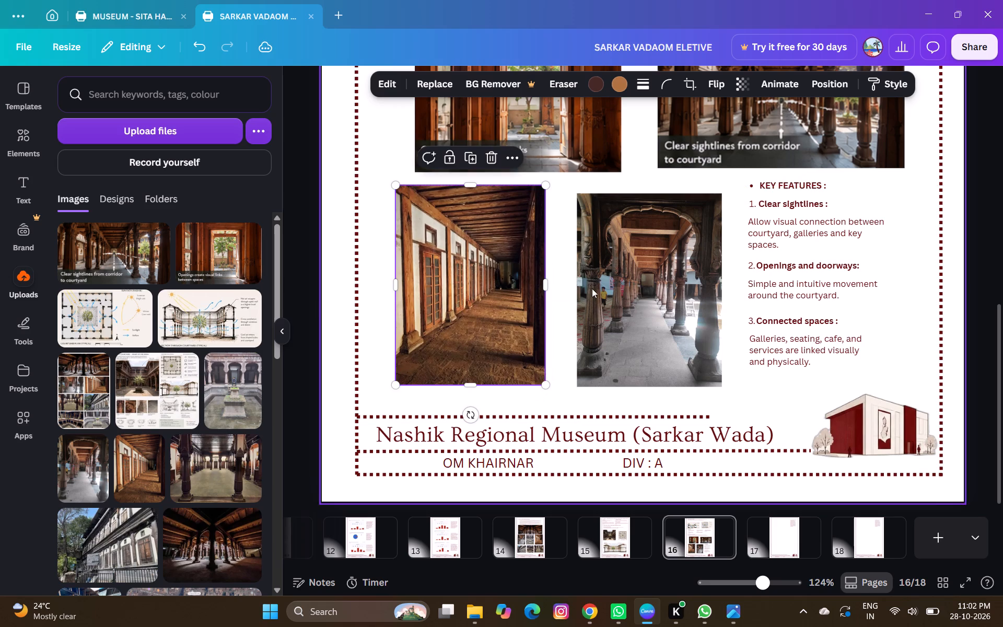
{"action": "left_click_drag", "start_coordinate": [641, 281], "coordinate": [636, 278]}
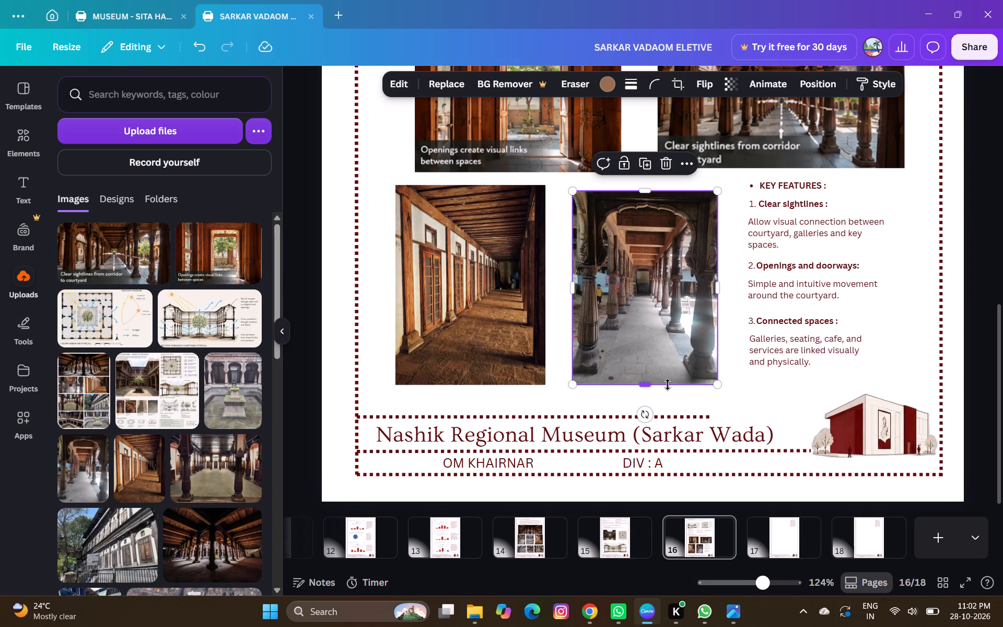
{"action": "scroll", "coordinate": [666, 387], "scroll_direction": "down", "scroll_amount": 4, "text": "ctrl"}
{"action": "left_click", "coordinate": [930, 354]}
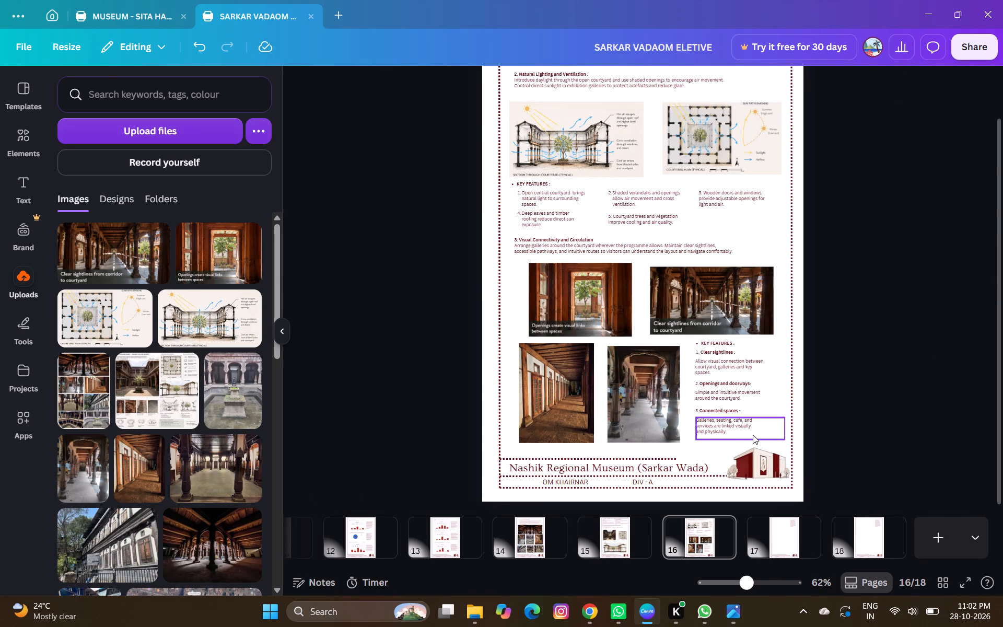
Lower the Clear sightlines heading so it sits closer to its description.
{"action": "scroll", "coordinate": [753, 435], "scroll_direction": "up", "scroll_amount": 4, "text": "ctrl"}
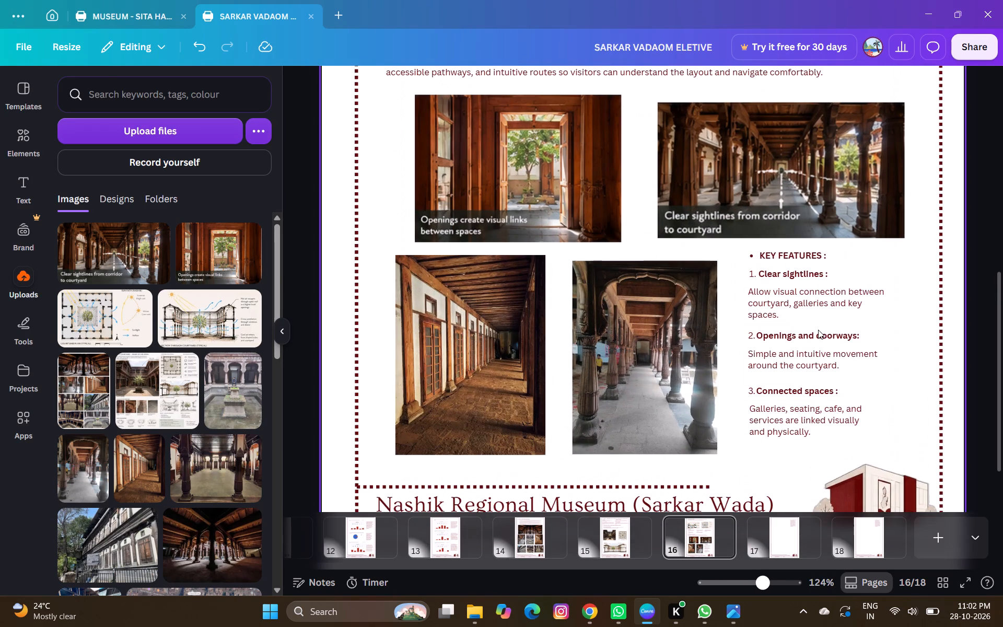
{"action": "left_click", "coordinate": [804, 277]}
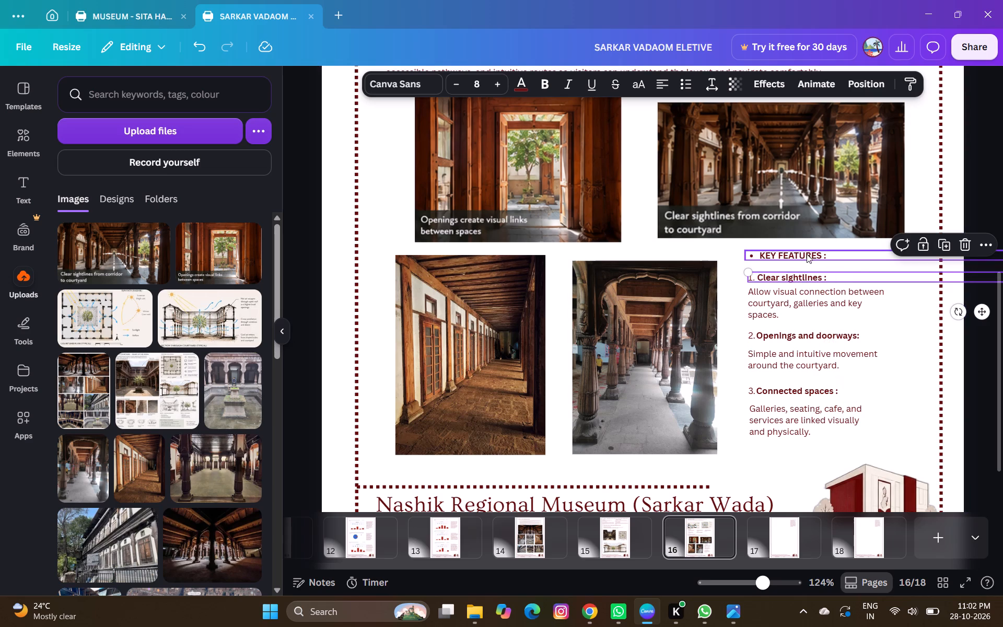
{"action": "left_click", "coordinate": [968, 188]}
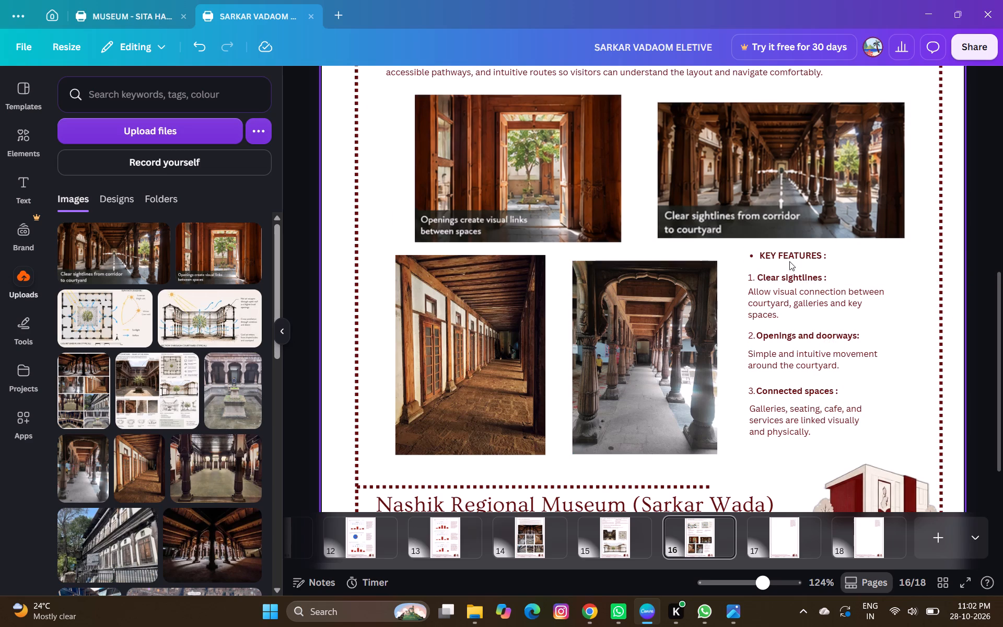
Move section 3's KEY FEATURES heading right so it is centred above the numbered list.
{"action": "left_click_drag", "start_coordinate": [789, 259], "coordinate": [833, 259]}
{"action": "scroll", "coordinate": [719, 393], "scroll_direction": "down", "scroll_amount": 3}
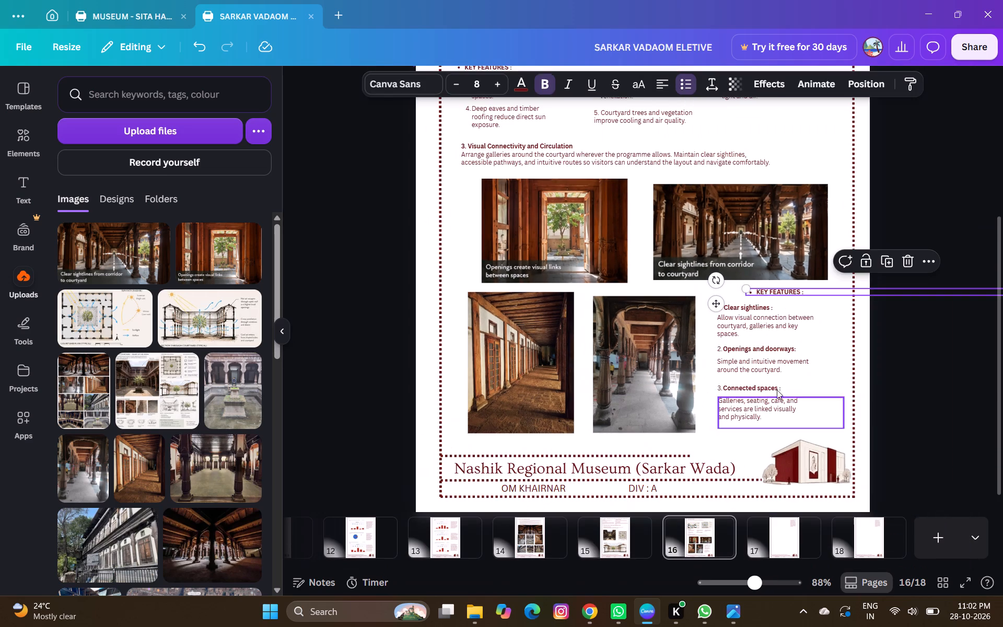
{"action": "left_click", "coordinate": [995, 384]}
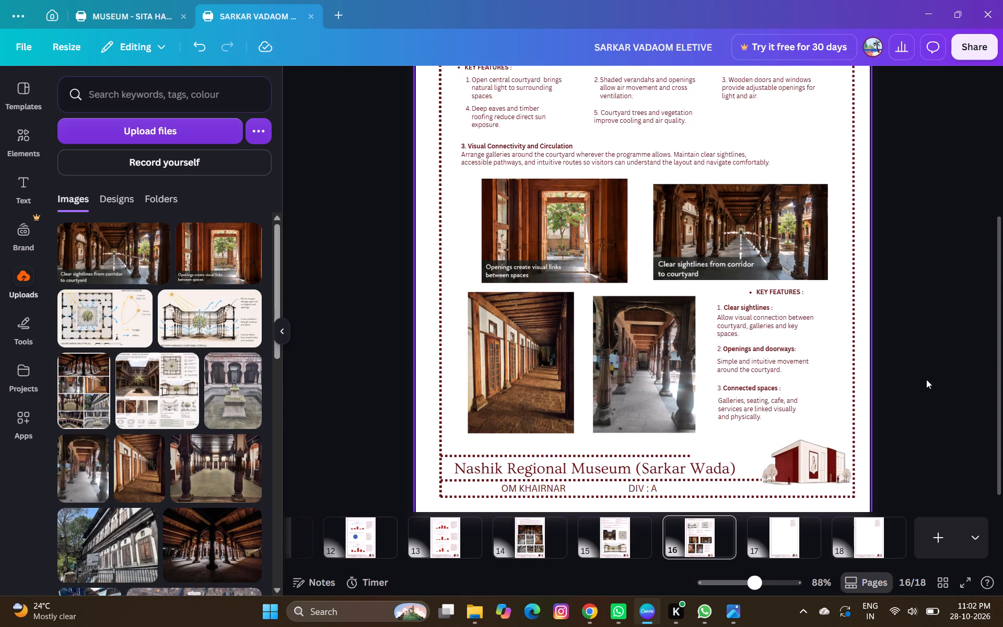
Save the presentation.
{"action": "key", "text": "ctrl+s"}
Move the KEY FEATURES heading in section 2, Natural Lighting and Ventilation, to the horizontal centre above its list.
{"action": "scroll", "coordinate": [795, 395], "scroll_direction": "down", "scroll_amount": 2, "text": "ctrl"}
{"action": "left_click", "coordinate": [905, 349]}
{"action": "scroll", "coordinate": [725, 381], "scroll_direction": "up", "scroll_amount": 1}
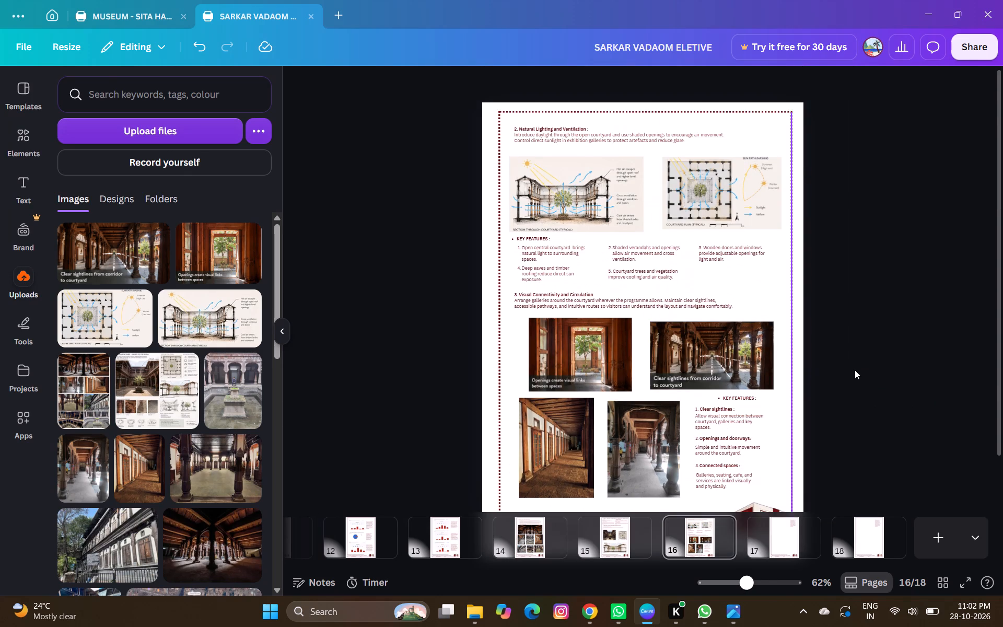
{"action": "scroll", "coordinate": [855, 370], "scroll_direction": "down", "scroll_amount": 1}
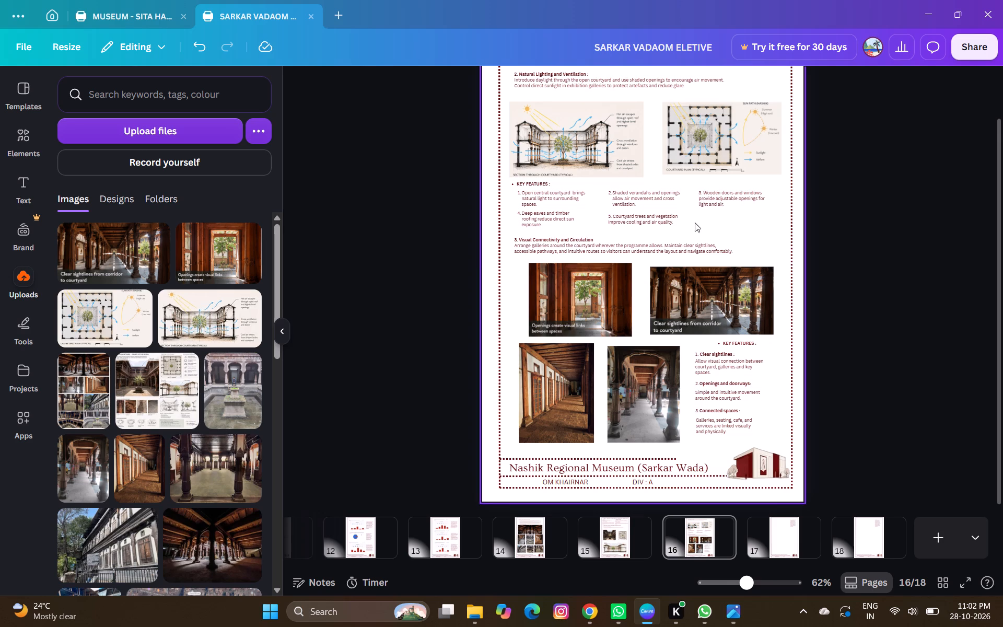
{"action": "scroll", "coordinate": [702, 204], "scroll_direction": "up", "scroll_amount": 3, "text": "ctrl"}
{"action": "scroll", "coordinate": [794, 192], "scroll_direction": "up", "scroll_amount": 1, "text": "ctrl"}
{"action": "scroll", "coordinate": [584, 256], "scroll_direction": "down", "scroll_amount": 5, "text": "ctrl"}
{"action": "scroll", "coordinate": [652, 231], "scroll_direction": "up", "scroll_amount": 2, "text": "ctrl"}
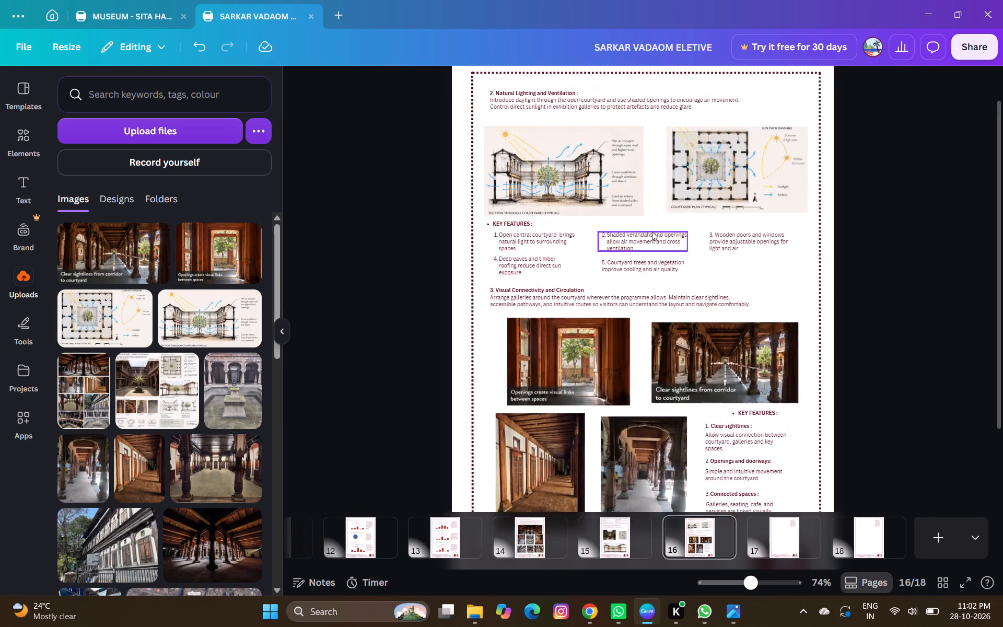
{"action": "scroll", "coordinate": [652, 231], "scroll_direction": "up", "scroll_amount": 1, "text": "ctrl"}
{"action": "left_click_drag", "start_coordinate": [508, 222], "coordinate": [674, 223]}
{"action": "scroll", "coordinate": [564, 396], "scroll_direction": "down", "scroll_amount": 3}
{"action": "scroll", "coordinate": [633, 396], "scroll_direction": "up", "scroll_amount": 2, "text": "ctrl"}
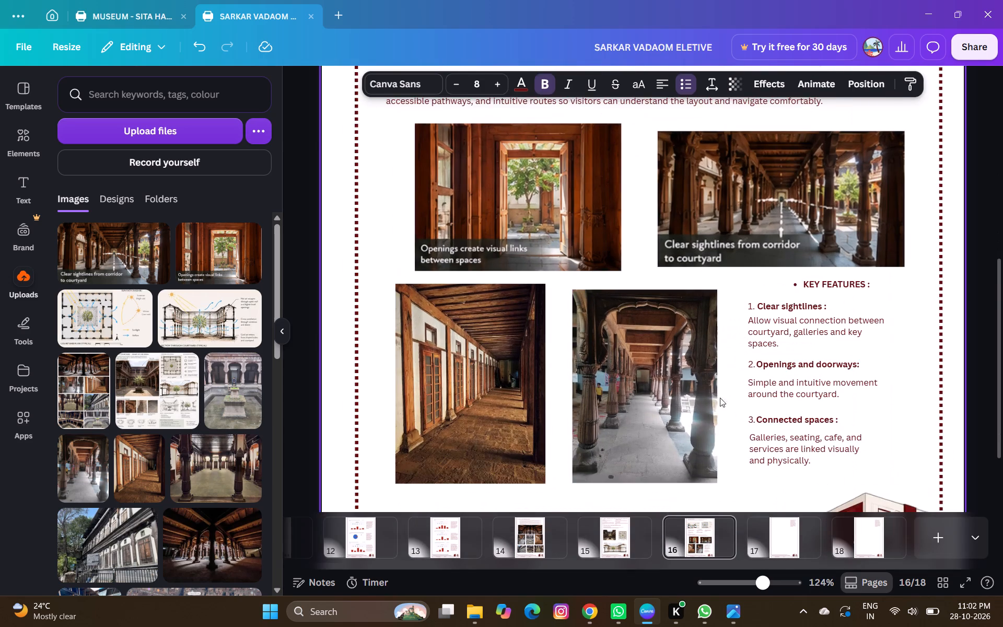
{"action": "scroll", "coordinate": [702, 399], "scroll_direction": "down", "scroll_amount": 3}
{"action": "scroll", "coordinate": [675, 403], "scroll_direction": "down", "scroll_amount": 4, "text": "ctrl"}
{"action": "left_click", "coordinate": [815, 373]}
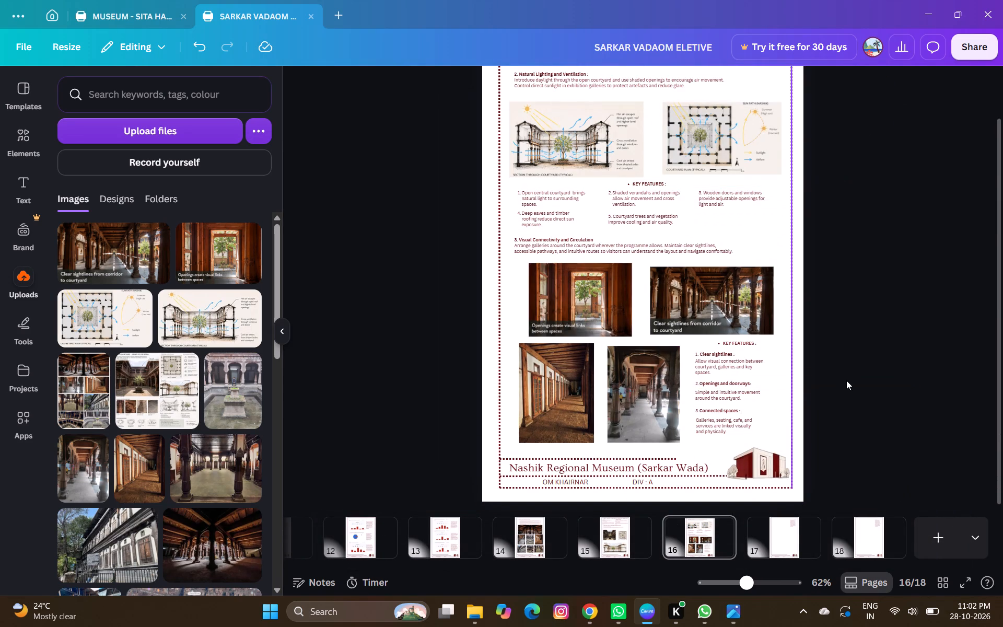
Save the presentation with both KEY FEATURES headings repositioned.
{"action": "key", "text": "ctrl+s"}
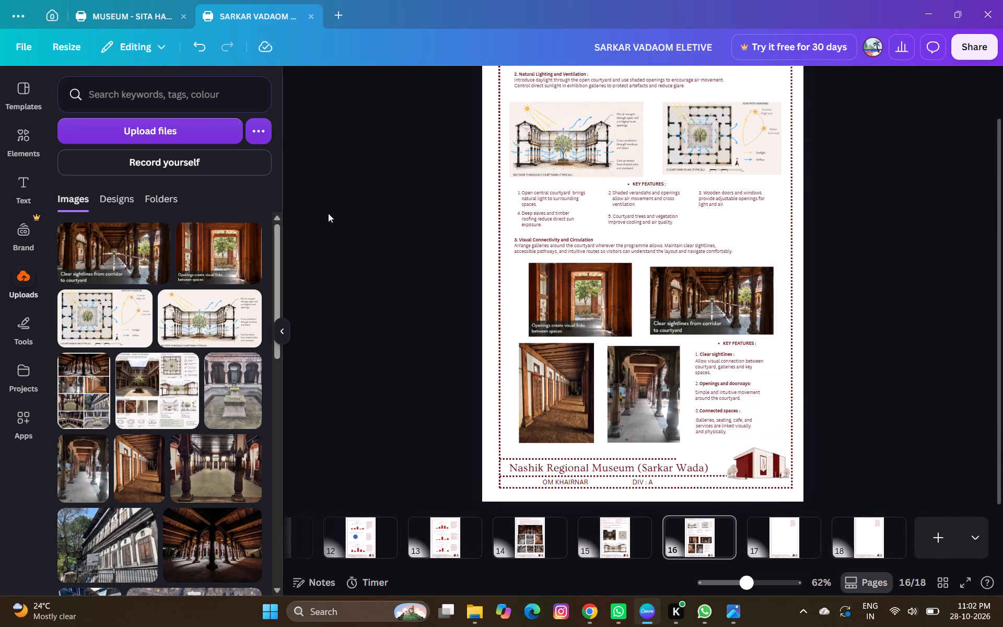
Examine pages 15 to 18 of the MUSEUM design to see how its recommendations and case study are laid out.
{"action": "left_click", "coordinate": [150, 21]}
{"action": "scroll", "coordinate": [710, 415], "scroll_direction": "down", "scroll_amount": 2}
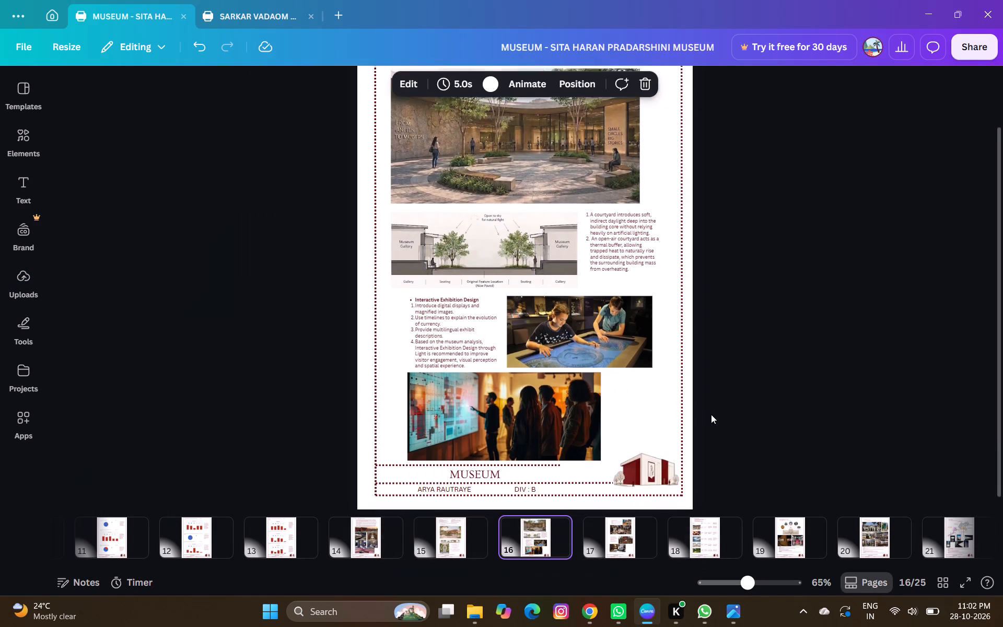
{"action": "left_click", "coordinate": [640, 544]}
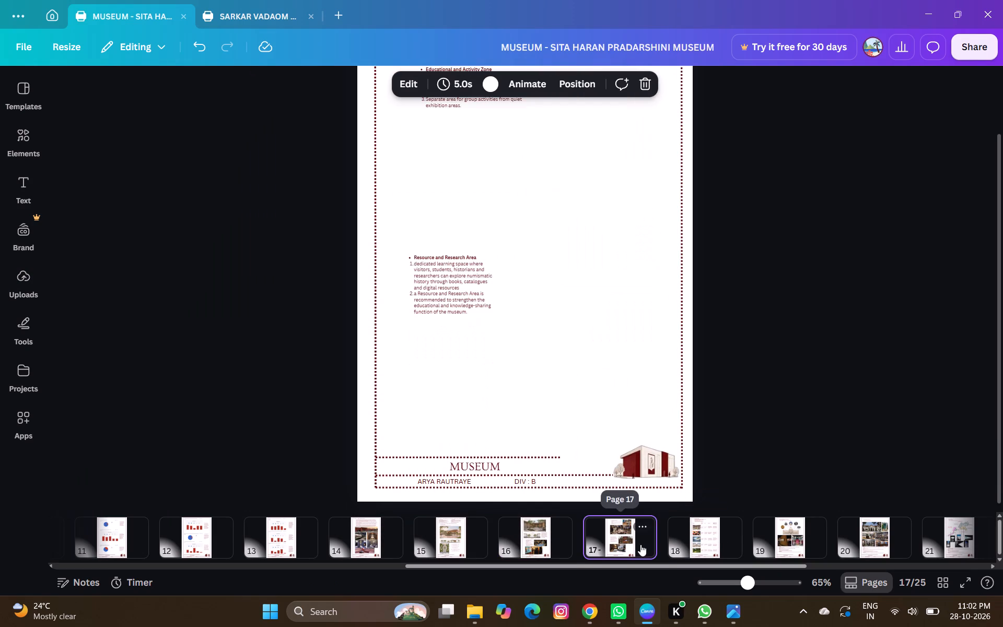
{"action": "scroll", "coordinate": [709, 415], "scroll_direction": "up", "scroll_amount": 2}
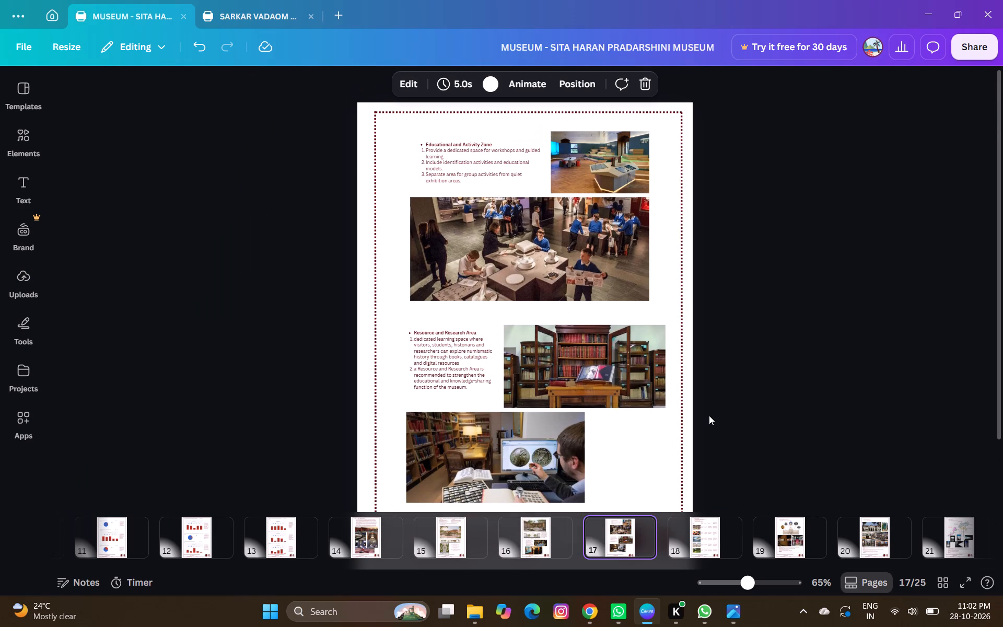
{"action": "left_click", "coordinate": [673, 562]}
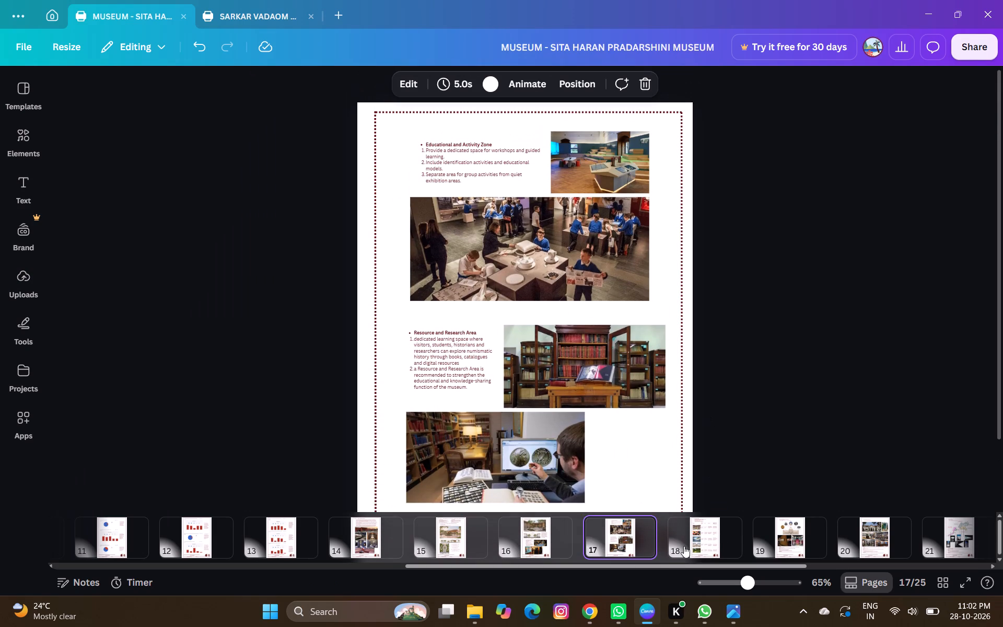
{"action": "left_click", "coordinate": [684, 546]}
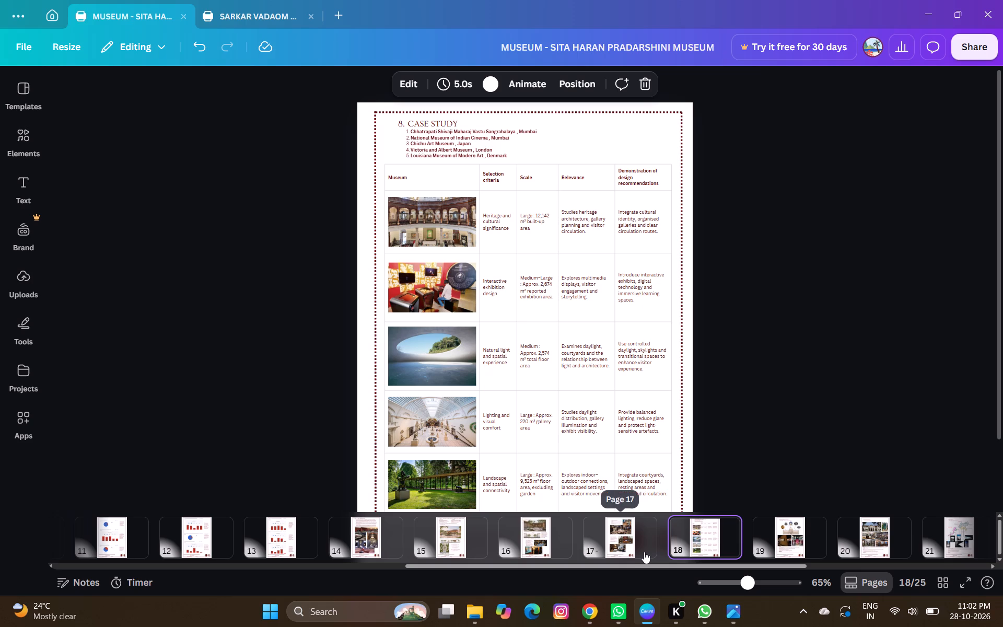
{"action": "left_click", "coordinate": [660, 317]}
{"action": "left_click", "coordinate": [835, 319]}
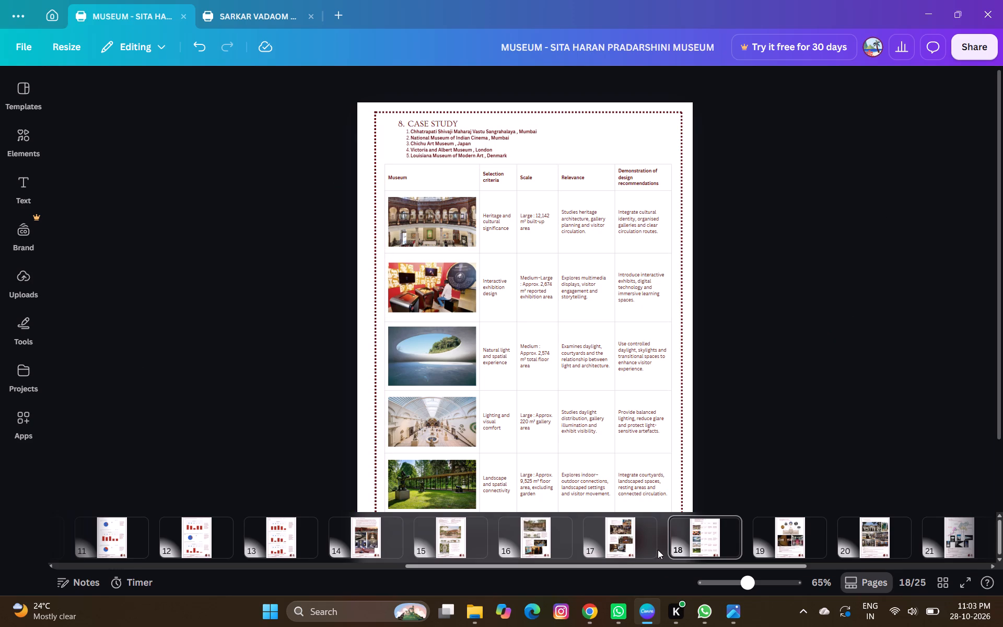
{"action": "left_click", "coordinate": [625, 549]}
{"action": "left_click", "coordinate": [565, 537]}
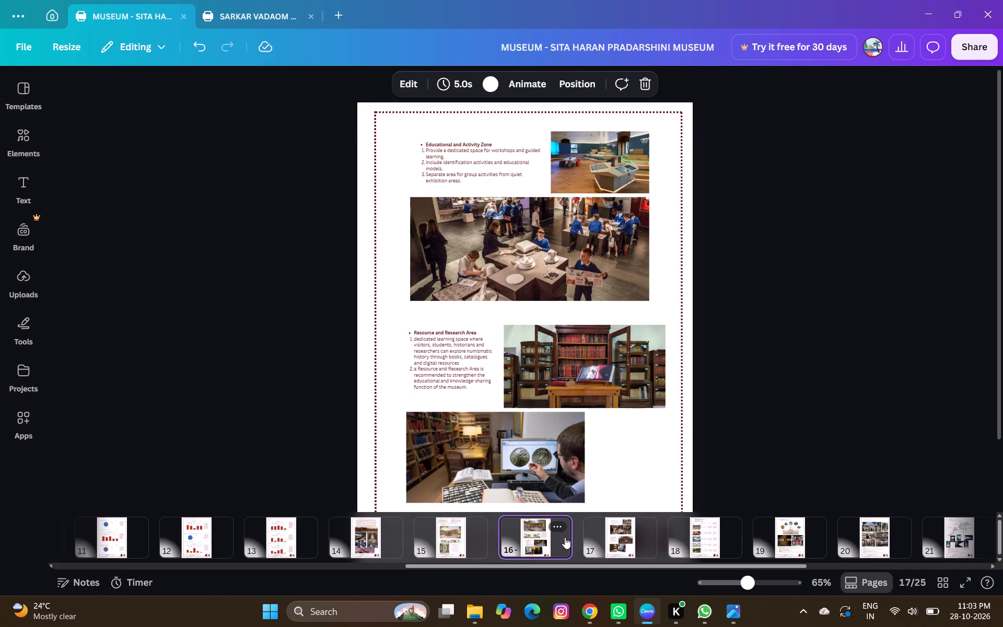
{"action": "left_click", "coordinate": [468, 544]}
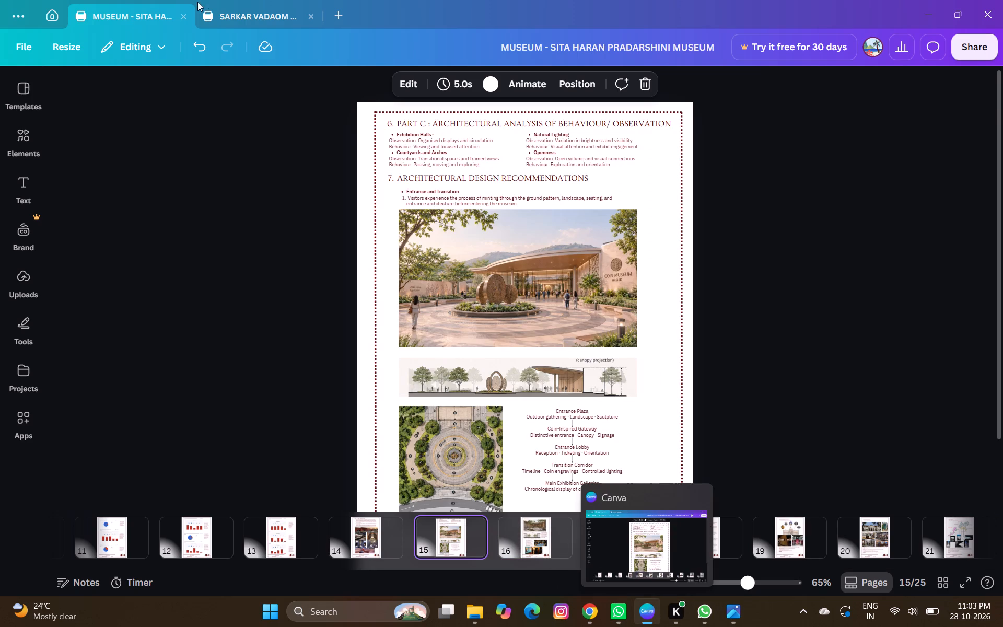
Review pages 14 to 16 of the Sarkar Vada presentation, checking the full layout of page 16.
{"action": "left_click", "coordinate": [216, 18]}
{"action": "scroll", "coordinate": [633, 308], "scroll_direction": "up", "scroll_amount": 1}
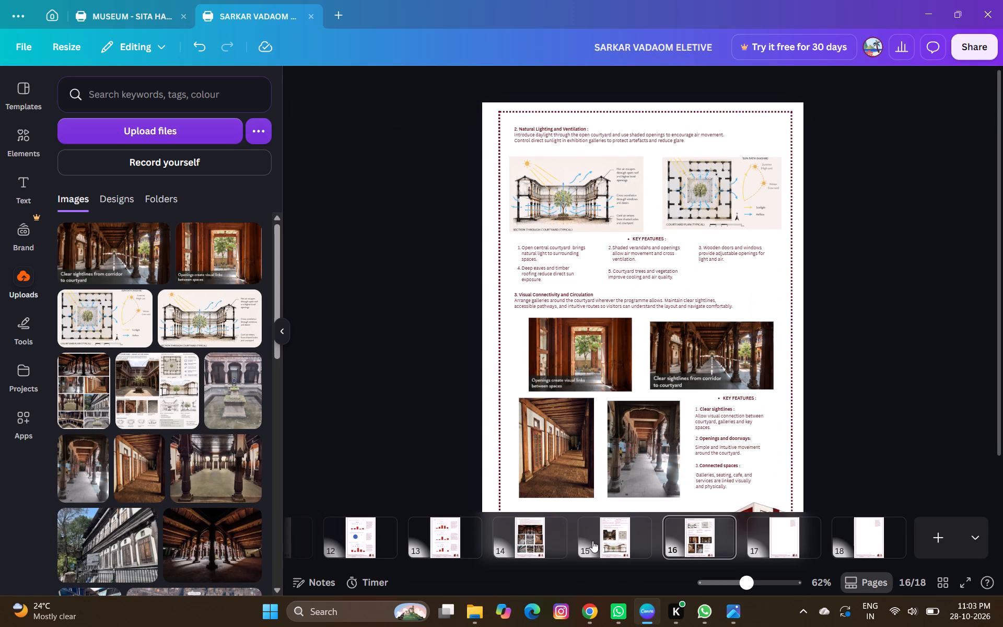
{"action": "left_click", "coordinate": [625, 542]}
{"action": "left_click", "coordinate": [686, 535]}
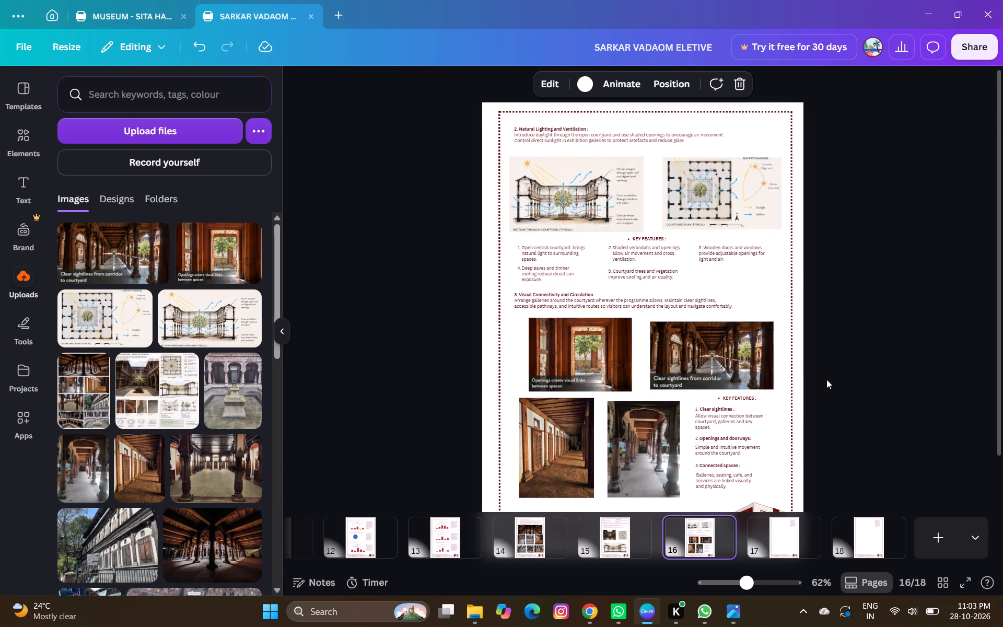
{"action": "left_click", "coordinate": [529, 536]}
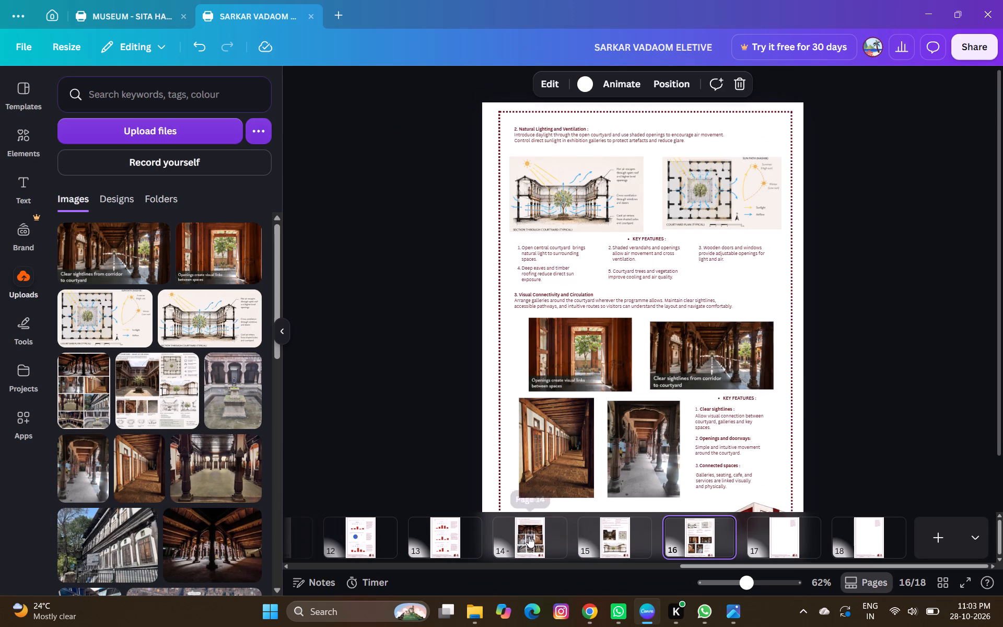
{"action": "left_click", "coordinate": [460, 538]}
{"action": "left_click", "coordinate": [528, 537]}
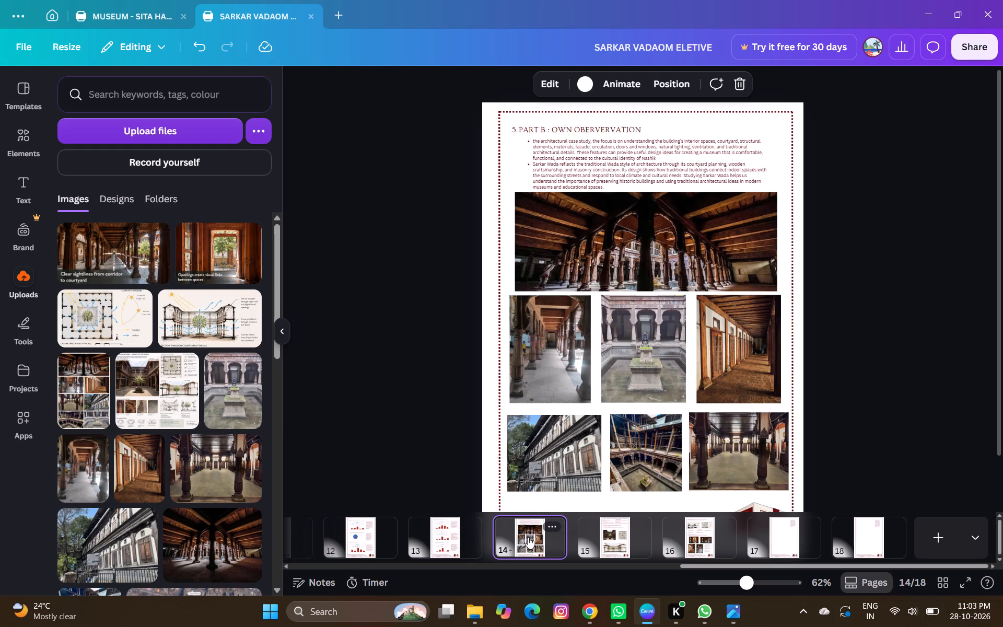
{"action": "left_click", "coordinate": [609, 537]}
{"action": "left_click", "coordinate": [710, 536]}
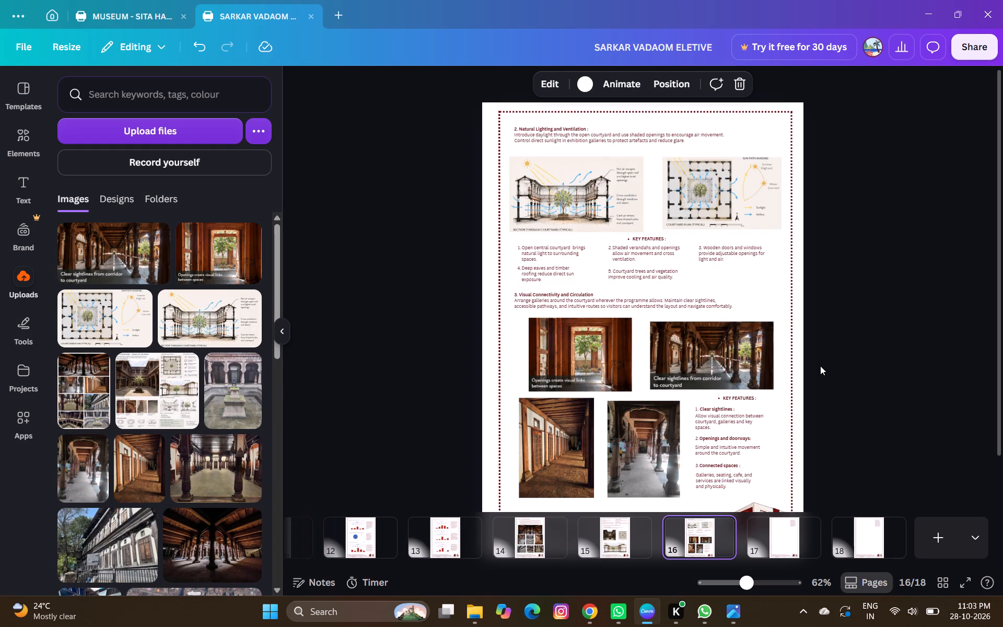
{"action": "scroll", "coordinate": [757, 375], "scroll_direction": "down", "scroll_amount": 1}
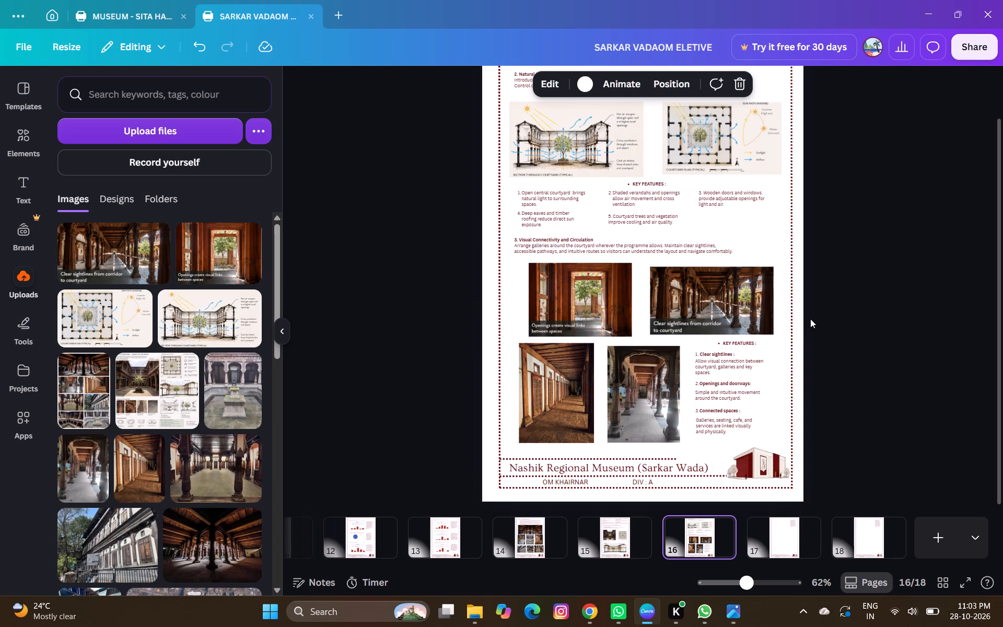
{"action": "scroll", "coordinate": [784, 332], "scroll_direction": "up", "scroll_amount": 1}
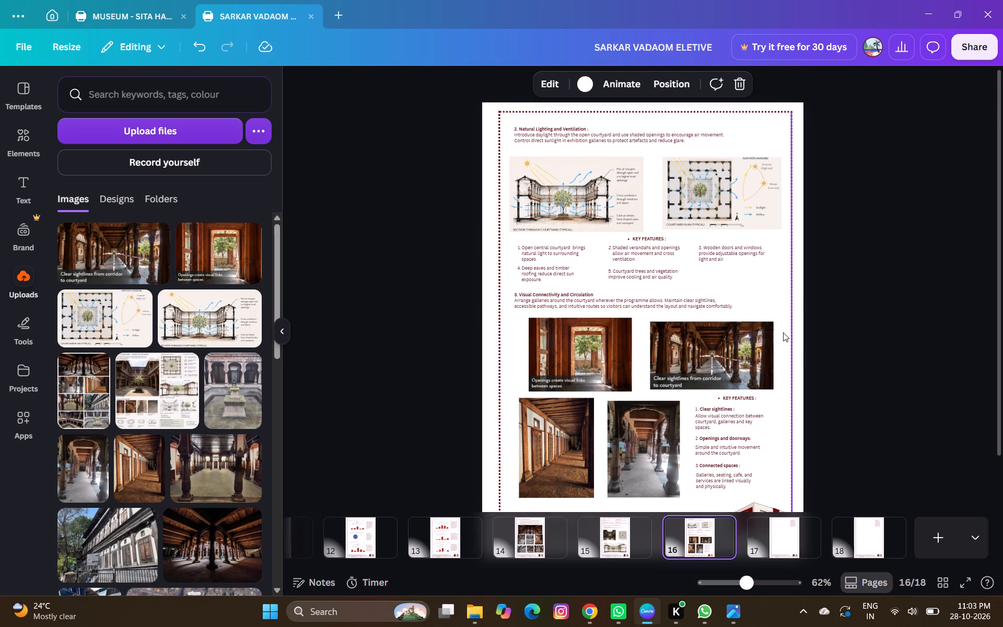
{"action": "scroll", "coordinate": [783, 332], "scroll_direction": "down", "scroll_amount": 1}
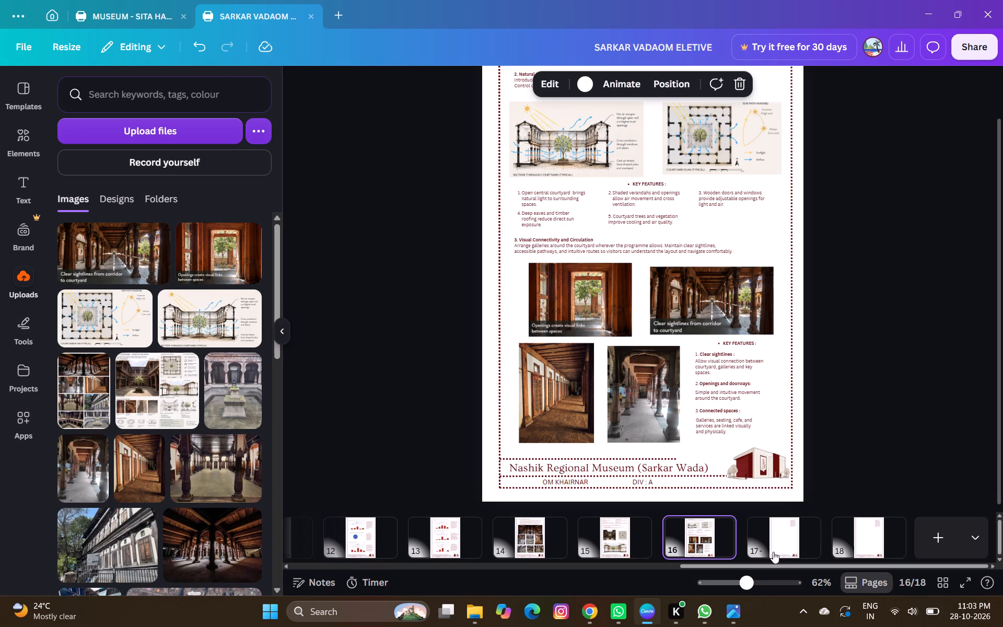
{"action": "key", "text": "alt+Tab"}
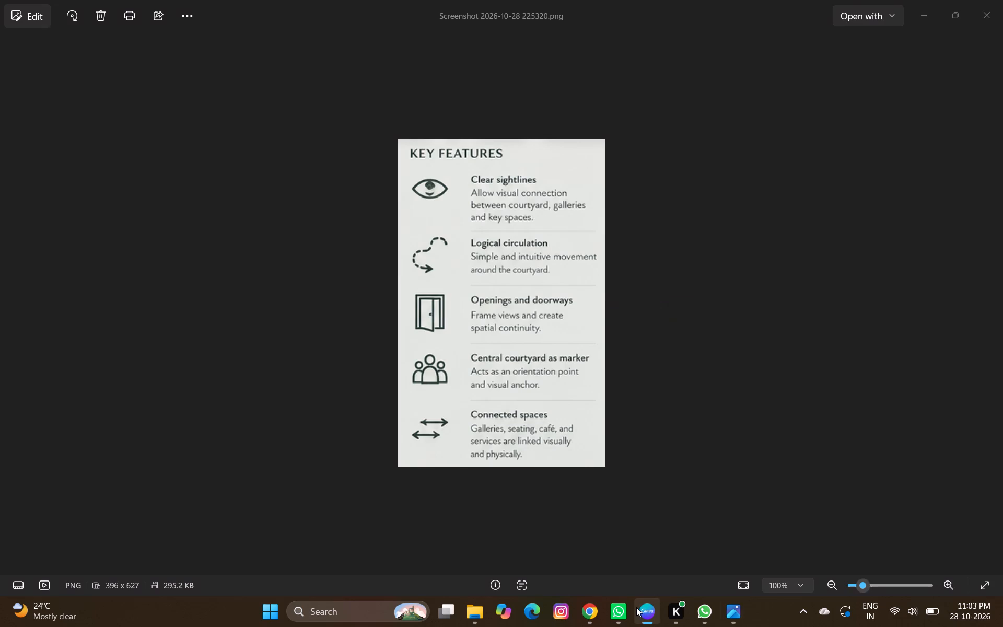
{"action": "key", "text": "alt+Tab"}
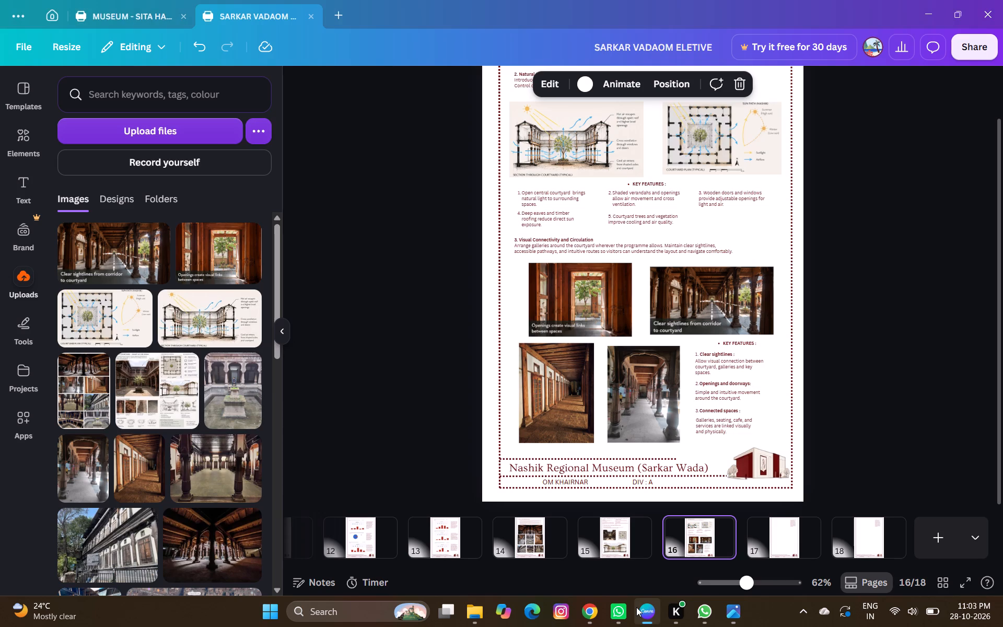
{"action": "key", "text": "alt+Tab"}
{"action": "key", "text": "alt+Tab"}
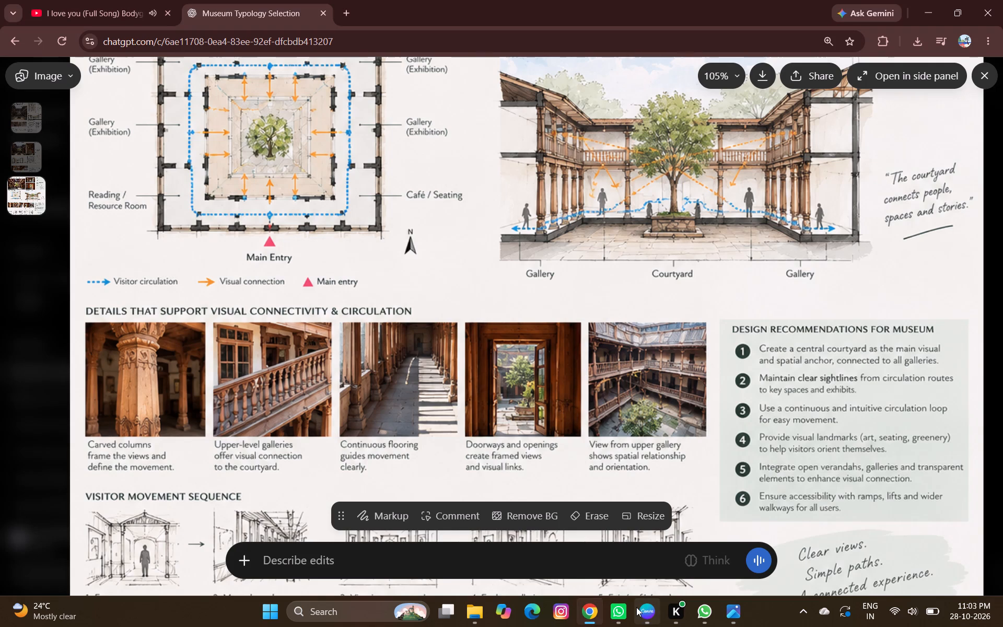
{"action": "scroll", "coordinate": [572, 575], "scroll_direction": "down", "scroll_amount": 18}
{"action": "key", "text": "Escape"}
{"action": "scroll", "coordinate": [528, 367], "scroll_direction": "down", "scroll_amount": 5}
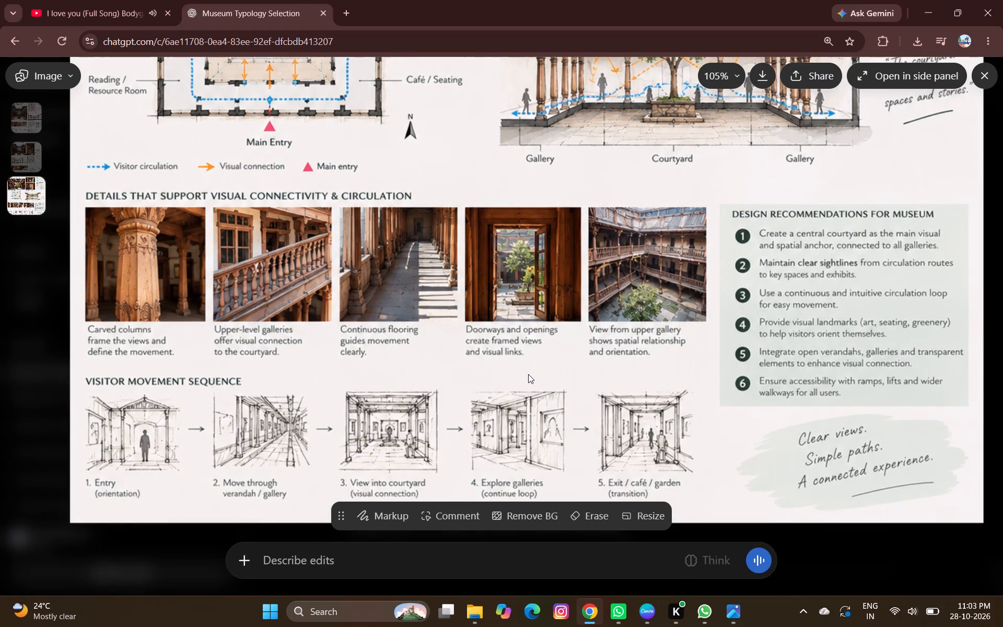
{"action": "scroll", "coordinate": [528, 374], "scroll_direction": "down", "scroll_amount": 5}
{"action": "scroll", "coordinate": [731, 382], "scroll_direction": "up", "scroll_amount": 10}
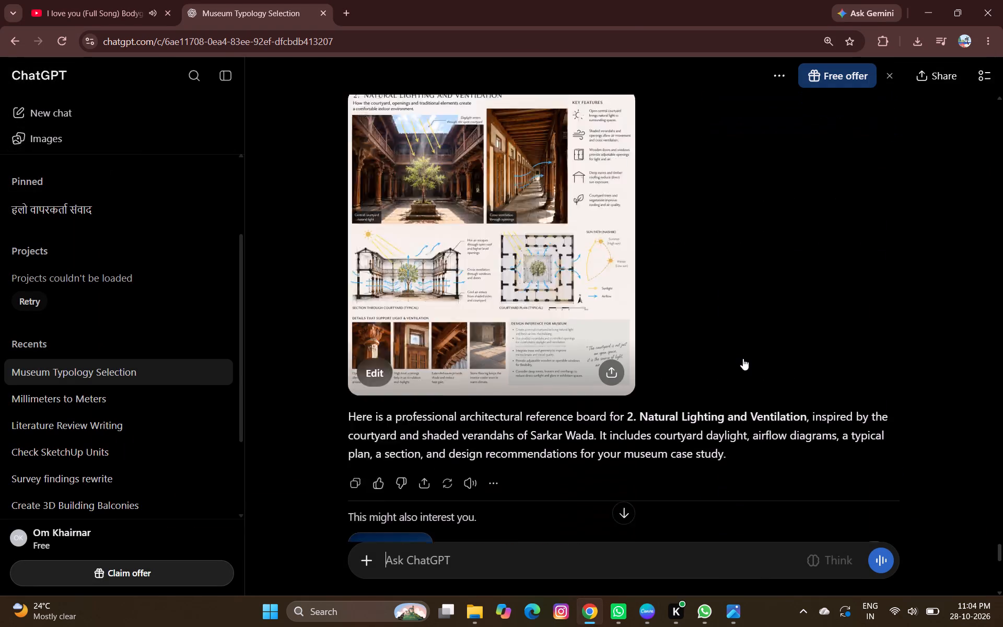
{"action": "scroll", "coordinate": [743, 358], "scroll_direction": "up", "scroll_amount": 15}
{"action": "scroll", "coordinate": [743, 358], "scroll_direction": "up", "scroll_amount": 7}
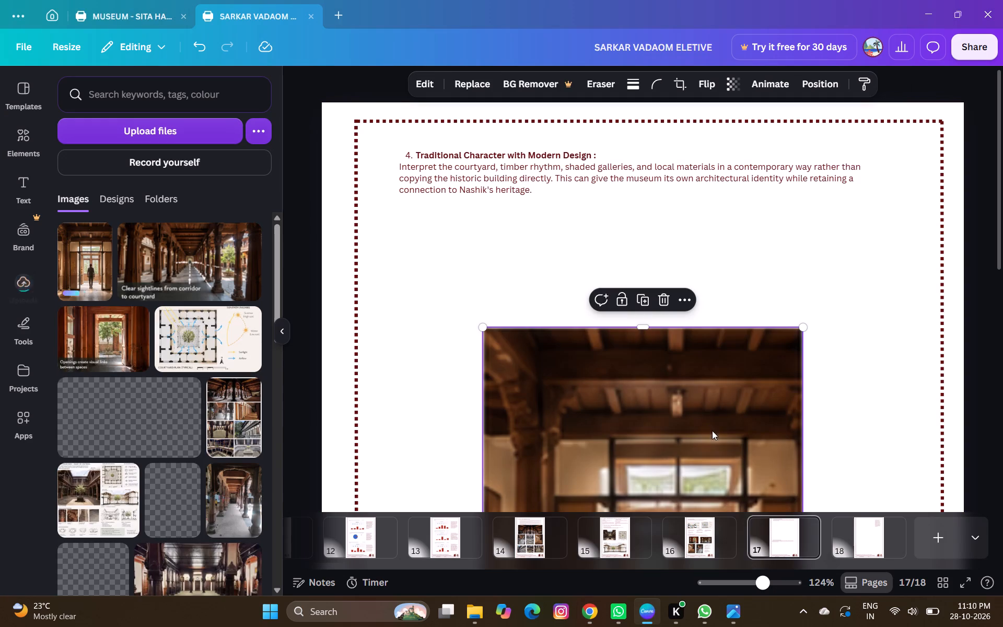
{"action": "left_click_drag", "start_coordinate": [807, 329], "coordinate": [680, 485]}
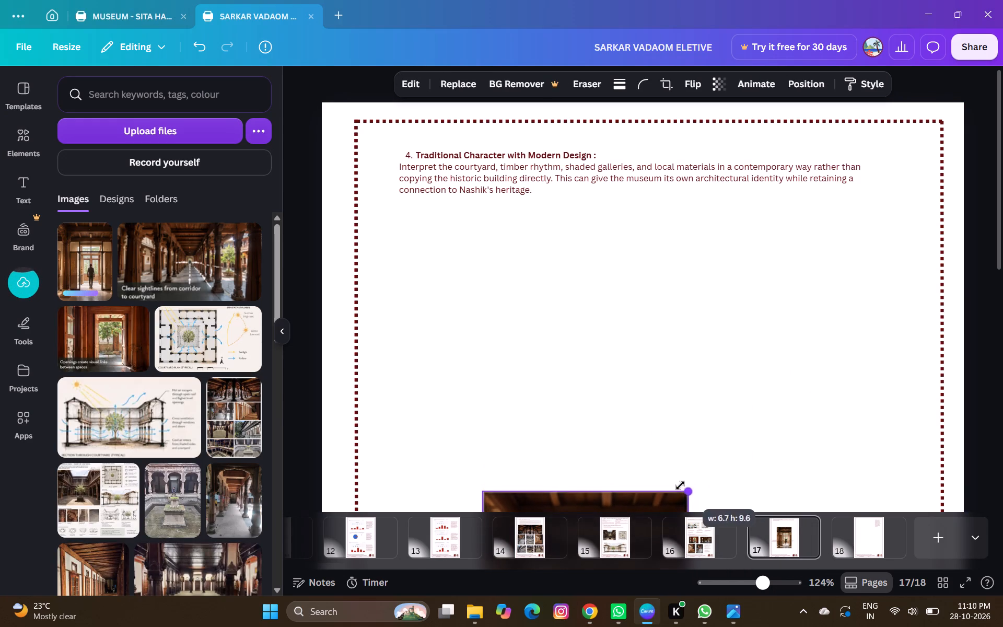
{"action": "left_click_drag", "start_coordinate": [680, 485], "coordinate": [681, 485]}
{"action": "left_click_drag", "start_coordinate": [634, 504], "coordinate": [602, 219]}
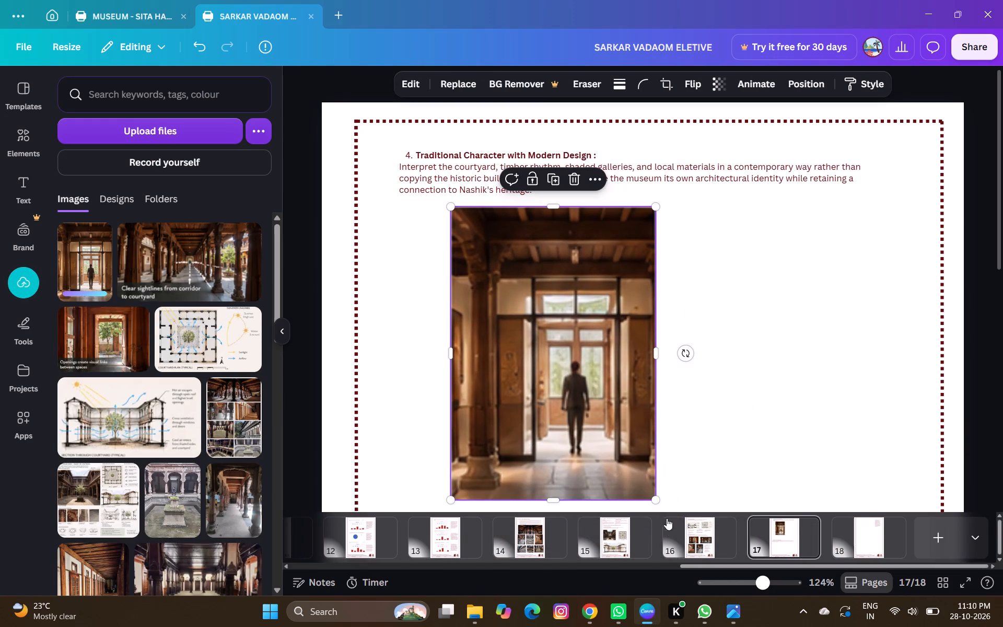
{"action": "left_click_drag", "start_coordinate": [655, 498], "coordinate": [545, 404]}
{"action": "left_click_drag", "start_coordinate": [538, 312], "coordinate": [492, 339]}
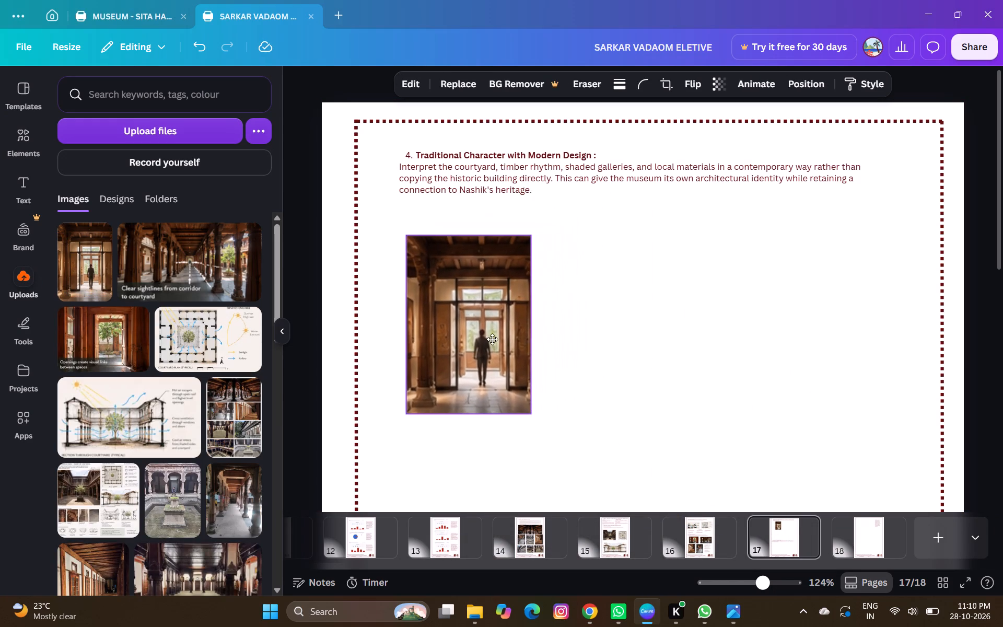
{"action": "left_click_drag", "start_coordinate": [492, 339], "coordinate": [489, 328]}
Snip the board's "Traditional wooden columns" picture, paste it onto page 17 in Canva, and place it reduced beside the glass doors image.
{"action": "left_click", "coordinate": [589, 621]}
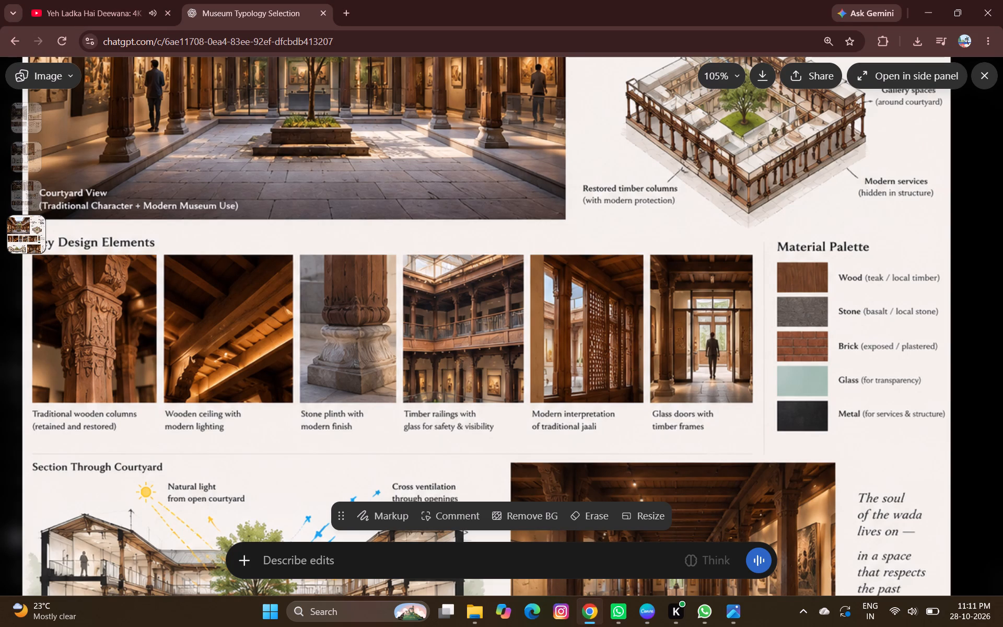
{"action": "scroll", "coordinate": [91, 366], "scroll_direction": "up", "scroll_amount": 1}
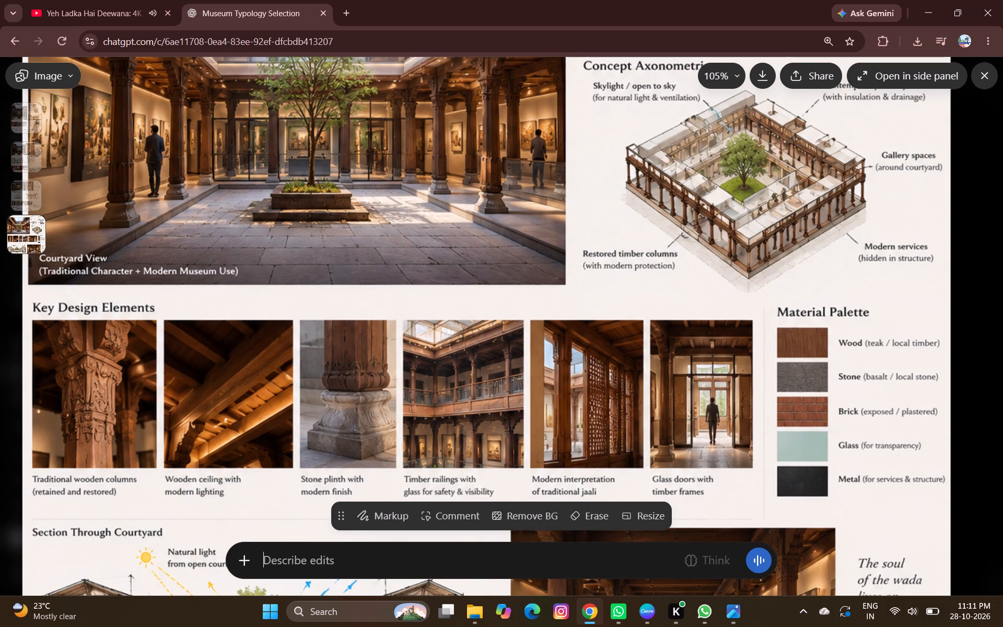
{"action": "key", "text": "Print"}
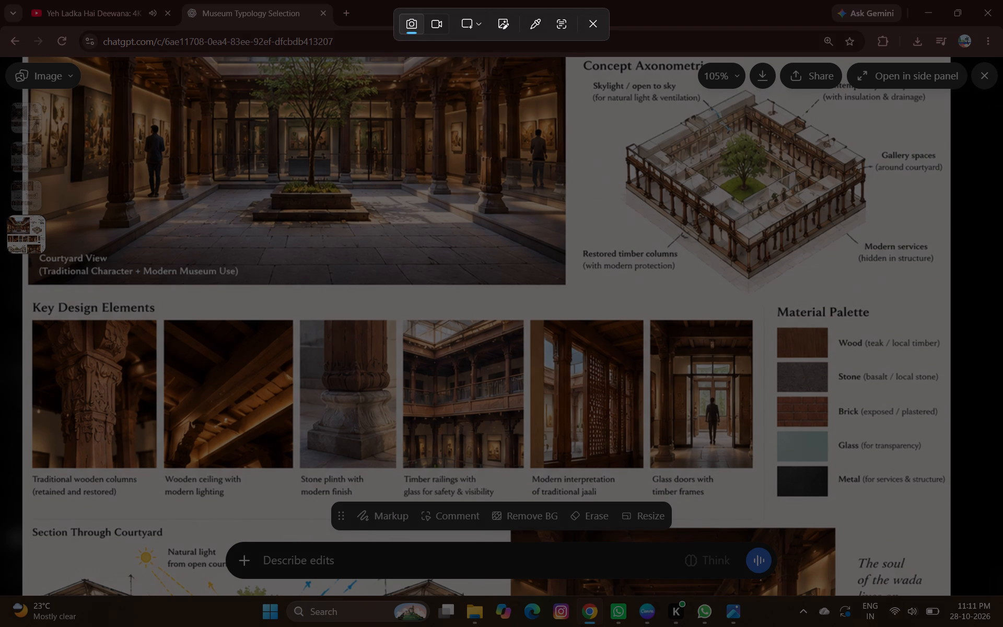
{"action": "left_click_drag", "start_coordinate": [31, 319], "coordinate": [165, 471]}
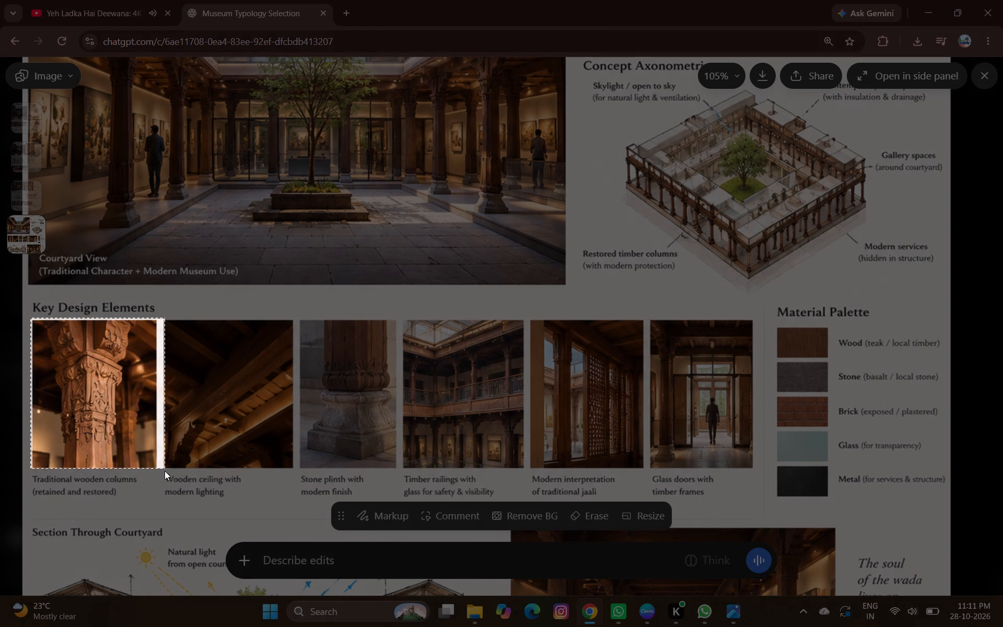
{"action": "left_click_drag", "start_coordinate": [165, 471], "coordinate": [156, 470]}
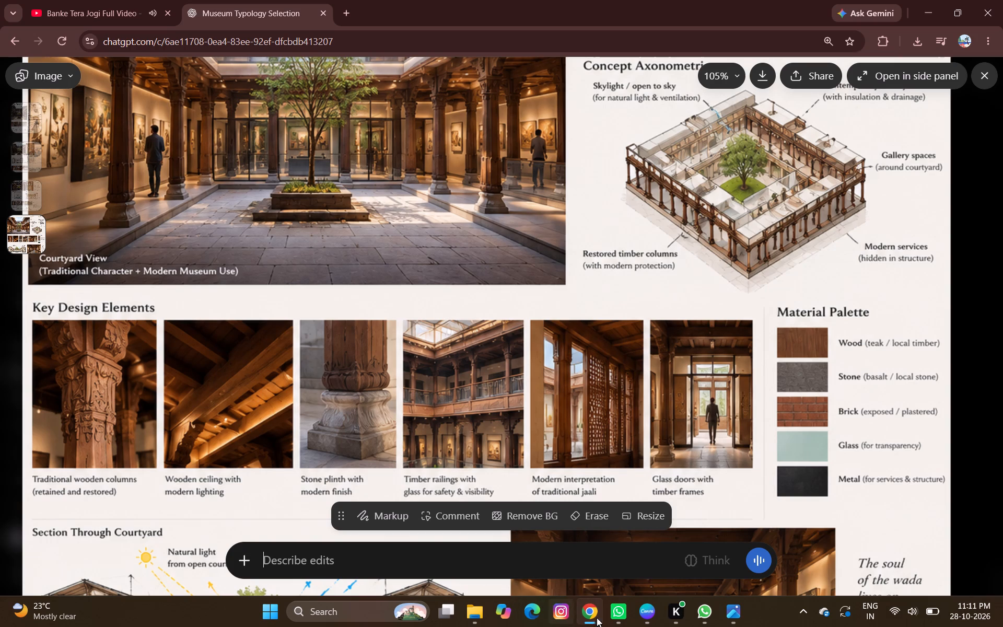
{"action": "left_click", "coordinate": [657, 609]}
{"action": "key", "text": "ctrl+v"}
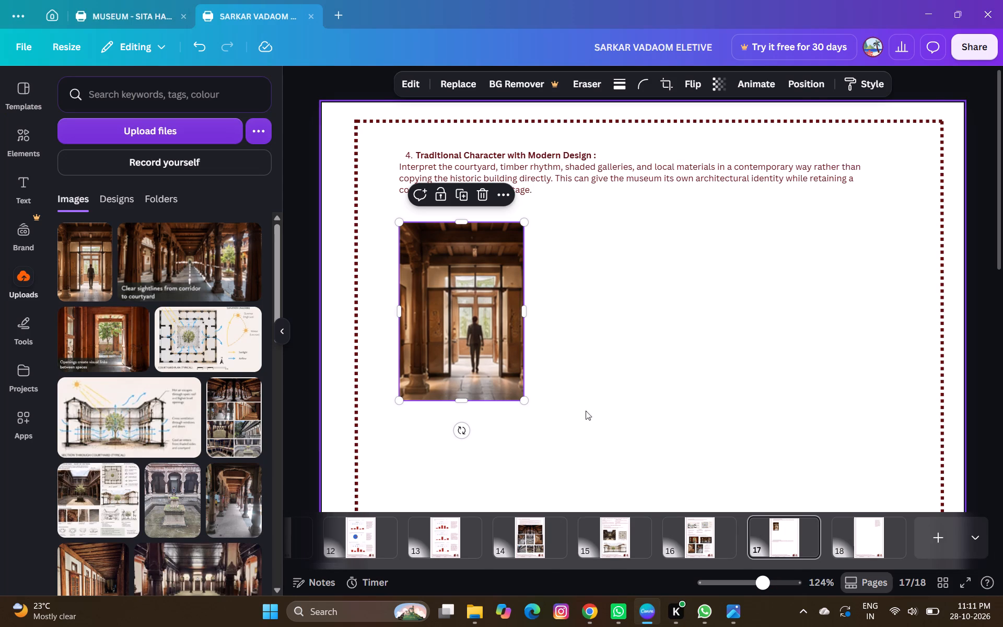
{"action": "left_click_drag", "start_coordinate": [642, 440], "coordinate": [681, 277]}
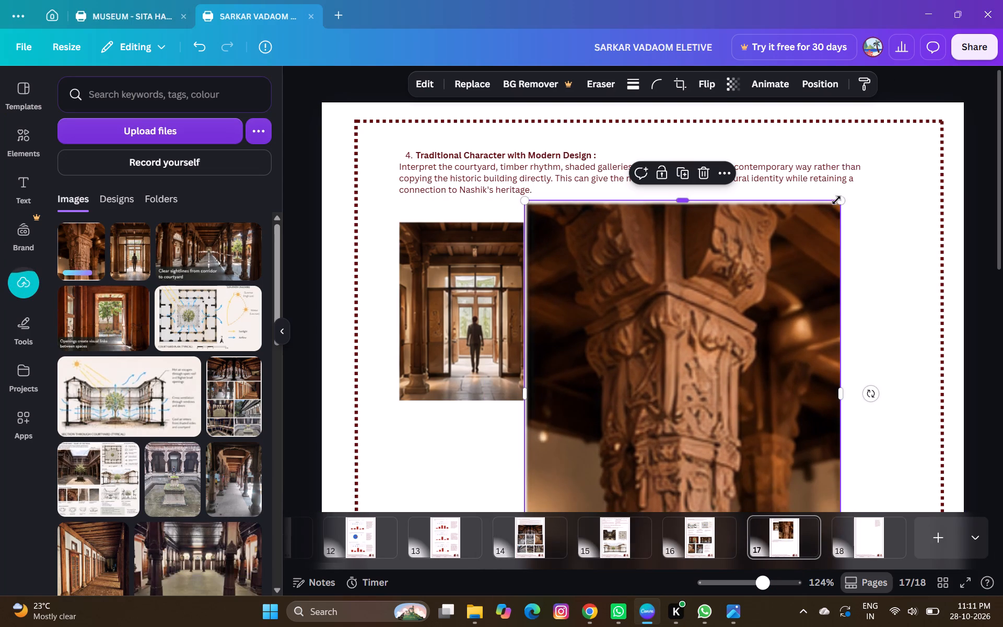
{"action": "left_click_drag", "start_coordinate": [844, 201], "coordinate": [664, 420]}
{"action": "left_click_drag", "start_coordinate": [614, 471], "coordinate": [635, 255]}
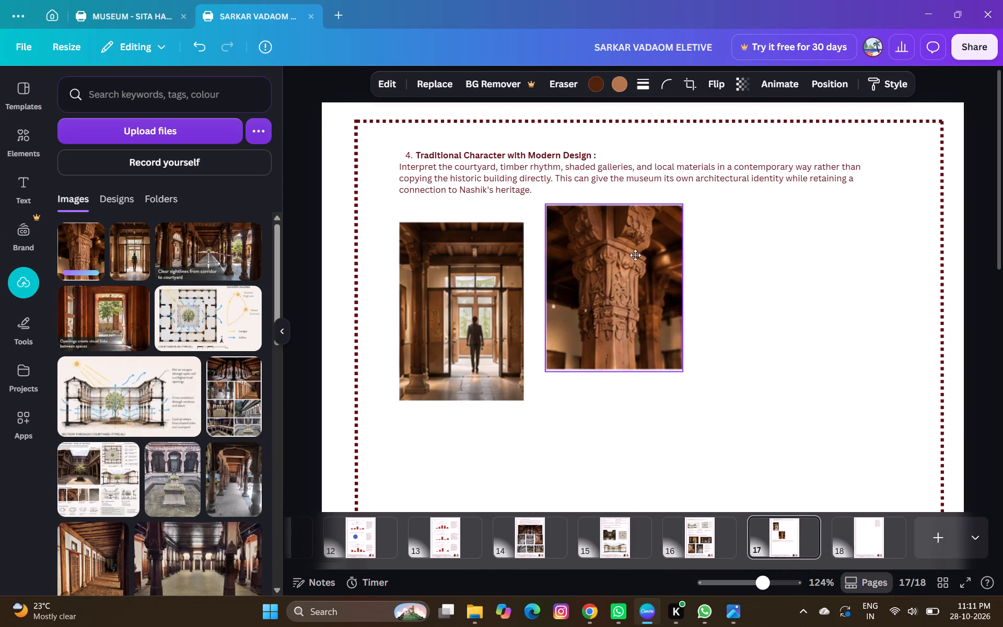
{"action": "left_click_drag", "start_coordinate": [635, 255], "coordinate": [636, 286]}
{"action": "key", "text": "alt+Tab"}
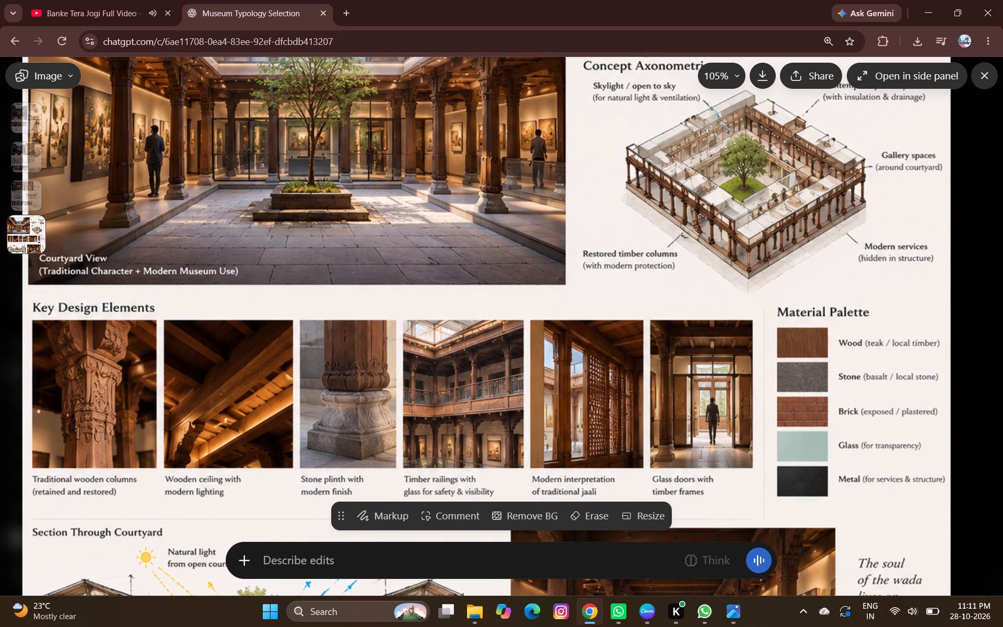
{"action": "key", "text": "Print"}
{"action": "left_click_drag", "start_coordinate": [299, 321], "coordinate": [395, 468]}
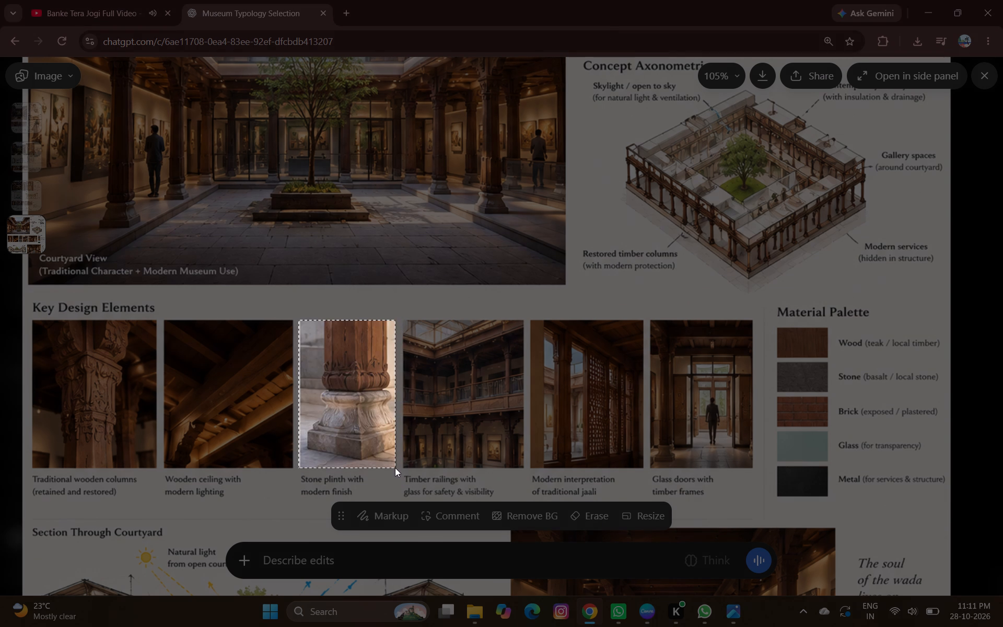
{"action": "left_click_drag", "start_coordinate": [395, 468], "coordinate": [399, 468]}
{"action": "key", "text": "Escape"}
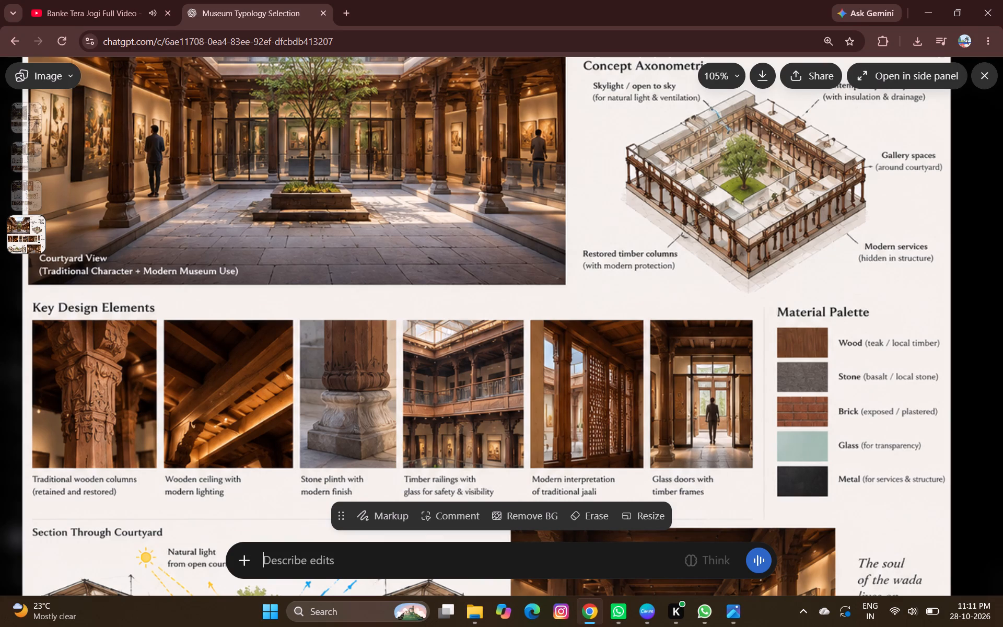
Snip ChatGPT's "Timber railings with glass" picture, paste it onto Canva page 17, and place it reduced to the right of the carved column image.
{"action": "key", "text": "Print"}
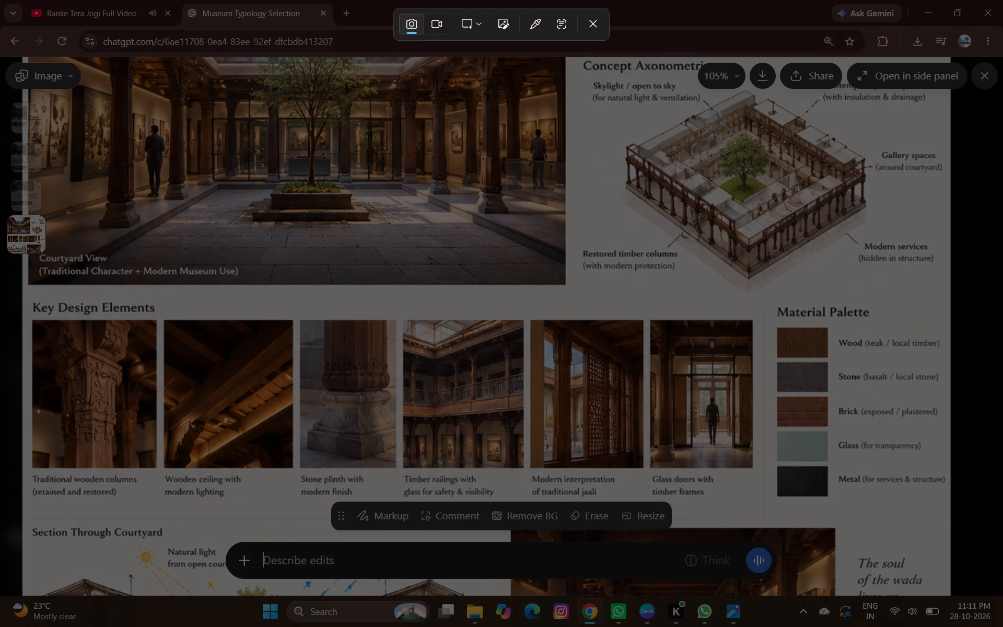
{"action": "left_click_drag", "start_coordinate": [403, 319], "coordinate": [428, 354]}
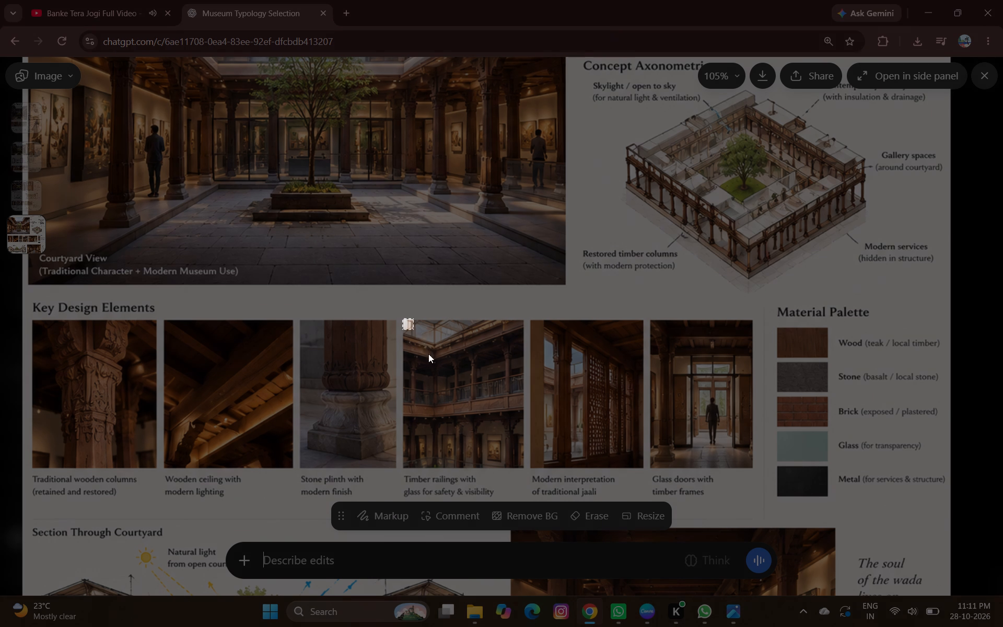
{"action": "left_click_drag", "start_coordinate": [428, 354], "coordinate": [522, 467]}
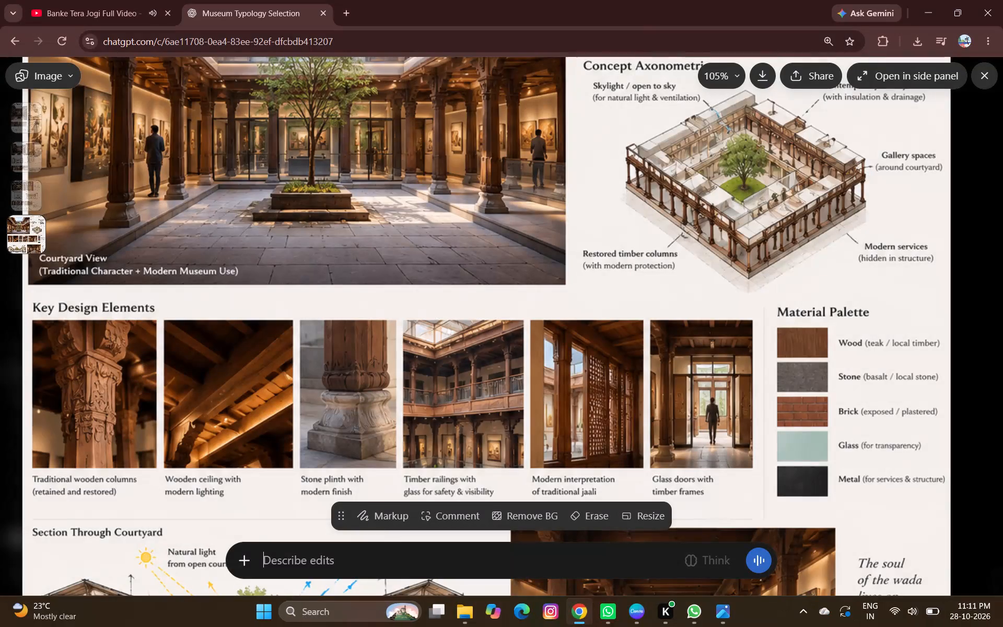
{"action": "key", "text": "alt+Tab"}
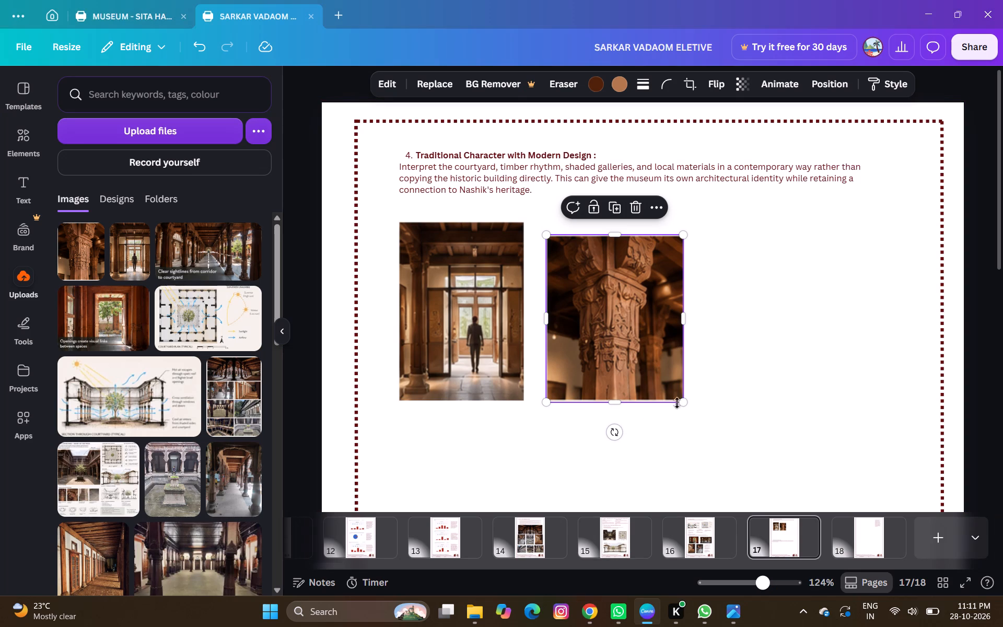
{"action": "key", "text": "ctrl+v"}
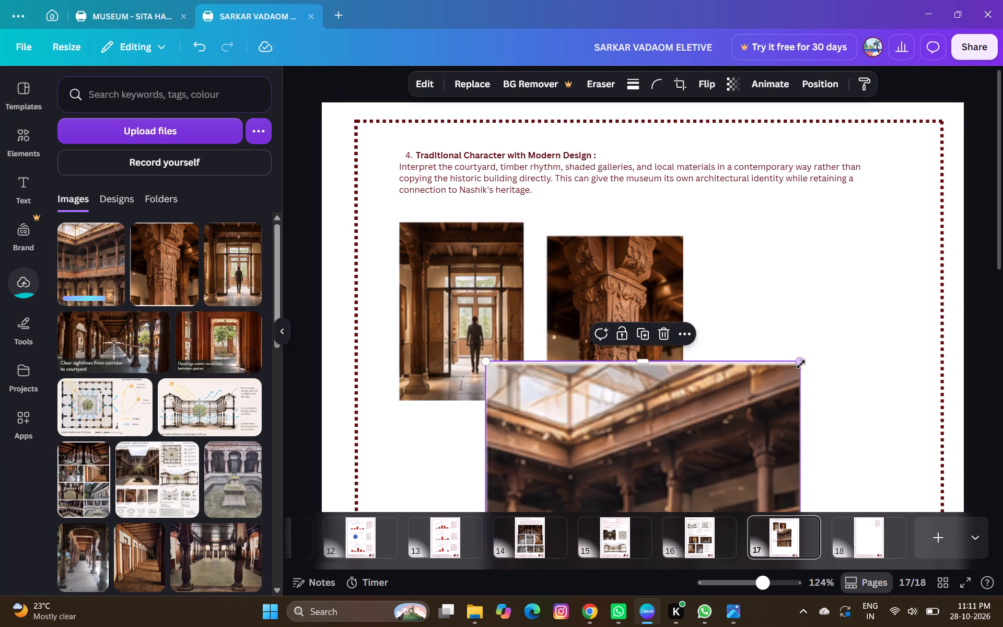
{"action": "left_click_drag", "start_coordinate": [801, 364], "coordinate": [666, 512]}
{"action": "scroll", "coordinate": [707, 404], "scroll_direction": "down", "scroll_amount": 3}
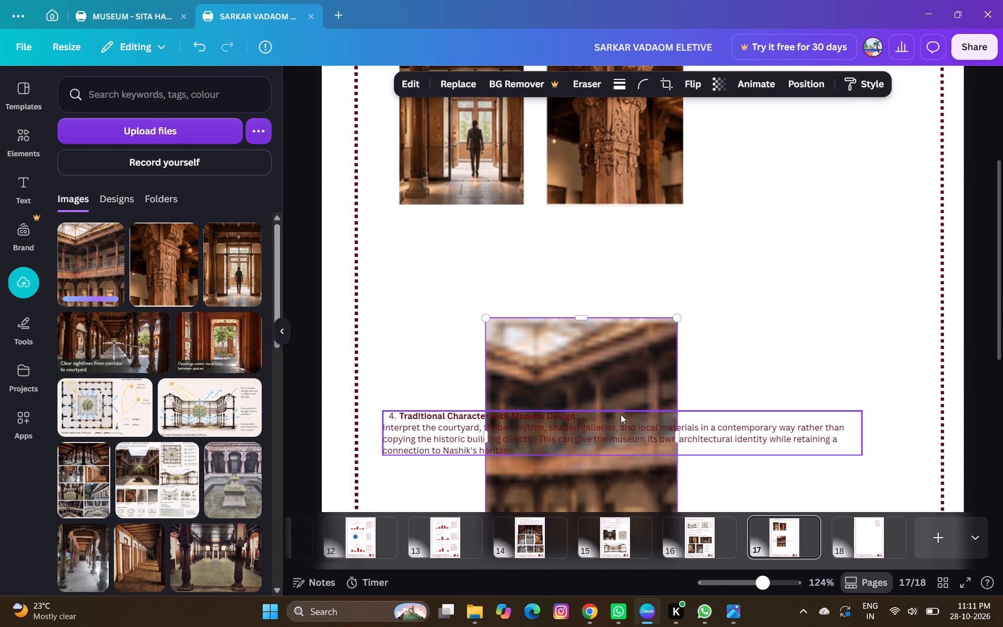
{"action": "left_click_drag", "start_coordinate": [617, 385], "coordinate": [846, 135]}
{"action": "scroll", "coordinate": [647, 413], "scroll_direction": "down", "scroll_amount": 1}
{"action": "scroll", "coordinate": [647, 416], "scroll_direction": "up", "scroll_amount": 3}
{"action": "left_click_drag", "start_coordinate": [776, 379], "coordinate": [765, 328]}
{"action": "left_click_drag", "start_coordinate": [893, 450], "coordinate": [867, 409]}
{"action": "left_click_drag", "start_coordinate": [813, 355], "coordinate": [848, 355]}
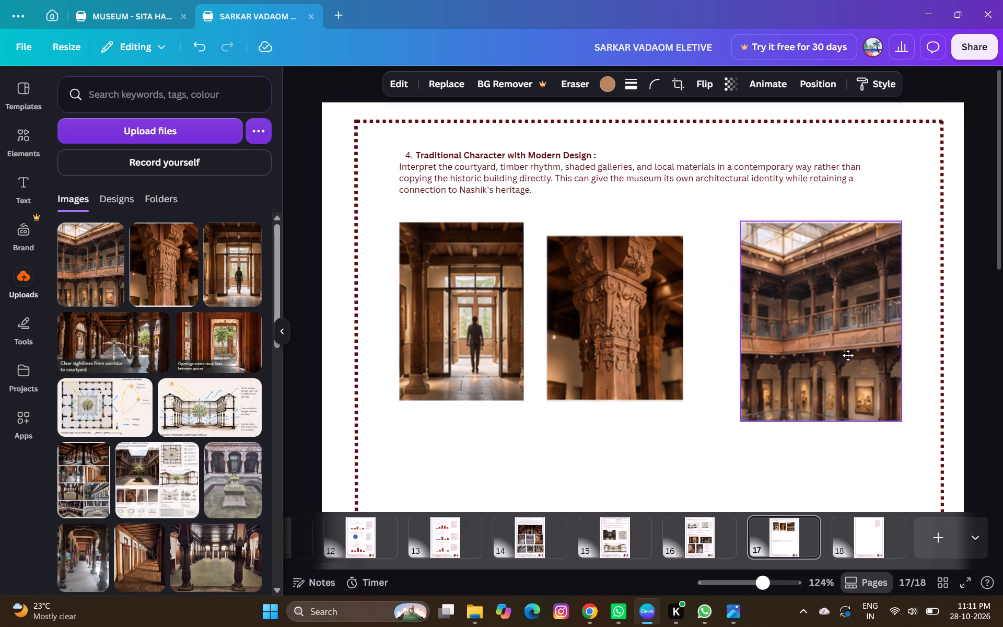
{"action": "left_click_drag", "start_coordinate": [848, 355], "coordinate": [848, 353]}
Snip ChatGPT's "Modern interpretation of traditional jaali" picture, paste it onto Canva page 17, and place it reduced just below the image row.
{"action": "key", "text": "alt+Tab"}
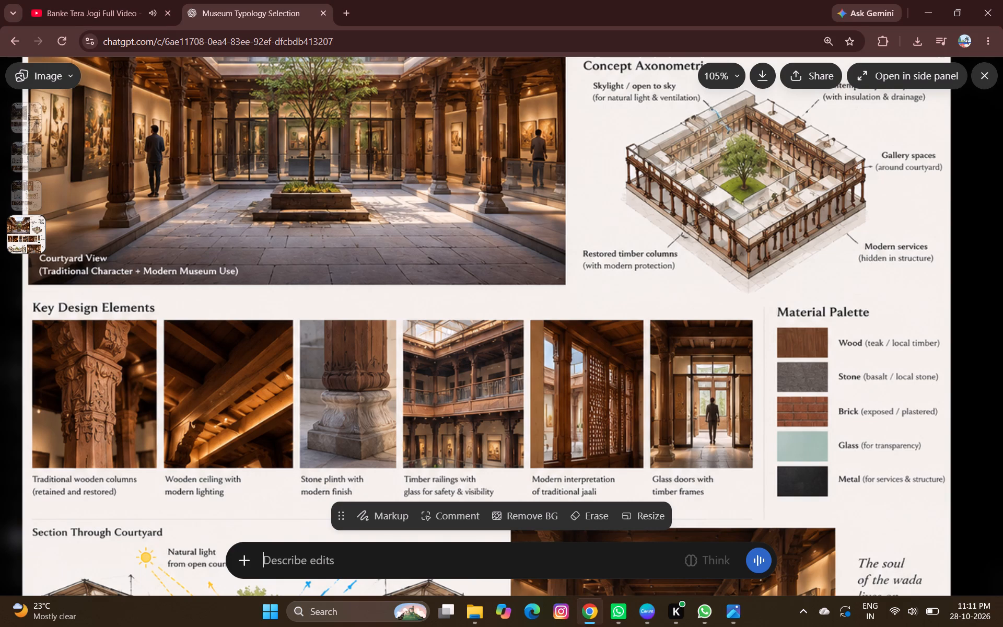
{"action": "key", "text": "Print"}
{"action": "left_click_drag", "start_coordinate": [529, 320], "coordinate": [643, 468]}
{"action": "key", "text": "alt+Tab"}
{"action": "scroll", "coordinate": [650, 399], "scroll_direction": "down", "scroll_amount": 2}
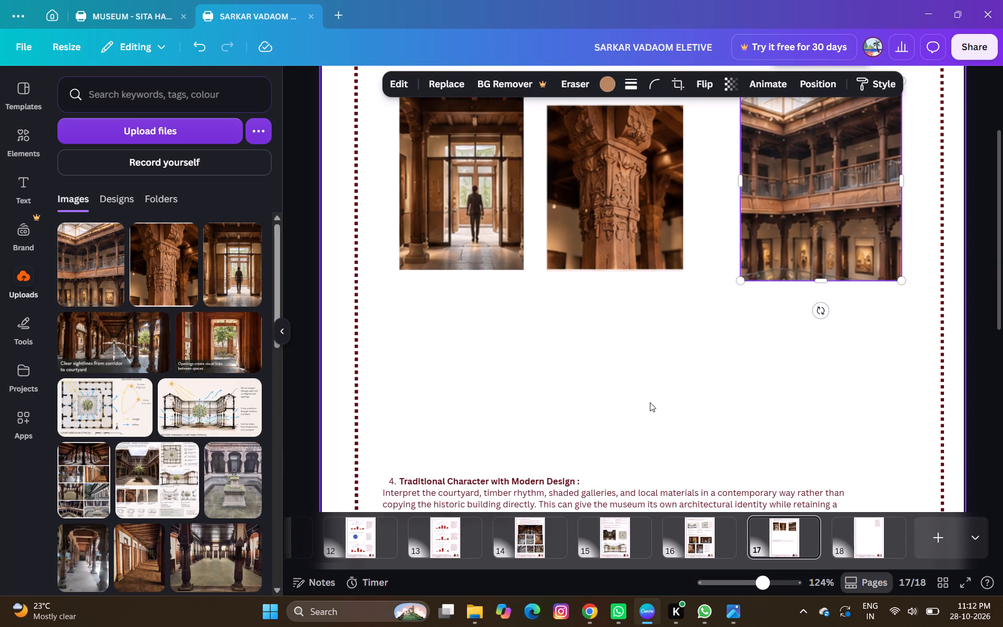
{"action": "key", "text": "v"}
{"action": "key", "text": "ctrl+v"}
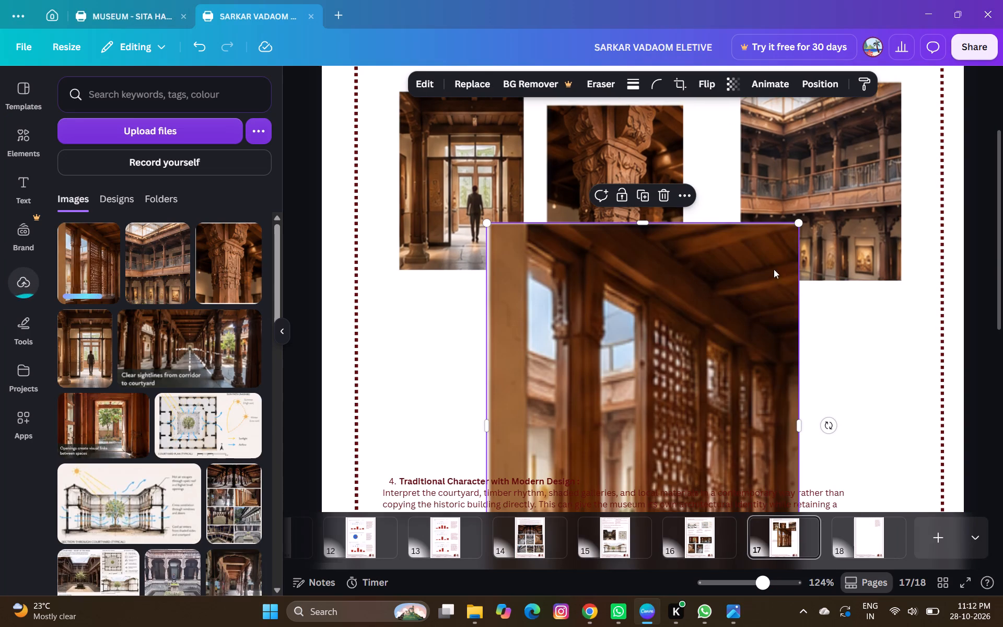
{"action": "left_click_drag", "start_coordinate": [798, 221], "coordinate": [650, 428]}
{"action": "left_click_drag", "start_coordinate": [614, 447], "coordinate": [694, 289]}
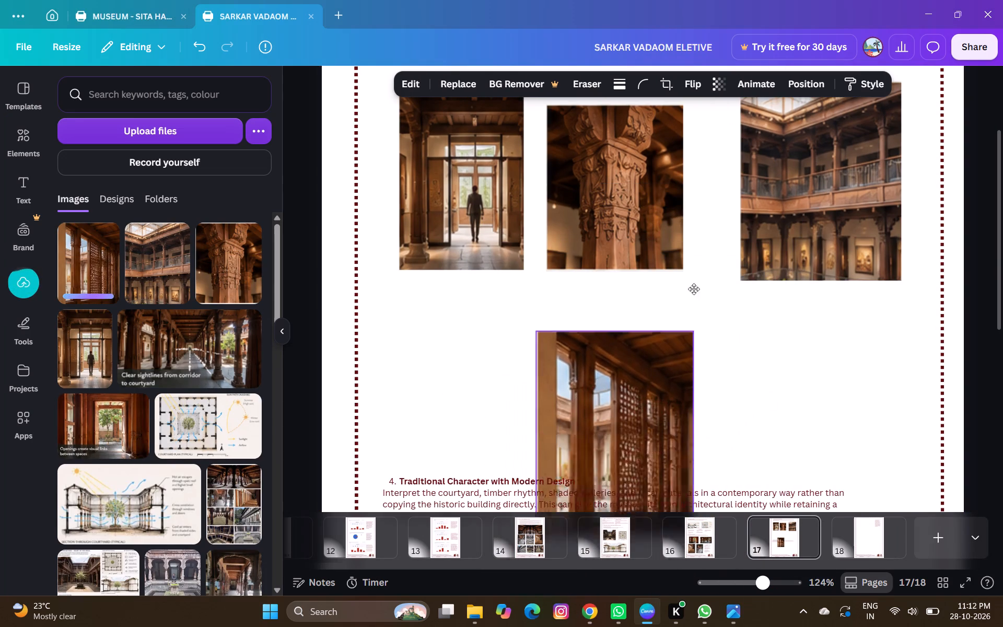
{"action": "left_click_drag", "start_coordinate": [694, 289], "coordinate": [611, 284]}
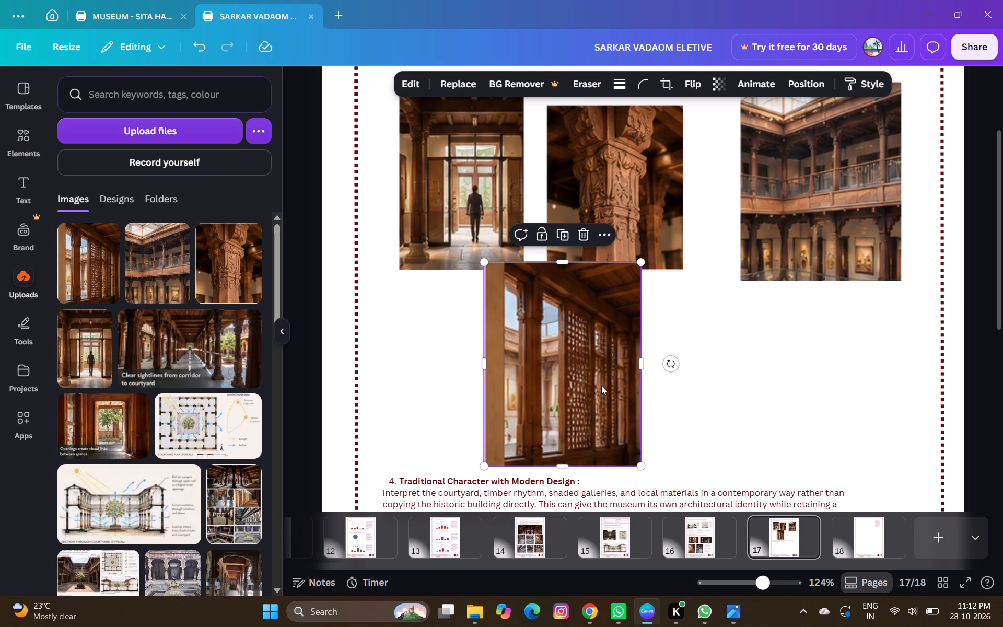
Replace the timber railings image on page 17 by deleting it and moving the jaali window image into its place.
{"action": "scroll", "coordinate": [704, 384], "scroll_direction": "up", "scroll_amount": 1}
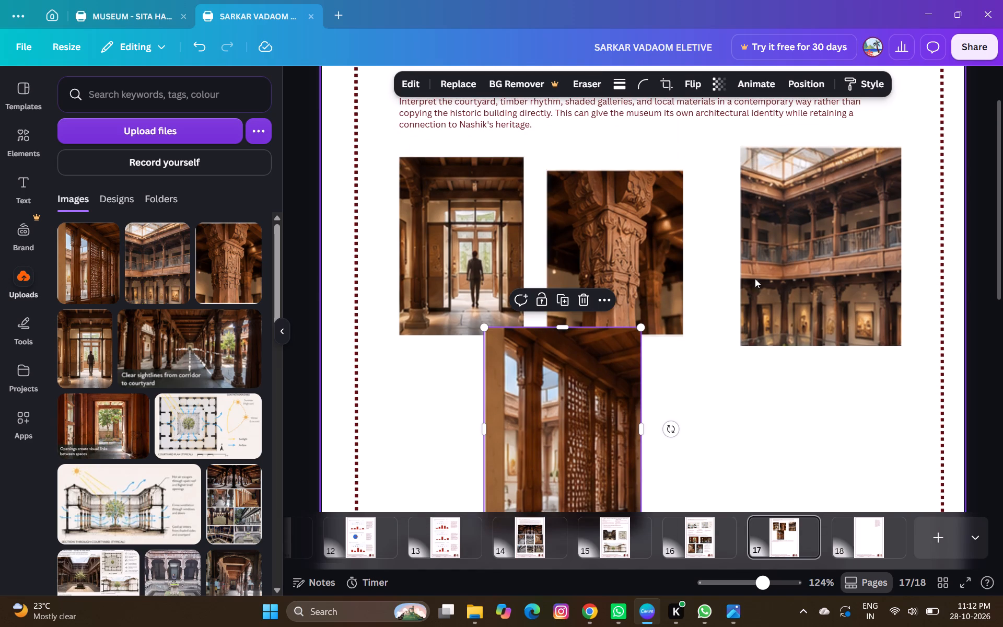
{"action": "left_click", "coordinate": [782, 274]}
{"action": "left_click", "coordinate": [837, 121]}
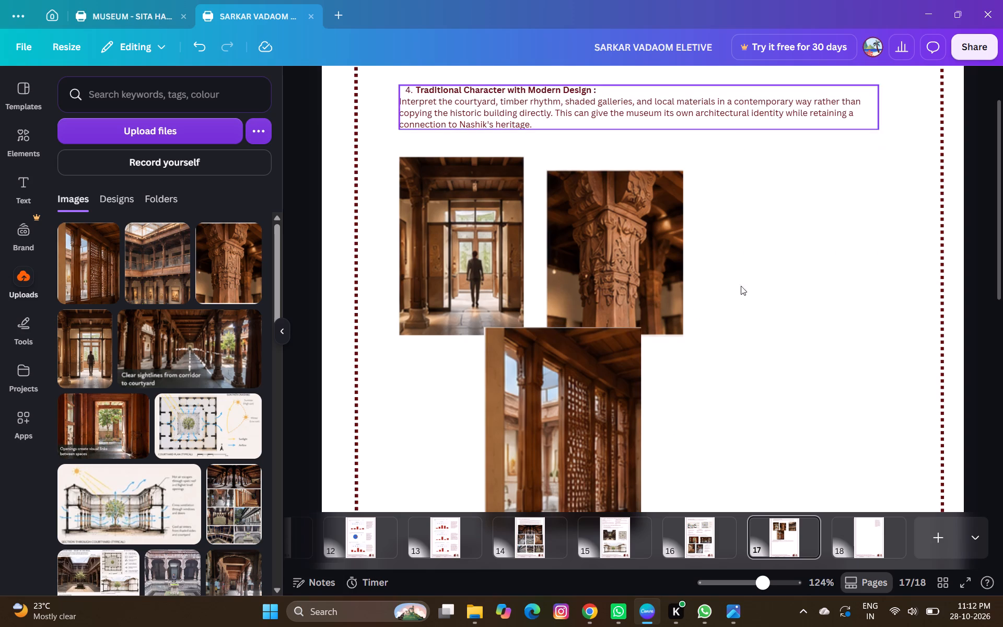
{"action": "left_click_drag", "start_coordinate": [591, 443], "coordinate": [840, 266]}
{"action": "left_click", "coordinate": [671, 471]}
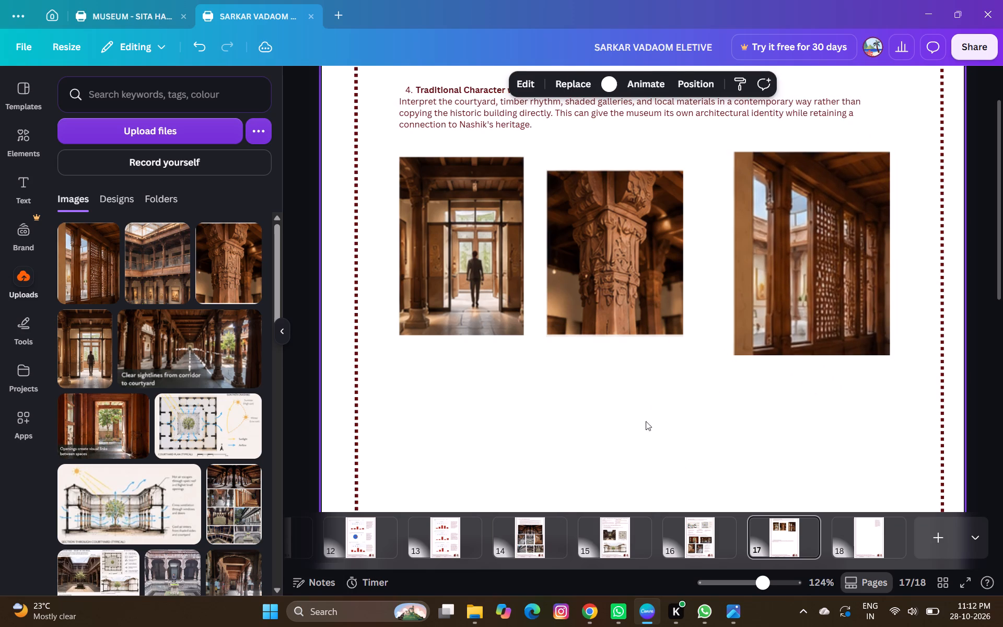
Spread the glass doors, carved column and jaali images across the row below the text, reducing the jaali image to about 4.6 by 5.9.
{"action": "scroll", "coordinate": [642, 408], "scroll_direction": "up", "scroll_amount": 2}
{"action": "scroll", "coordinate": [642, 408], "scroll_direction": "down", "scroll_amount": 5}
{"action": "scroll", "coordinate": [642, 408], "scroll_direction": "up", "scroll_amount": 3}
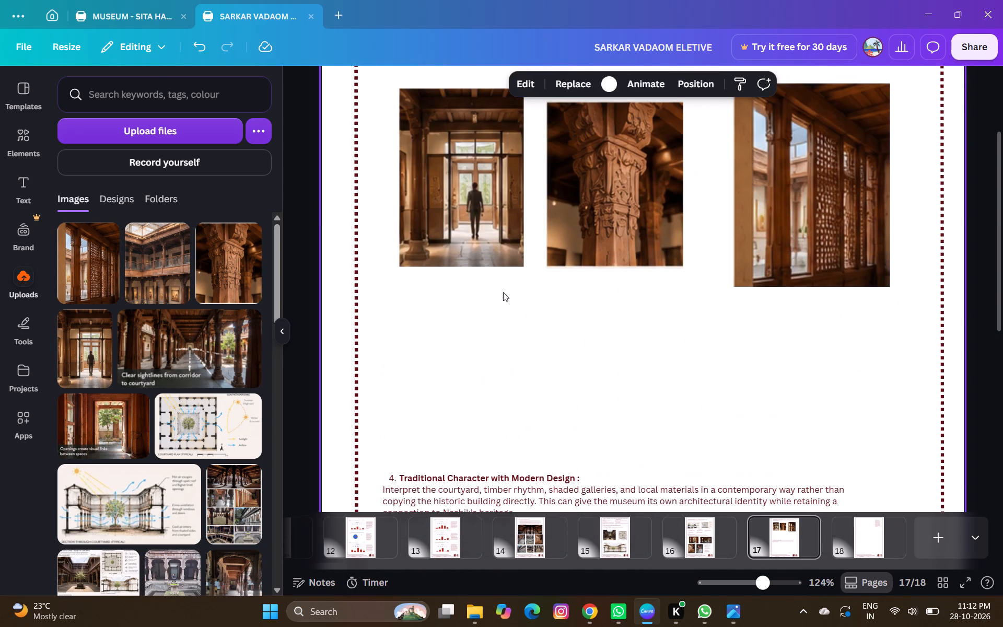
{"action": "scroll", "coordinate": [557, 354], "scroll_direction": "up", "scroll_amount": 1}
{"action": "left_click_drag", "start_coordinate": [501, 297], "coordinate": [493, 308]}
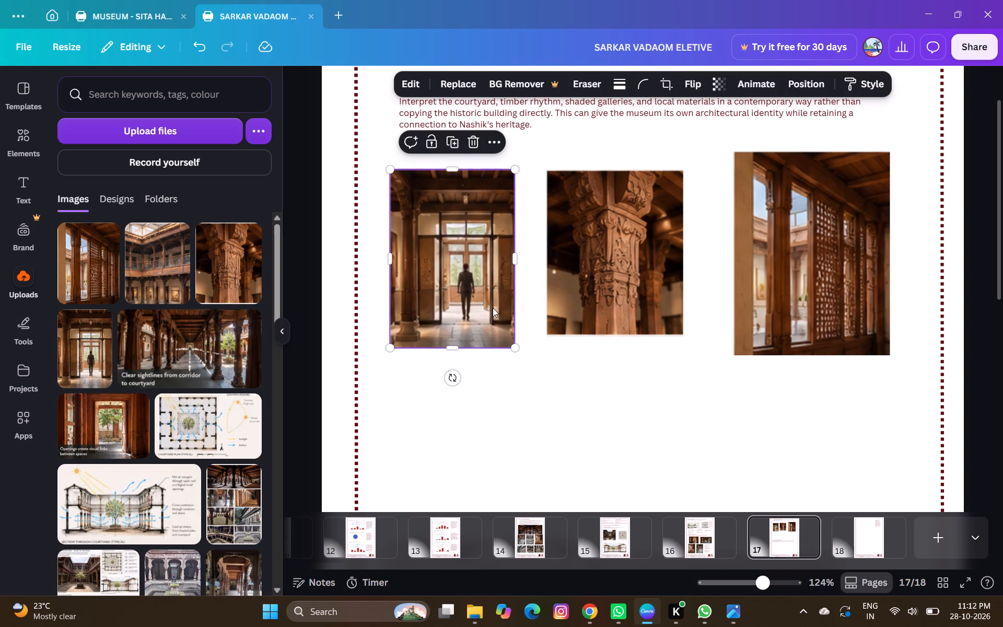
{"action": "left_click_drag", "start_coordinate": [685, 303], "coordinate": [704, 321]}
{"action": "left_click_drag", "start_coordinate": [642, 309], "coordinate": [668, 312]}
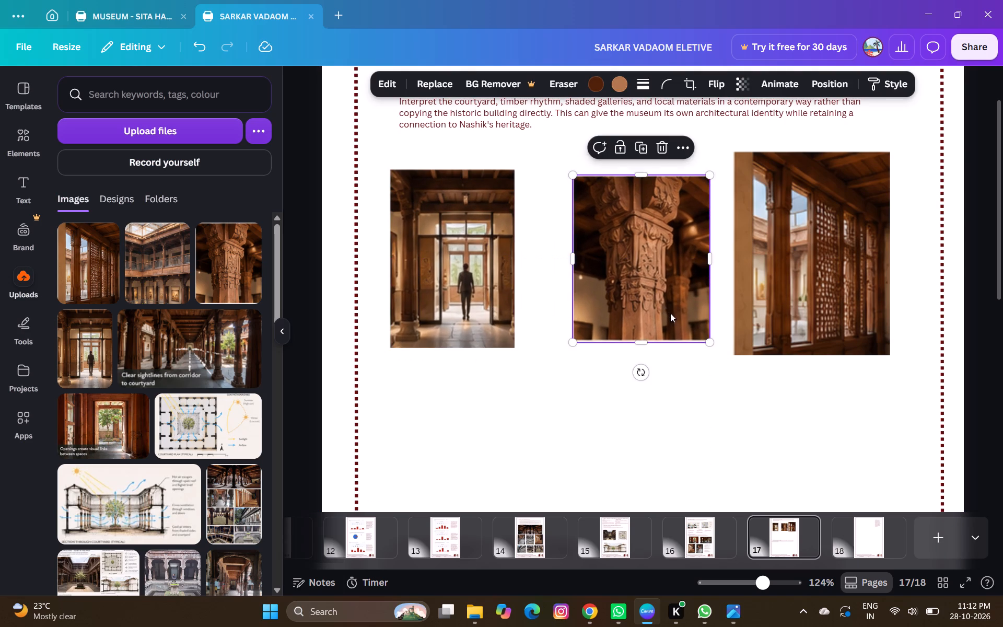
{"action": "left_click_drag", "start_coordinate": [861, 309], "coordinate": [881, 319]}
{"action": "left_click_drag", "start_coordinate": [909, 367], "coordinate": [896, 344]}
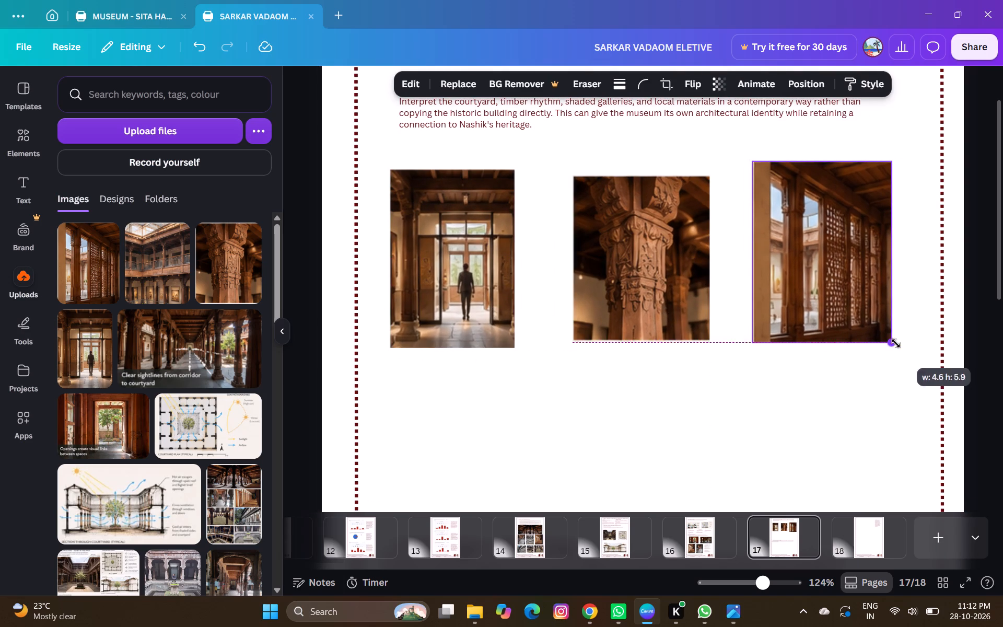
{"action": "left_click_drag", "start_coordinate": [851, 283], "coordinate": [869, 284]}
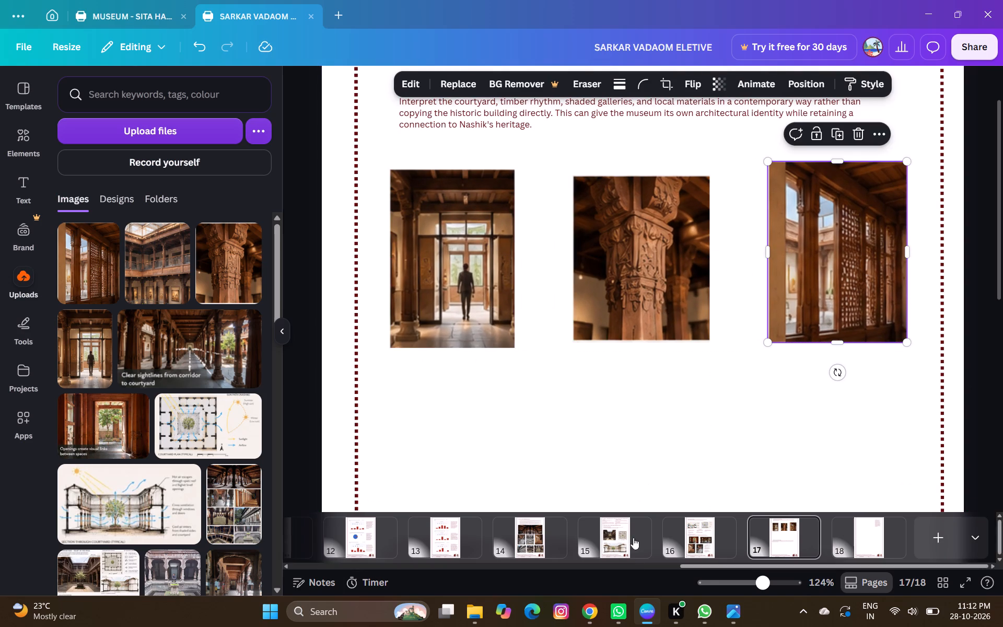
Switch to YouTube in Chrome and play the recommended "Aankhon Mein Teri Ajab Si (Lyrical)" video from Om Shanti Om.
{"action": "left_click", "coordinate": [592, 613]}
{"action": "left_click", "coordinate": [133, 19]}
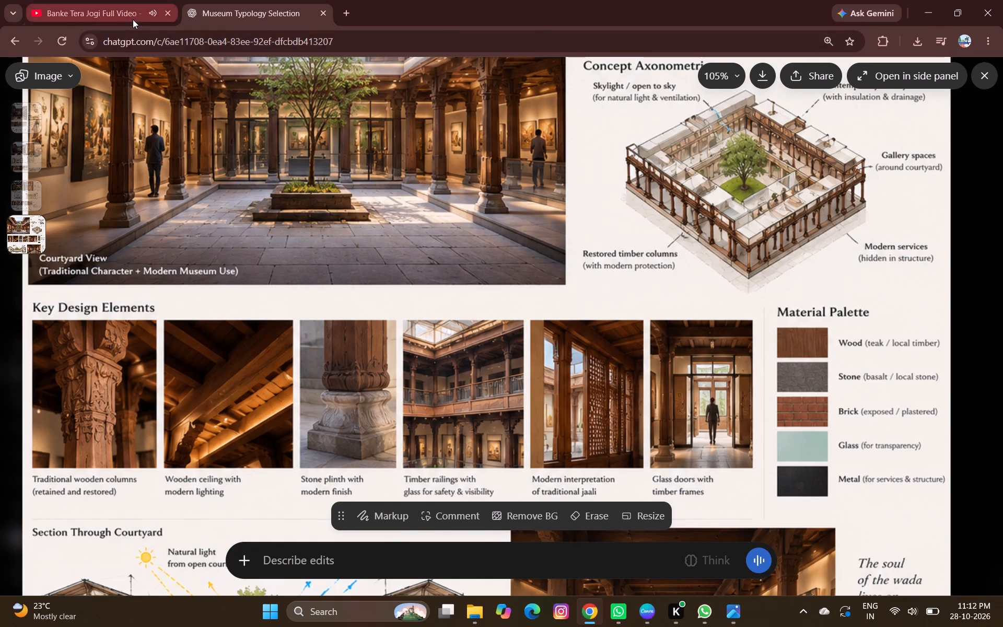
{"action": "scroll", "coordinate": [865, 390], "scroll_direction": "down", "scroll_amount": 2}
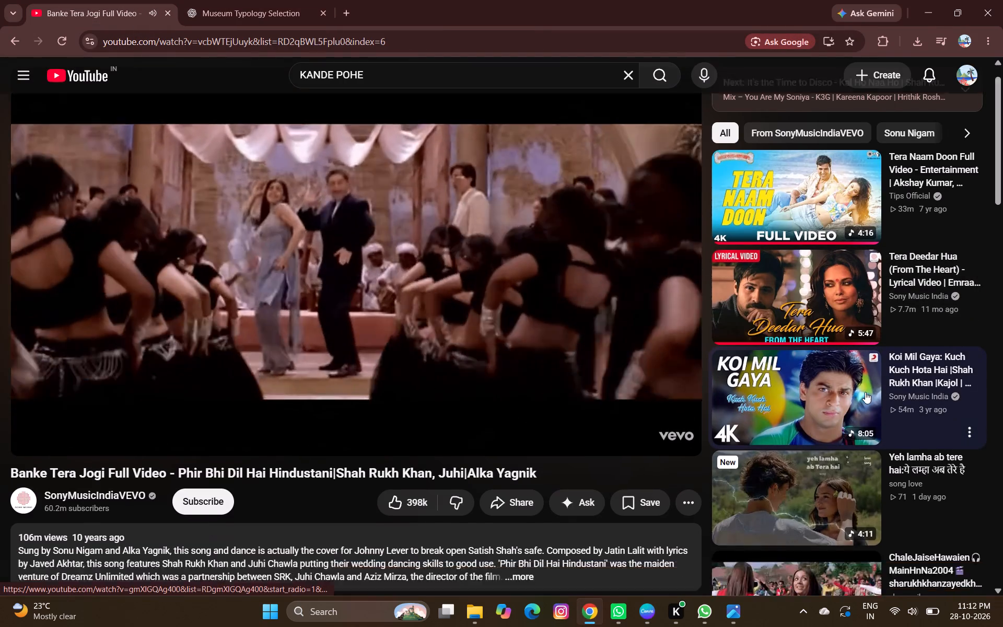
{"action": "scroll", "coordinate": [866, 395], "scroll_direction": "down", "scroll_amount": 2}
{"action": "scroll", "coordinate": [962, 417], "scroll_direction": "down", "scroll_amount": 2}
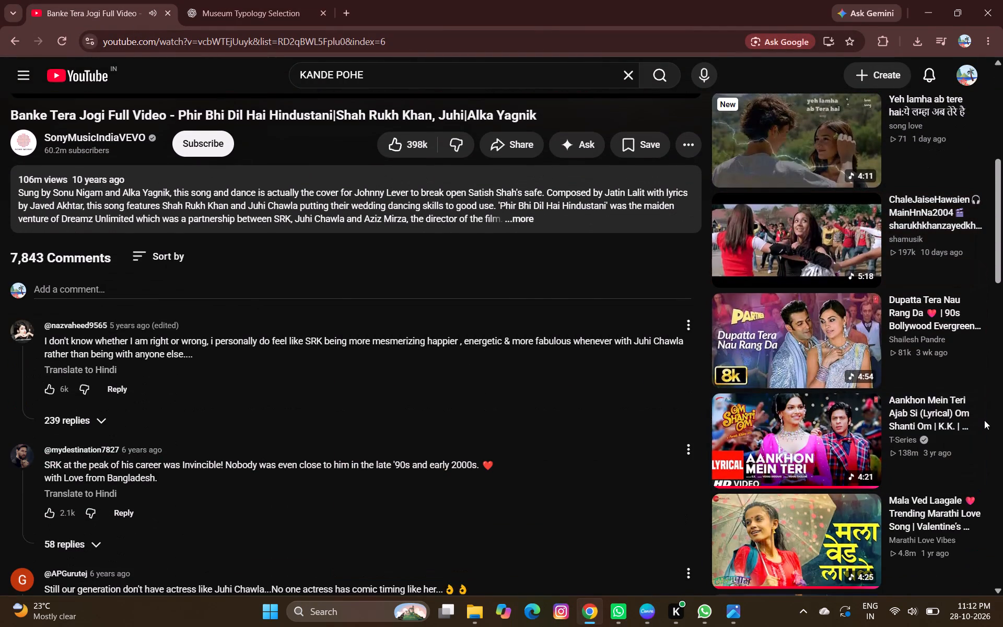
{"action": "scroll", "coordinate": [984, 420], "scroll_direction": "down", "scroll_amount": 4}
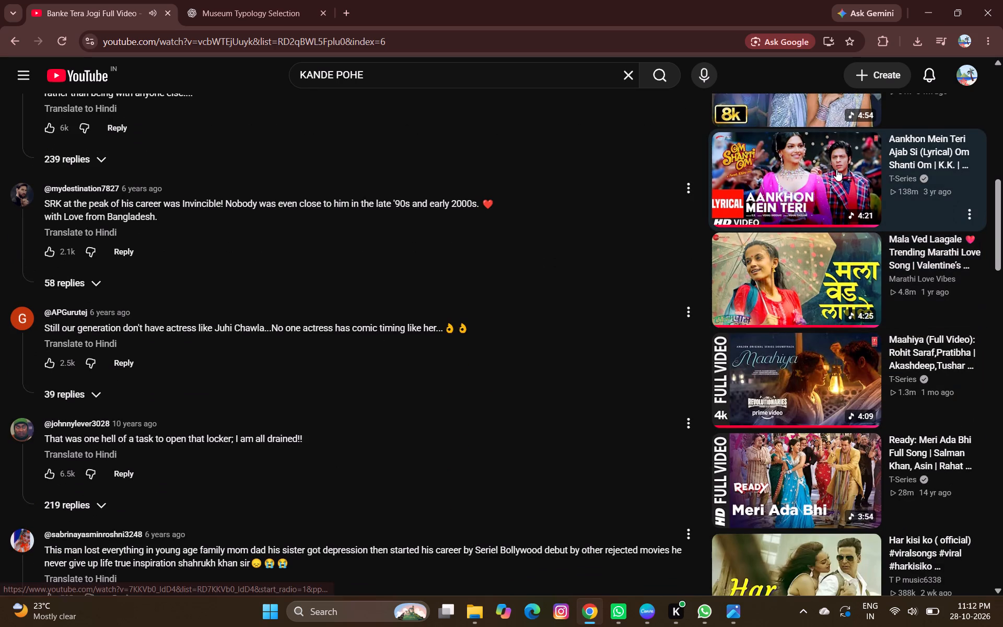
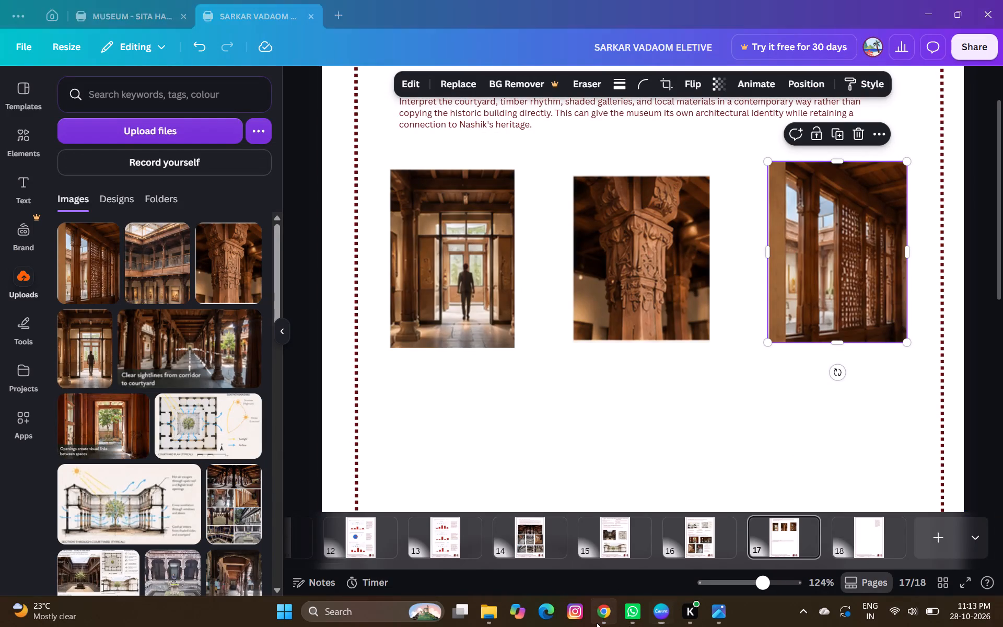
In the ChatGPT chat, open the "Traditional Character with Modern Design" board enlarged and examine its Key Design Elements pictures and captions.
{"action": "scroll", "coordinate": [676, 415], "scroll_direction": "up", "scroll_amount": 1}
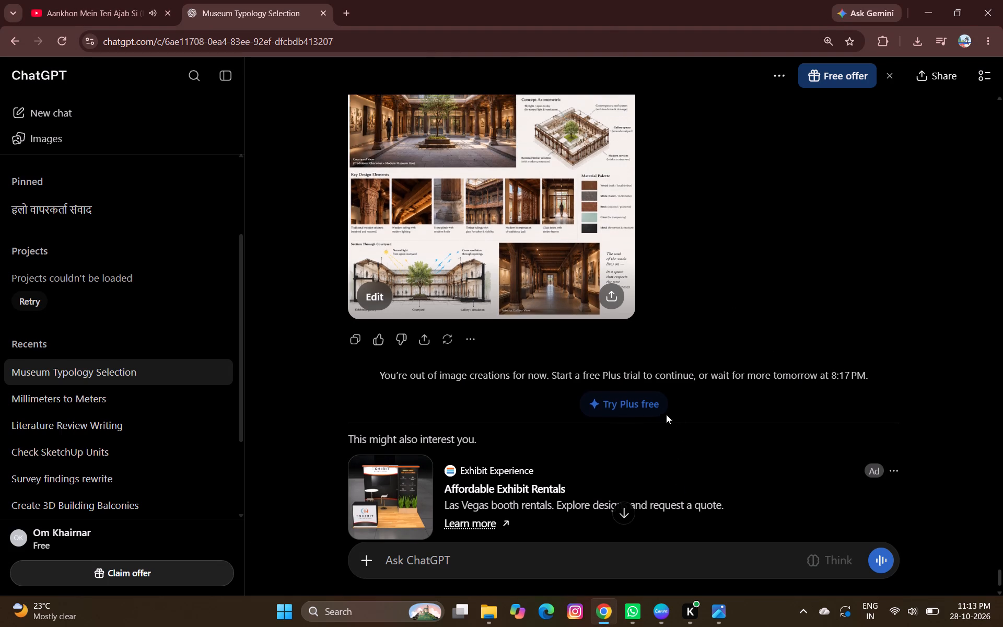
{"action": "left_click", "coordinate": [525, 251]}
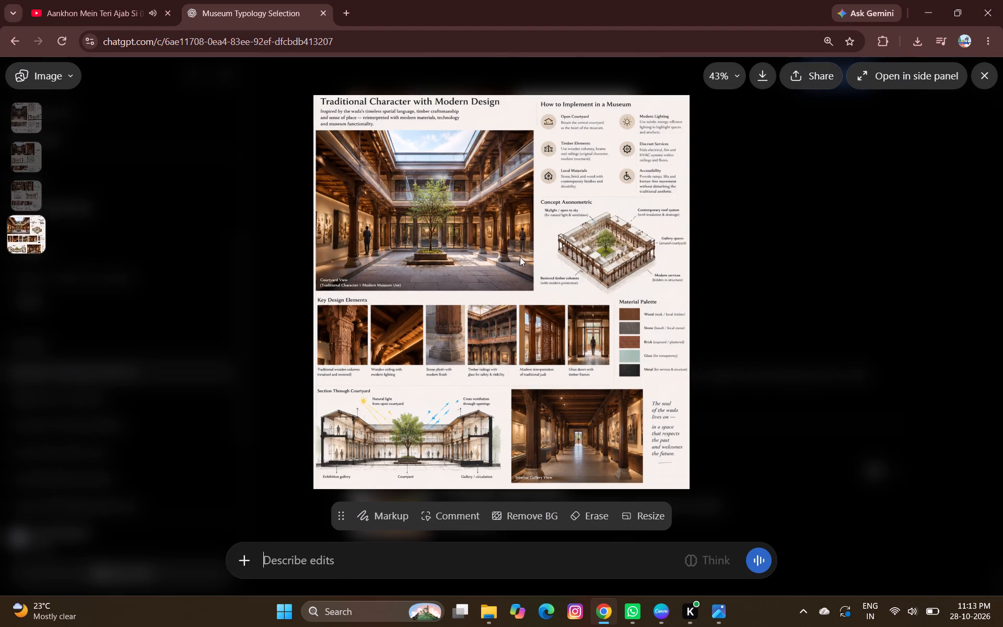
{"action": "scroll", "coordinate": [431, 367], "scroll_direction": "up", "scroll_amount": 5}
{"action": "scroll", "coordinate": [500, 389], "scroll_direction": "up", "scroll_amount": 3, "text": "ctrl"}
{"action": "scroll", "coordinate": [499, 390], "scroll_direction": "down", "scroll_amount": 2, "text": "ctrl"}
{"action": "scroll", "coordinate": [468, 365], "scroll_direction": "up", "scroll_amount": 2, "text": "ctrl"}
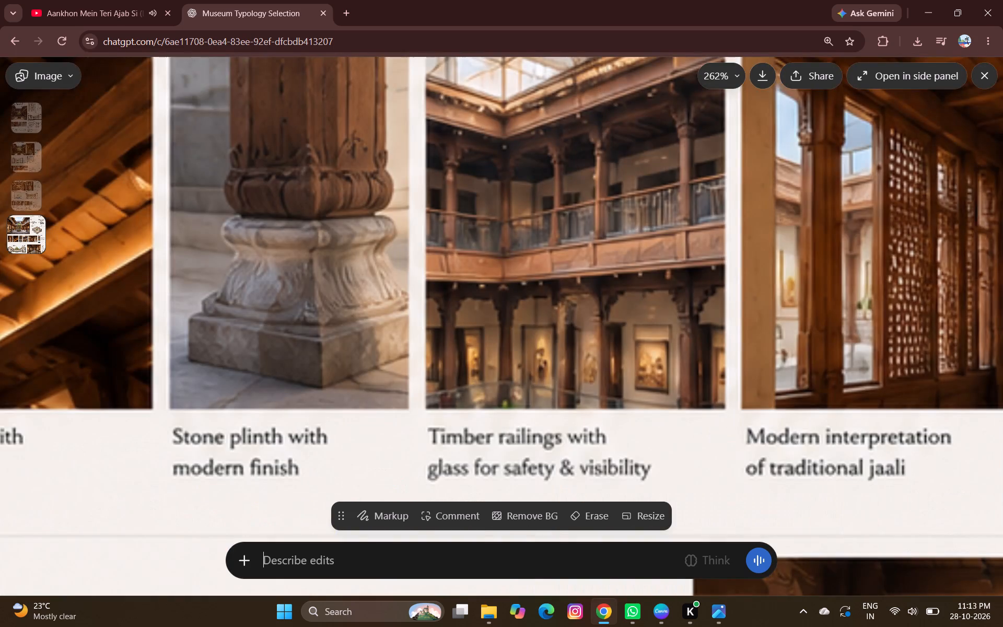
{"action": "scroll", "coordinate": [587, 366], "scroll_direction": "down", "scroll_amount": 1, "text": "ctrl"}
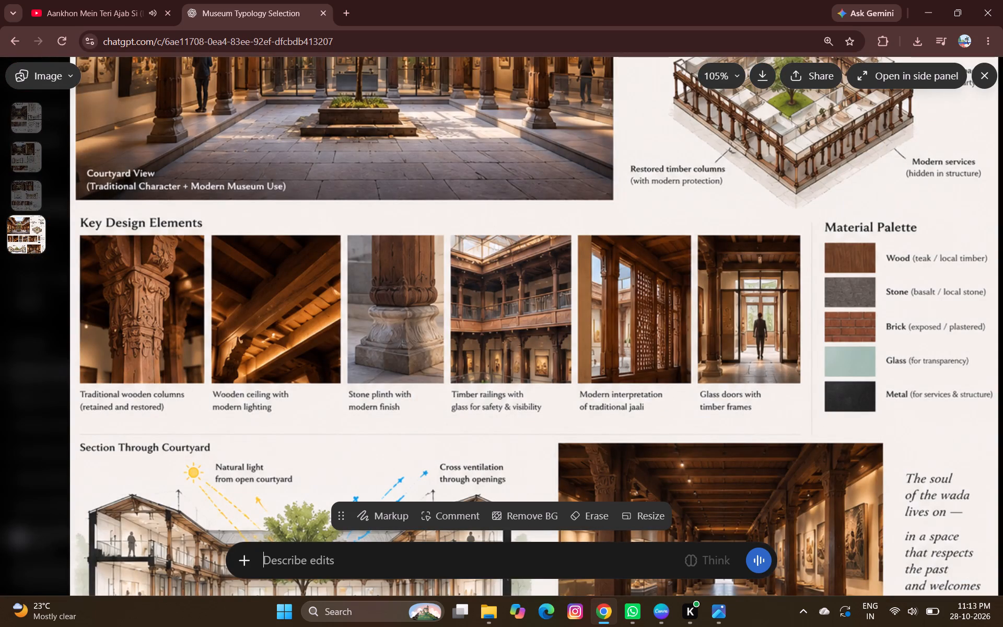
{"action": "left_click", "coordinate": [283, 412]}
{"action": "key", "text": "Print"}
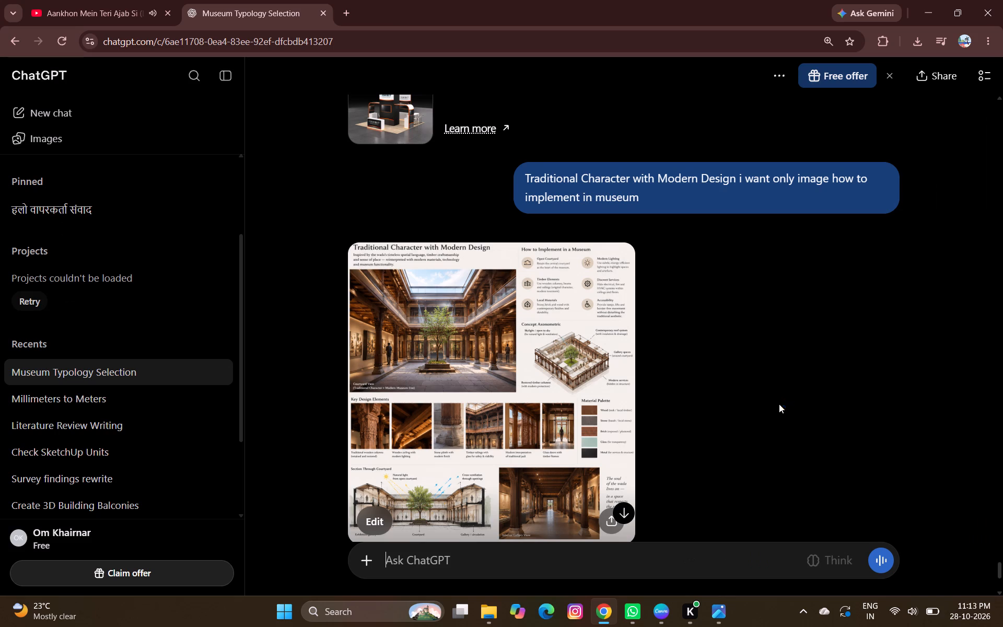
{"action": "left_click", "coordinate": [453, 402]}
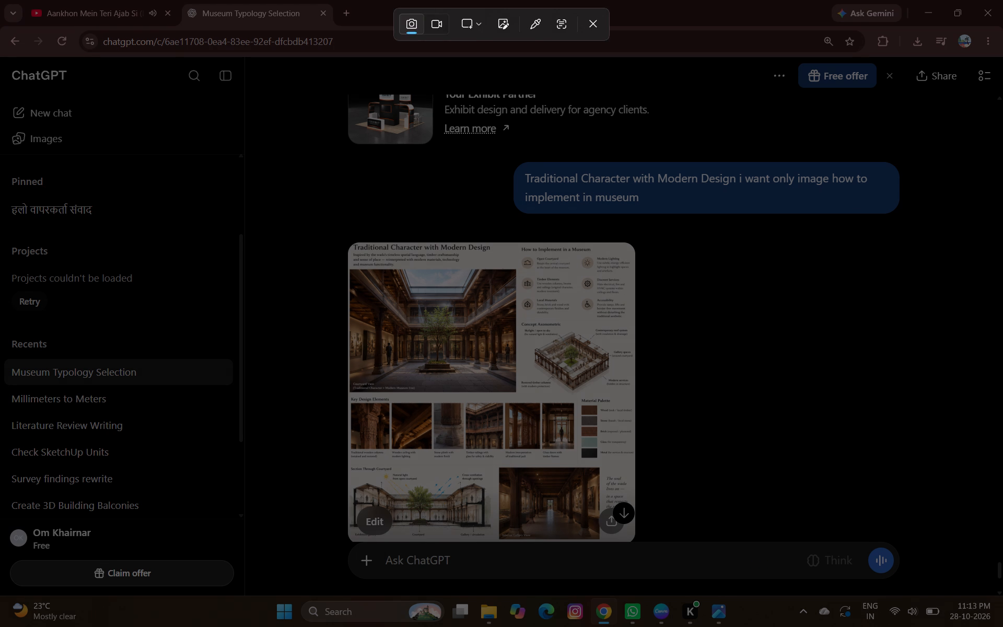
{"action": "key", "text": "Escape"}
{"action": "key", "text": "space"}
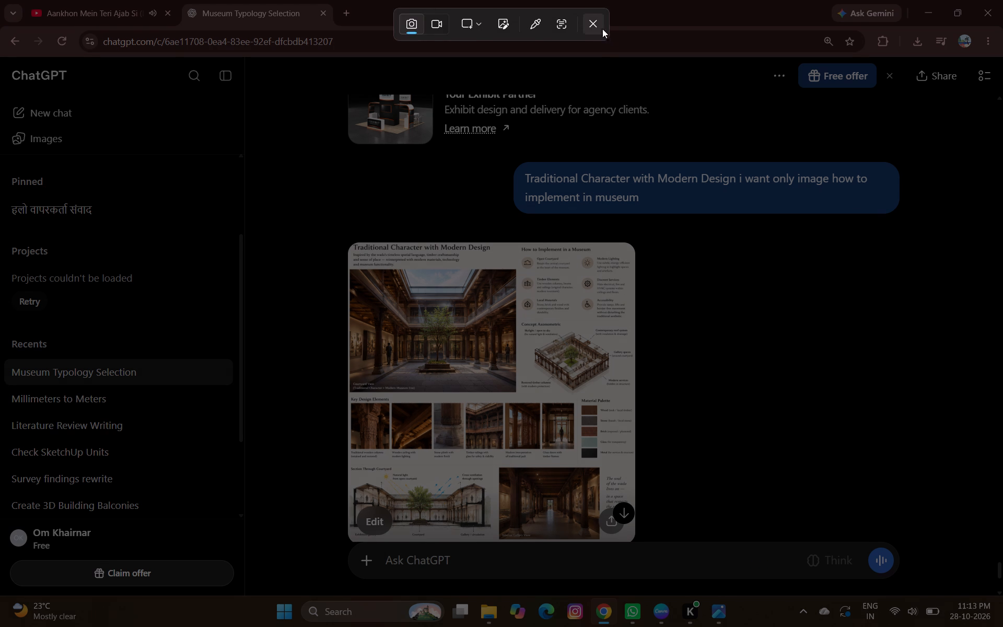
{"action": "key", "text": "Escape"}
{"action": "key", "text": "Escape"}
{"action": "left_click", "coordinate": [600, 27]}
Reopen the Traditional Character with Modern Design board enlarged and snip the full caption row beneath the Key Design Elements pictures.
{"action": "left_click", "coordinate": [406, 458]}
{"action": "scroll", "coordinate": [404, 464], "scroll_direction": "up", "scroll_amount": 1}
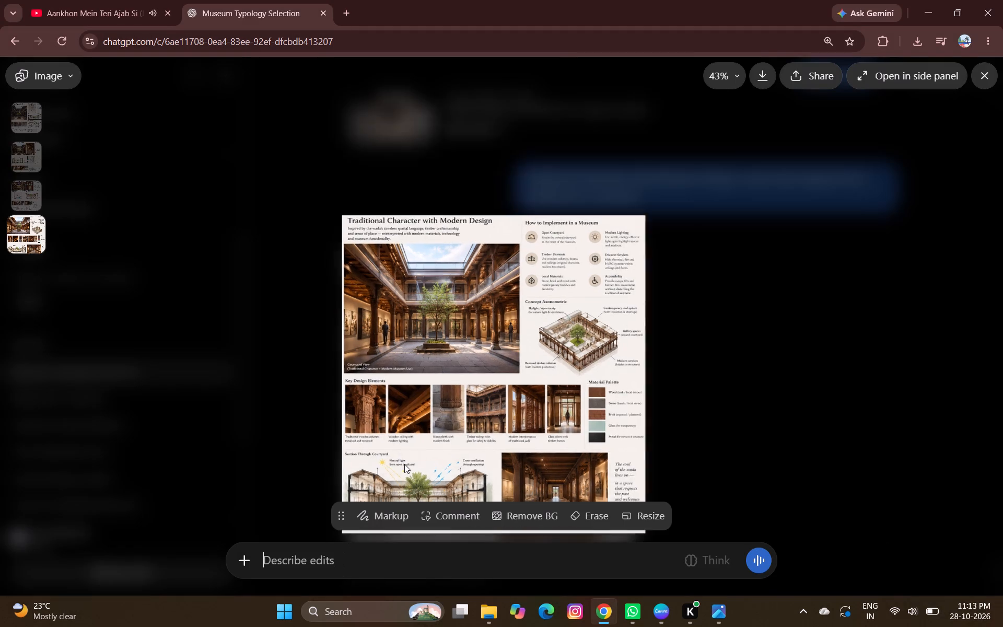
{"action": "scroll", "coordinate": [404, 464], "scroll_direction": "up", "scroll_amount": 1}
{"action": "scroll", "coordinate": [408, 411], "scroll_direction": "up", "scroll_amount": 8}
{"action": "scroll", "coordinate": [482, 374], "scroll_direction": "up", "scroll_amount": 3}
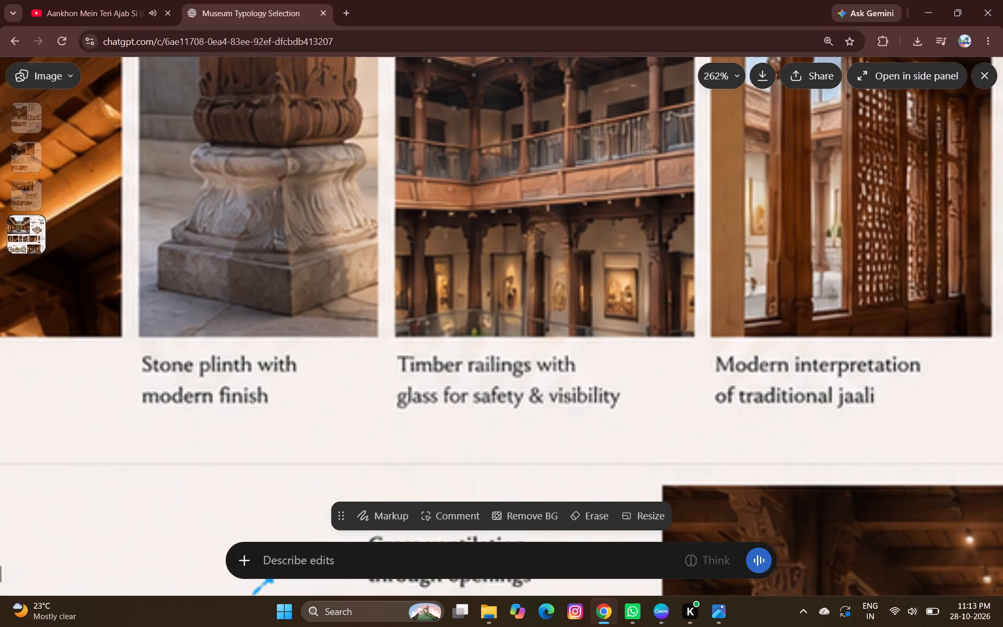
{"action": "scroll", "coordinate": [483, 376], "scroll_direction": "down", "scroll_amount": 2, "text": "ctrl"}
{"action": "scroll", "coordinate": [484, 377], "scroll_direction": "up", "scroll_amount": 1}
{"action": "scroll", "coordinate": [484, 377], "scroll_direction": "up", "scroll_amount": 1, "text": "ctrl"}
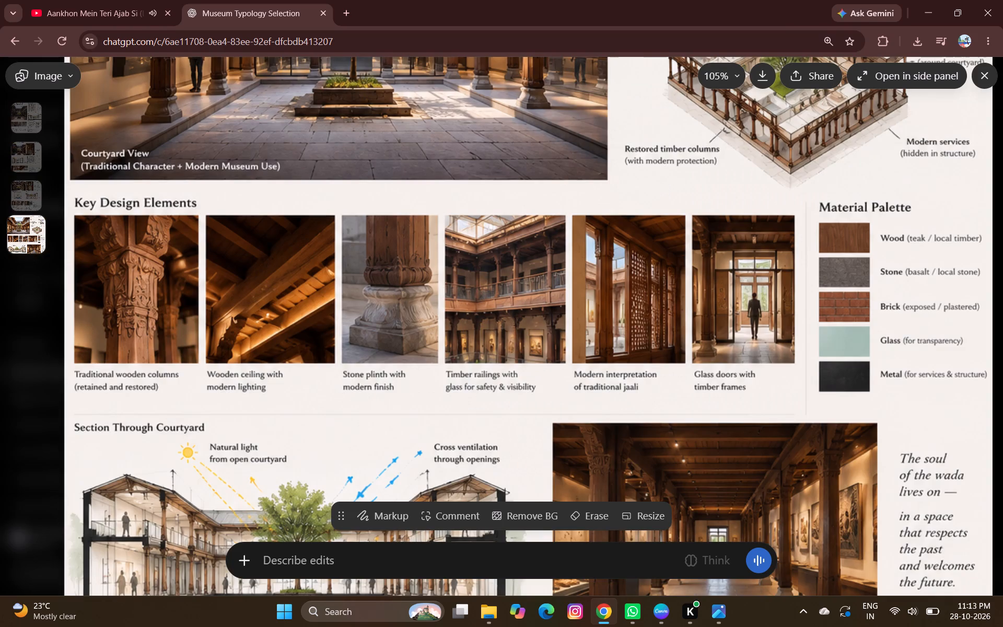
{"action": "key", "text": "Print"}
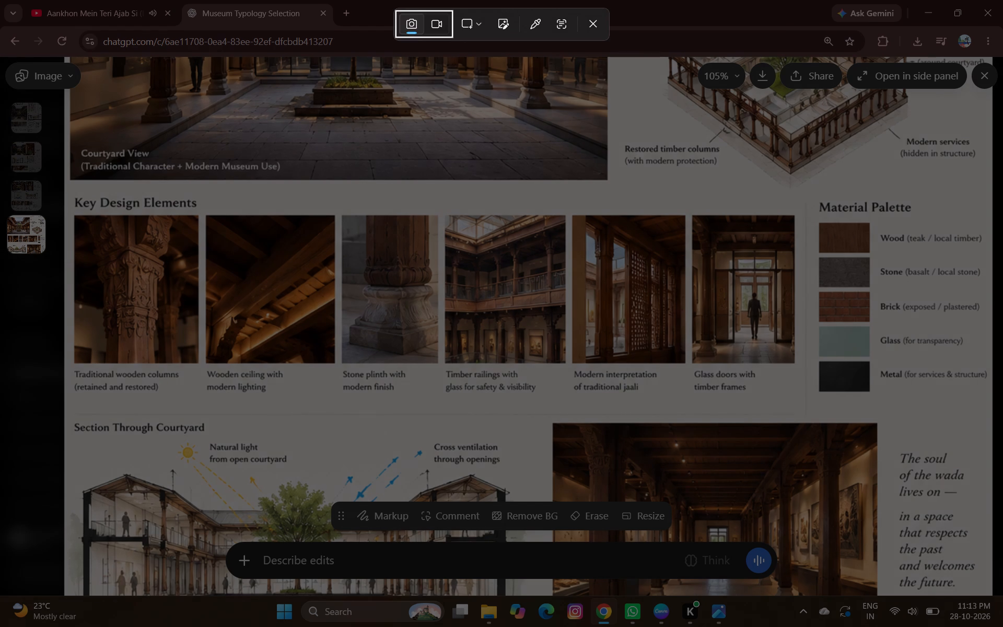
{"action": "left_click_drag", "start_coordinate": [67, 365], "coordinate": [433, 406]}
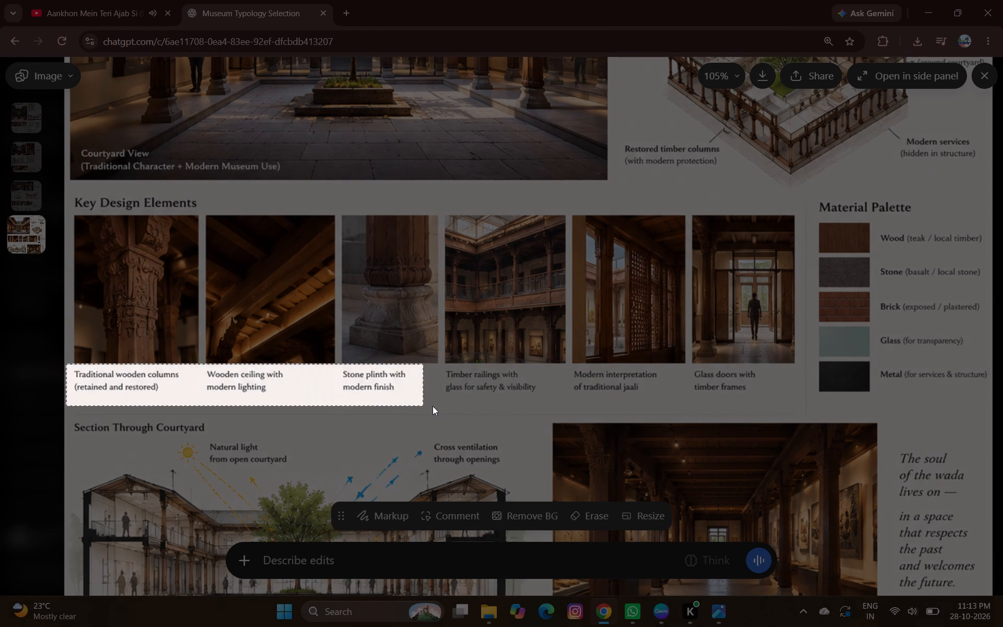
{"action": "left_click_drag", "start_coordinate": [433, 406], "coordinate": [785, 407]}
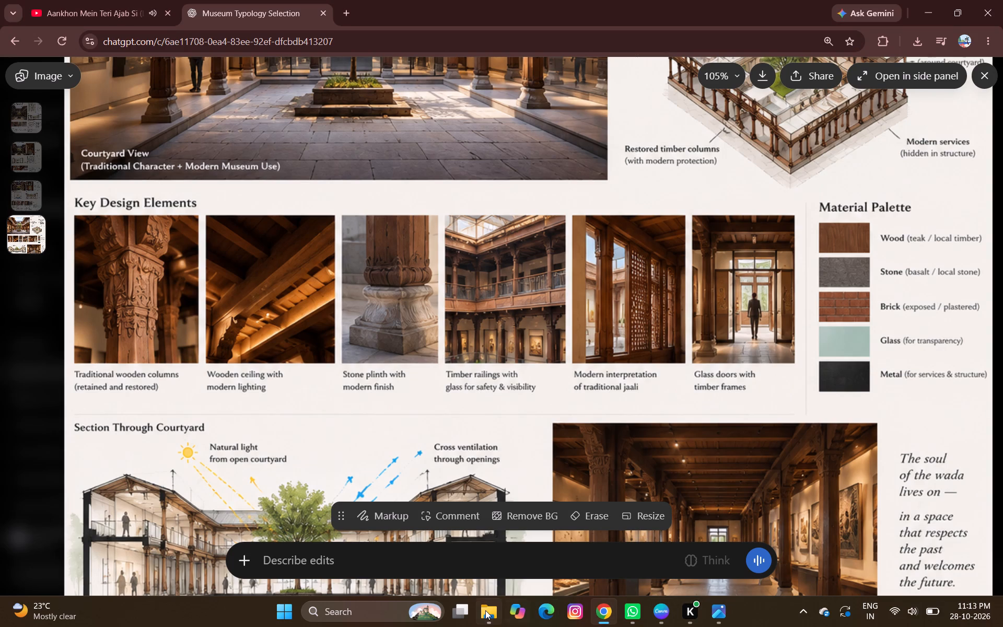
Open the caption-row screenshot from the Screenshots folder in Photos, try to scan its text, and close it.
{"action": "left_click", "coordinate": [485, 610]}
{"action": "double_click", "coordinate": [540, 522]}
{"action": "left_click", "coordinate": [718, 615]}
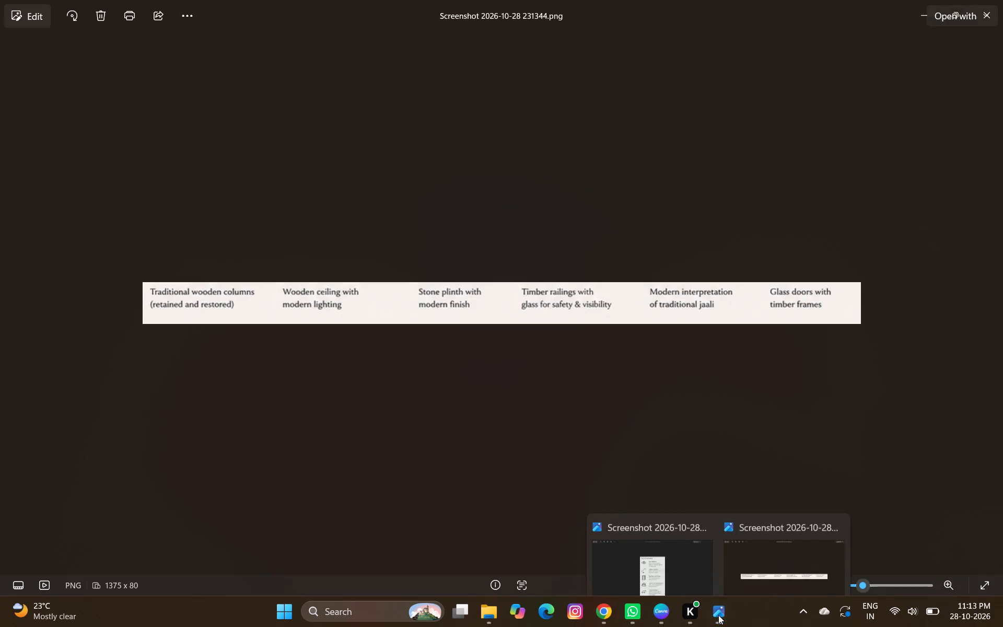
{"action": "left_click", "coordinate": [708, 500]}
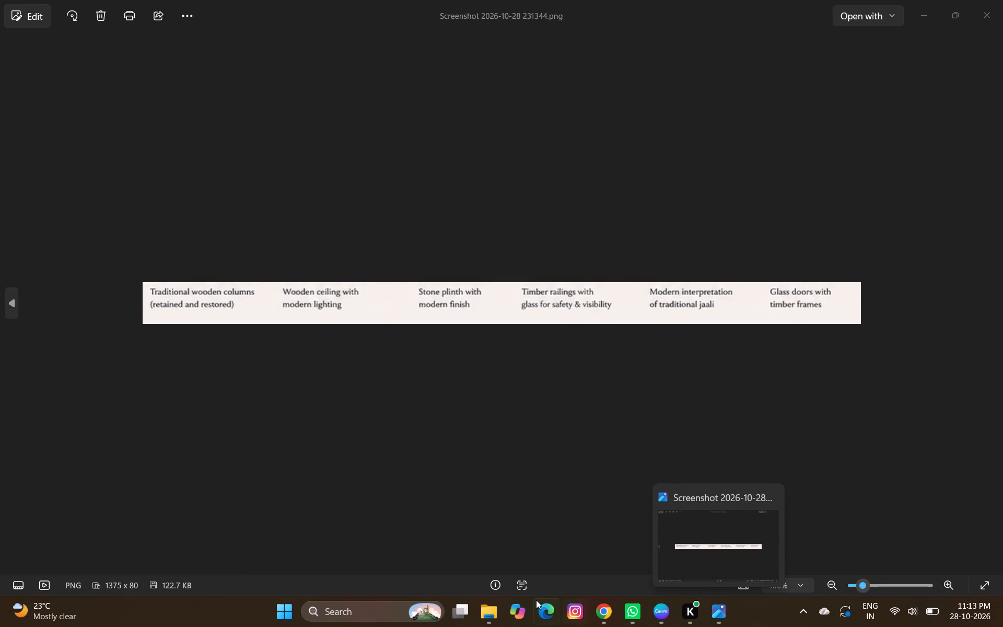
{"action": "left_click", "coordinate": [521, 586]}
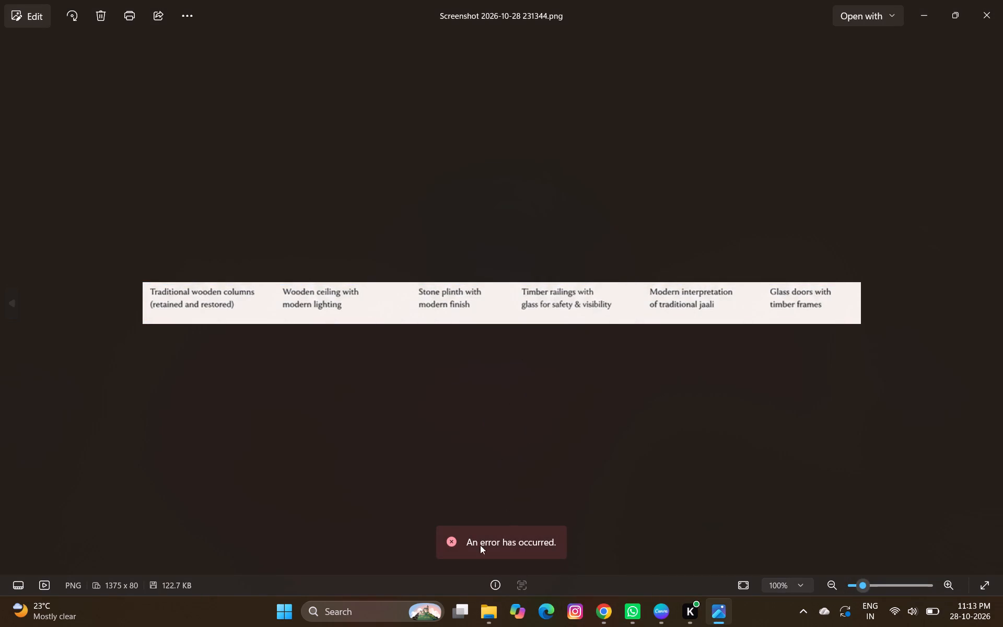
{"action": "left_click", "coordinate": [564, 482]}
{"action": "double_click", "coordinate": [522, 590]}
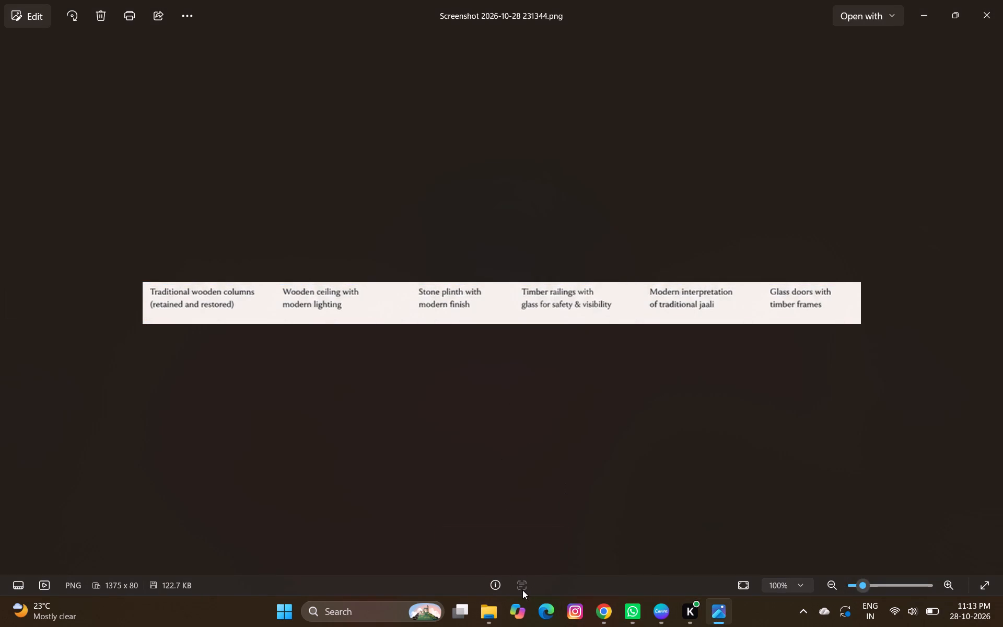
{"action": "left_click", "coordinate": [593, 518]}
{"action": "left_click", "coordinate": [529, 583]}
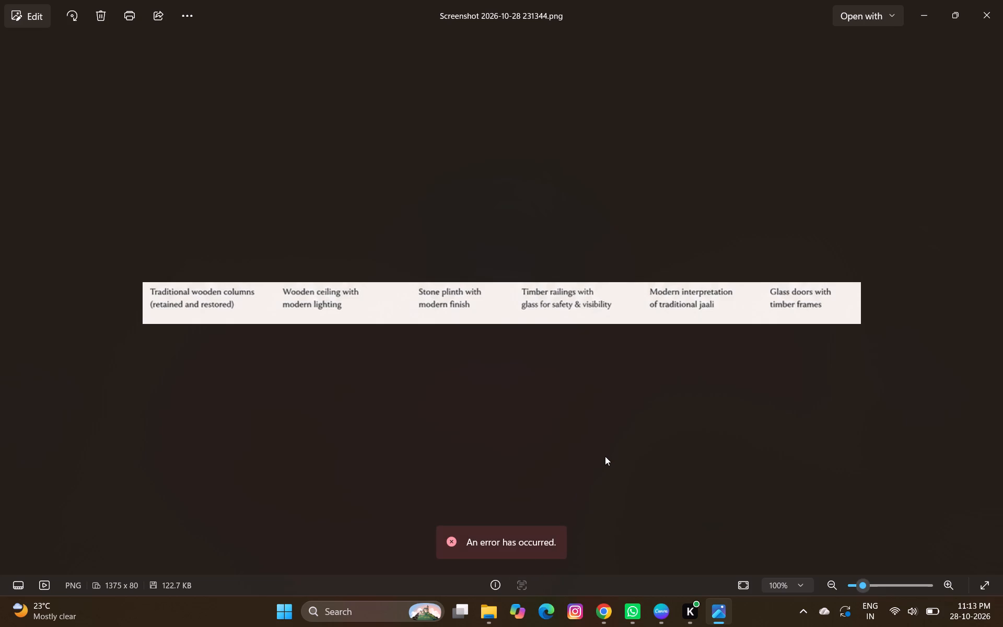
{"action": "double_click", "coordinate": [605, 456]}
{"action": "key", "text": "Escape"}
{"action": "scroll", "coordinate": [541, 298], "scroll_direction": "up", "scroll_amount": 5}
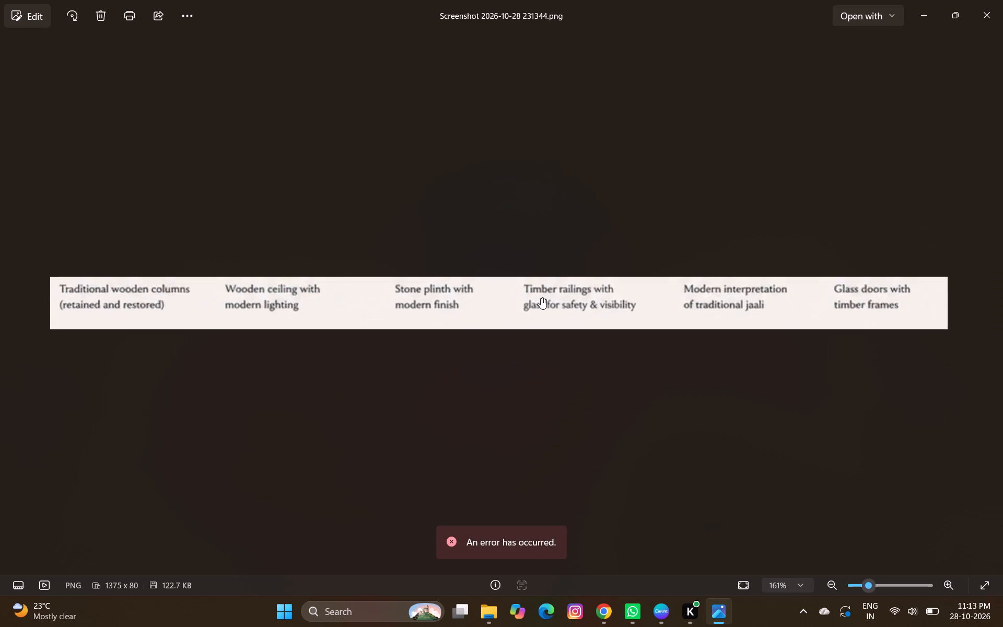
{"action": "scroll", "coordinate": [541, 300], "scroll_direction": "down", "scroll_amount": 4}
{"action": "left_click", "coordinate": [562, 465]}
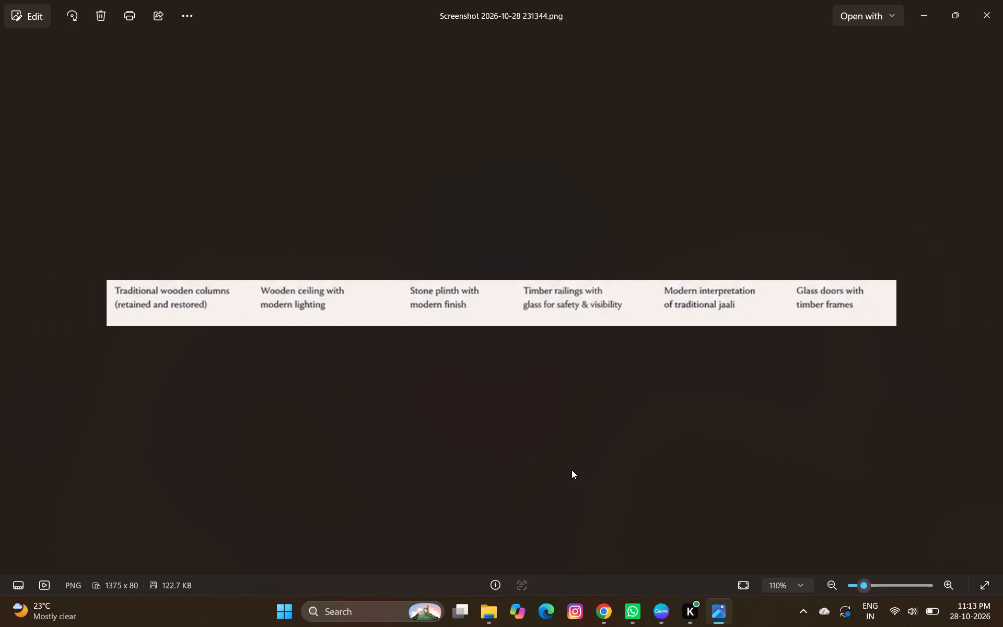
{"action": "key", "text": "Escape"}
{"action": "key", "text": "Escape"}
Reopen the caption-row screenshot in Photos, scan its text and copy the caption "Traditional wooden columns (retained and restored)".
{"action": "double_click", "coordinate": [525, 529]}
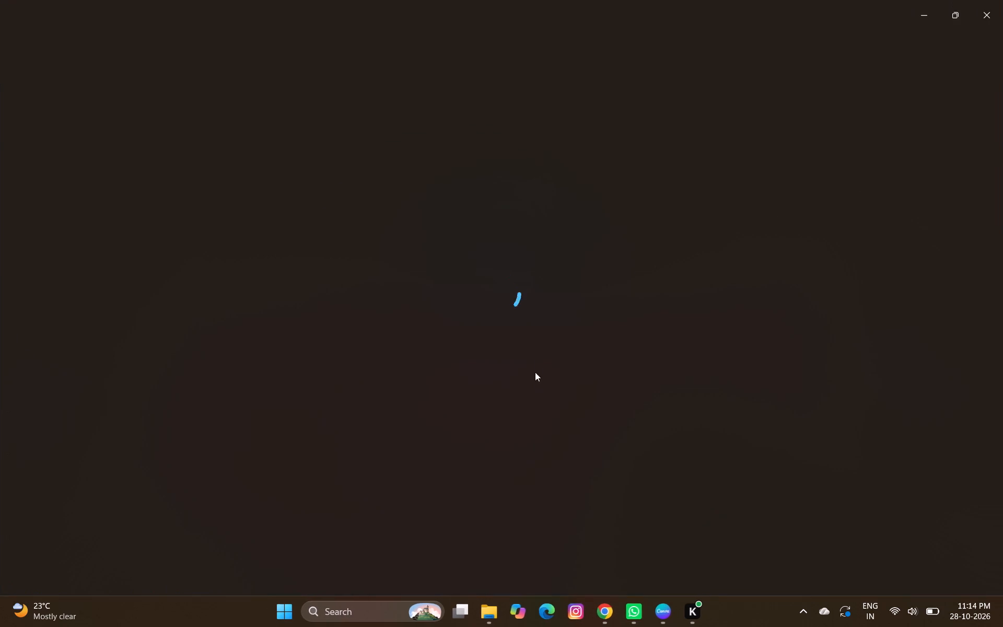
{"action": "left_click", "coordinate": [517, 588]}
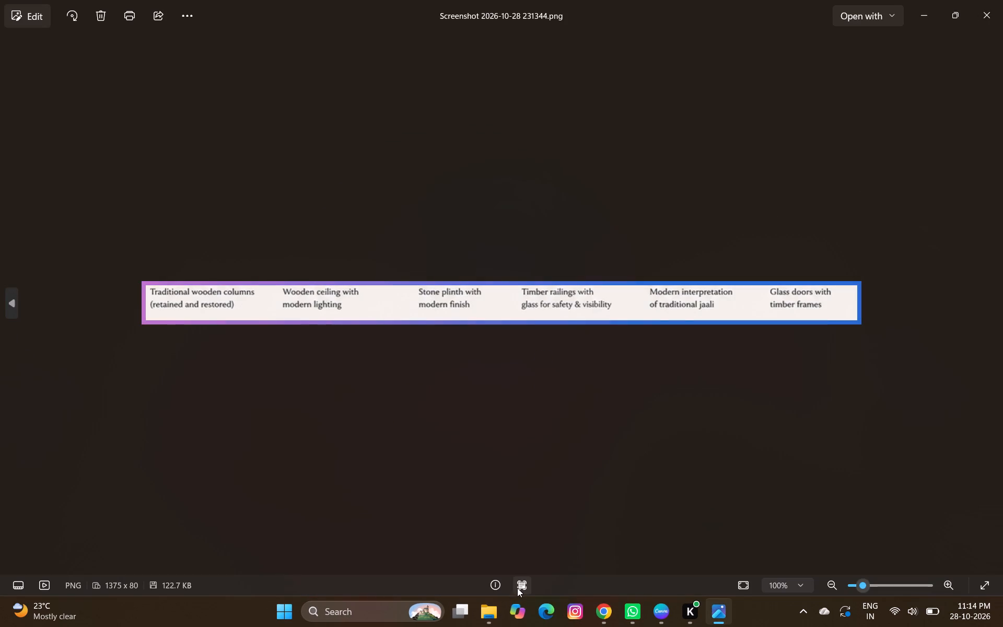
{"action": "scroll", "coordinate": [431, 293], "scroll_direction": "up", "scroll_amount": 6}
{"action": "scroll", "coordinate": [535, 413], "scroll_direction": "down", "scroll_amount": 2}
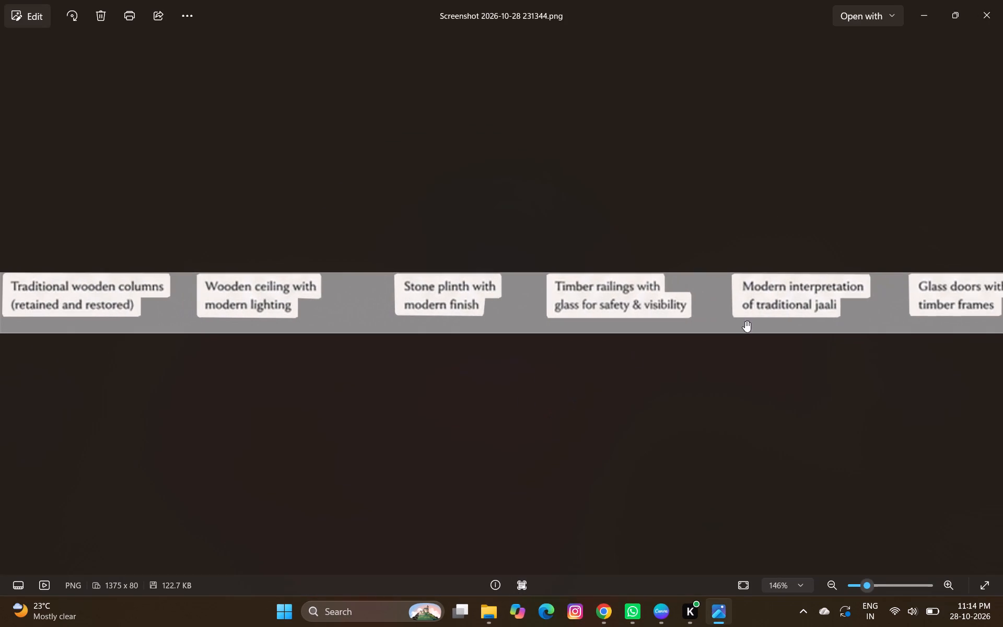
{"action": "scroll", "coordinate": [534, 464], "scroll_direction": "down", "scroll_amount": 2}
{"action": "left_click_drag", "start_coordinate": [76, 286], "coordinate": [79, 289]}
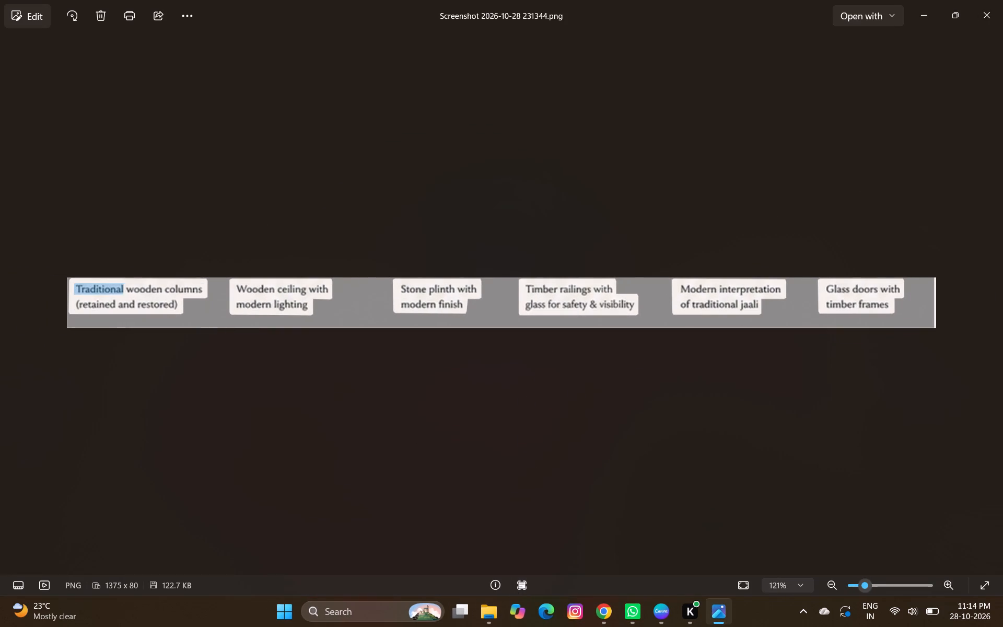
{"action": "left_click_drag", "start_coordinate": [79, 289], "coordinate": [166, 317]}
{"action": "key", "text": "ctrl+c"}
Switch to Canva and replace the wording of the duplicate Traditional Character text box below page 17's image row with the copied caption.
{"action": "key", "text": "alt+Tab"}
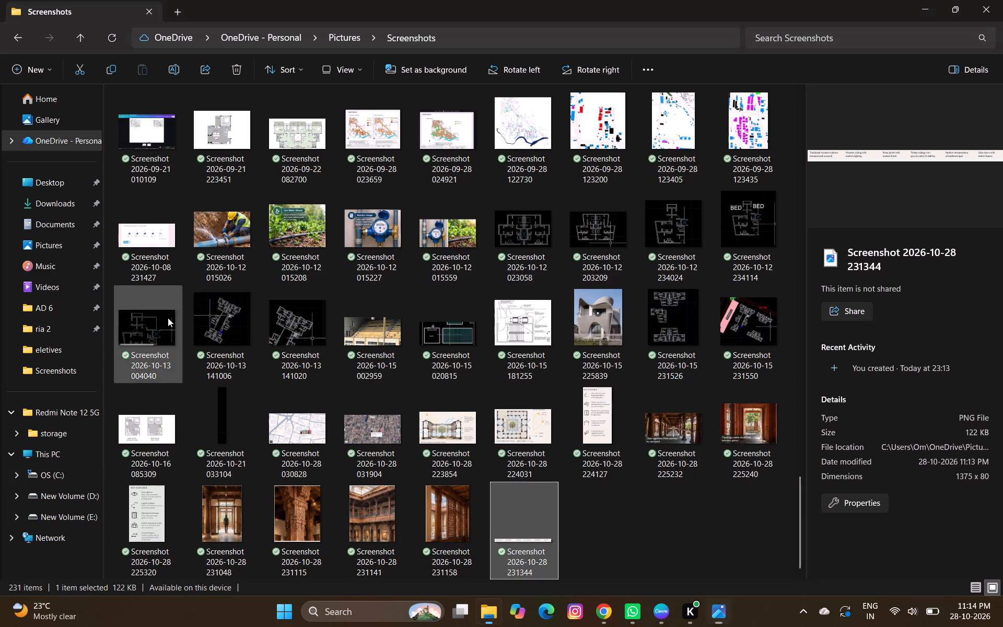
{"action": "key", "text": "alt+Tab"}
{"action": "key", "text": "alt+Tab"}
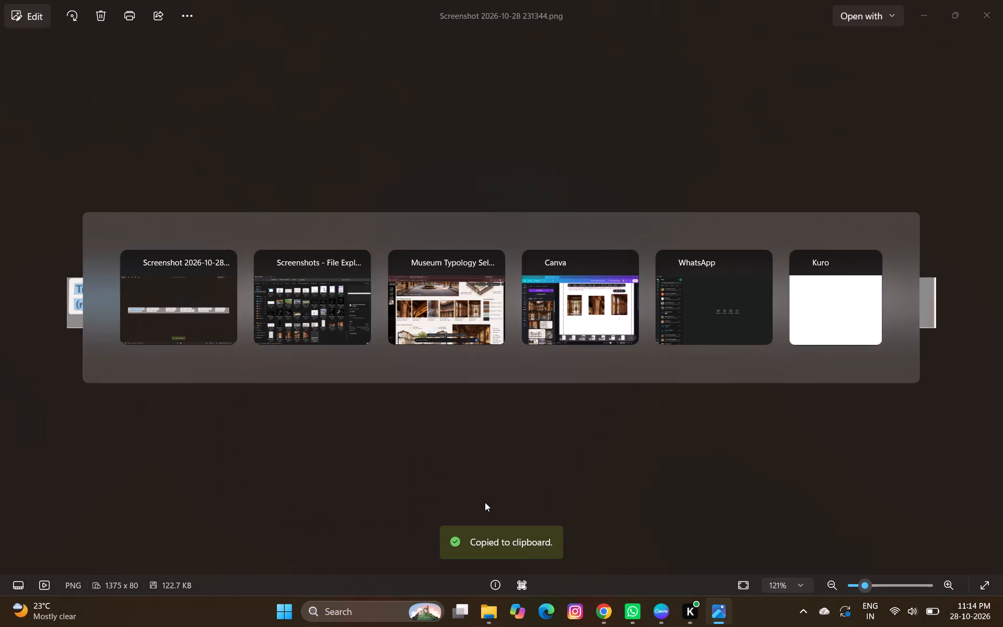
{"action": "key", "text": "alt+Tab"}
{"action": "key", "text": "alt+Tab"}
{"action": "key", "text": "alt+Tab"}
{"action": "key", "text": "alt+Tab"}
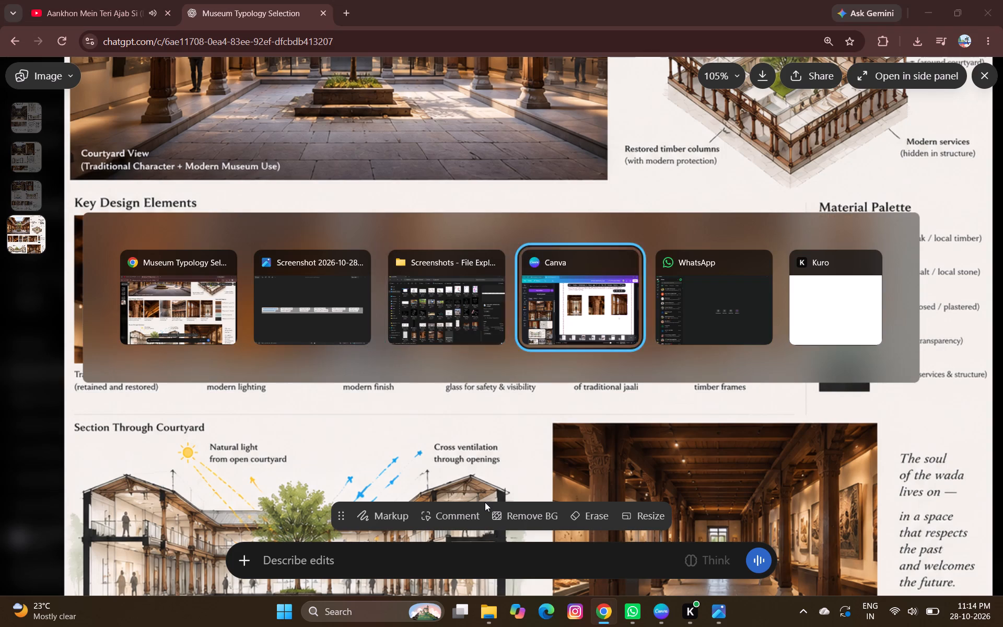
{"action": "scroll", "coordinate": [553, 400], "scroll_direction": "up", "scroll_amount": 1}
{"action": "scroll", "coordinate": [552, 266], "scroll_direction": "down", "scroll_amount": 3}
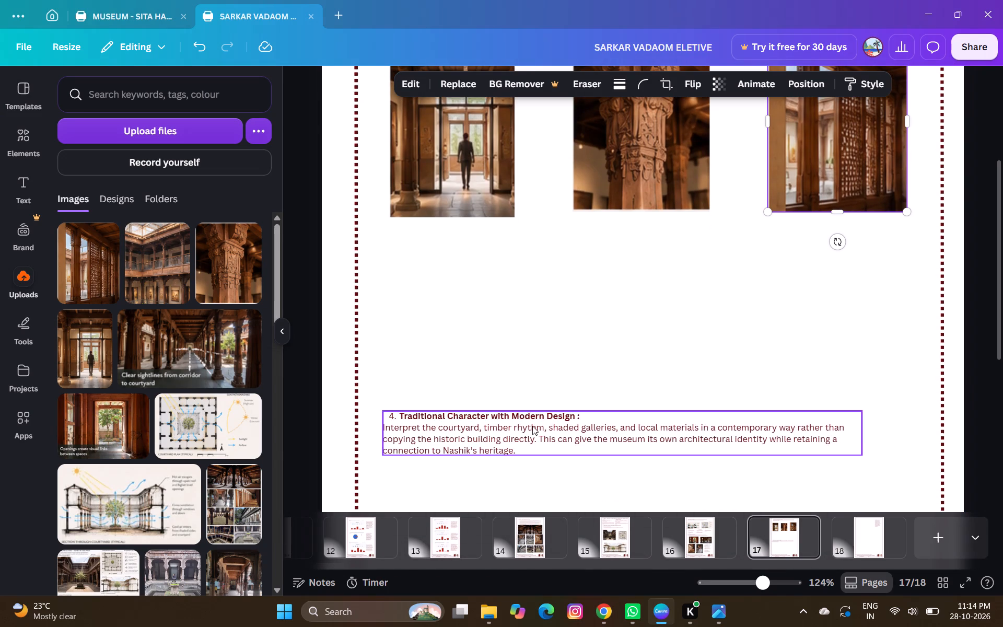
{"action": "scroll", "coordinate": [532, 417], "scroll_direction": "up", "scroll_amount": 1}
{"action": "scroll", "coordinate": [498, 340], "scroll_direction": "up", "scroll_amount": 2}
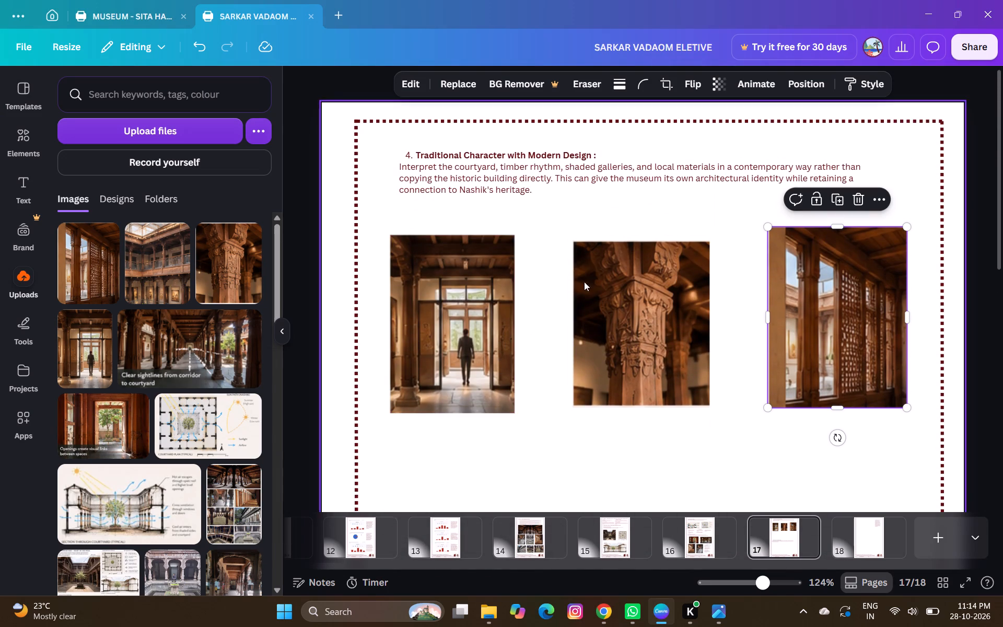
{"action": "scroll", "coordinate": [590, 323], "scroll_direction": "down", "scroll_amount": 3}
{"action": "left_click", "coordinate": [572, 434]}
{"action": "double_click", "coordinate": [572, 434]}
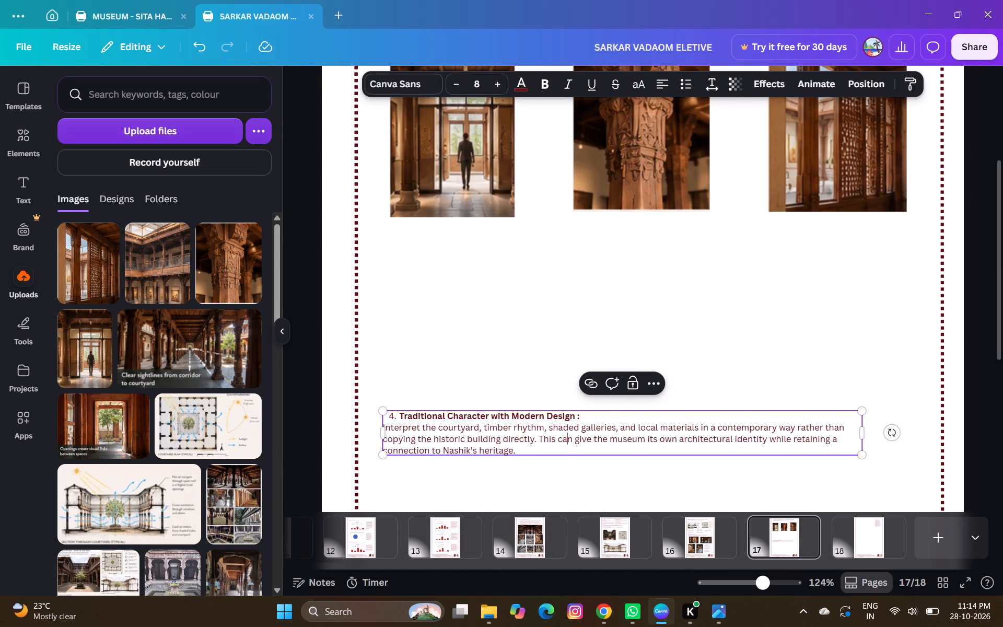
{"action": "double_click", "coordinate": [571, 431]}
{"action": "left_click", "coordinate": [574, 431]}
{"action": "triple_click", "coordinate": [576, 426]}
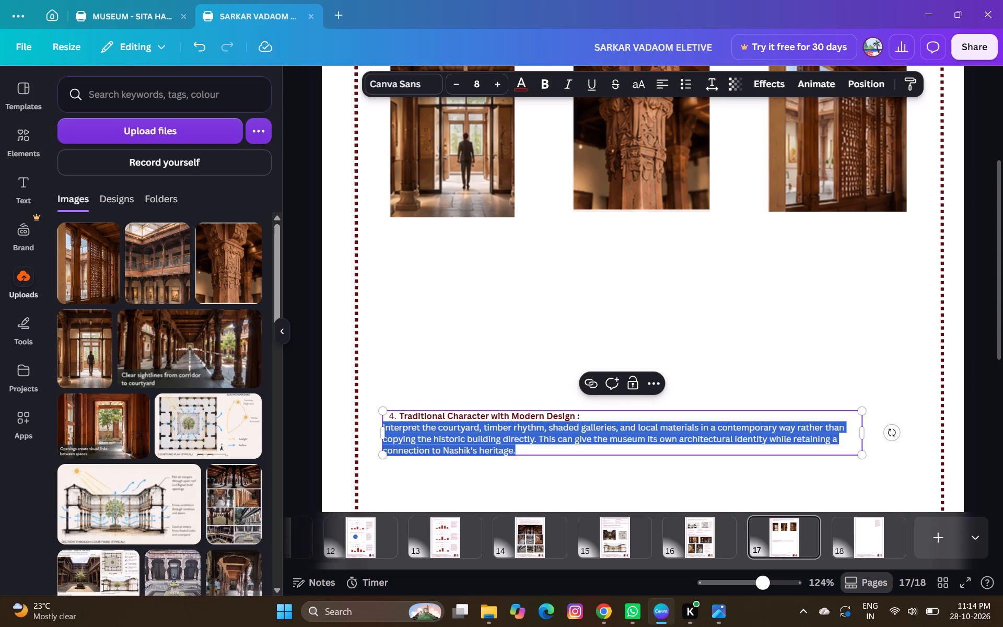
{"action": "left_click", "coordinate": [553, 451]}
{"action": "left_click_drag", "start_coordinate": [550, 449], "coordinate": [367, 408]}
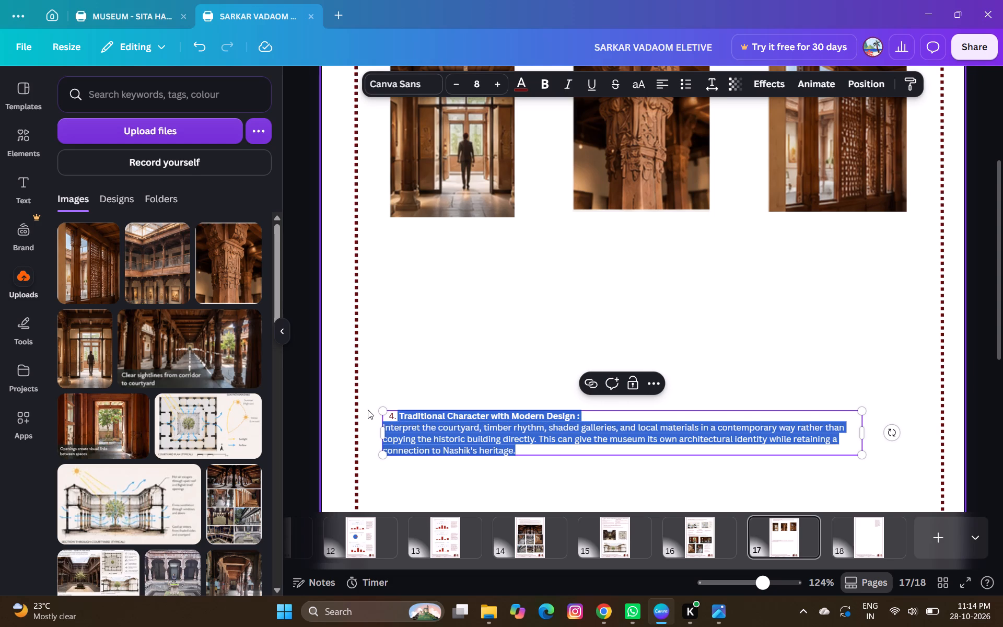
{"action": "key", "text": "ctrl+v"}
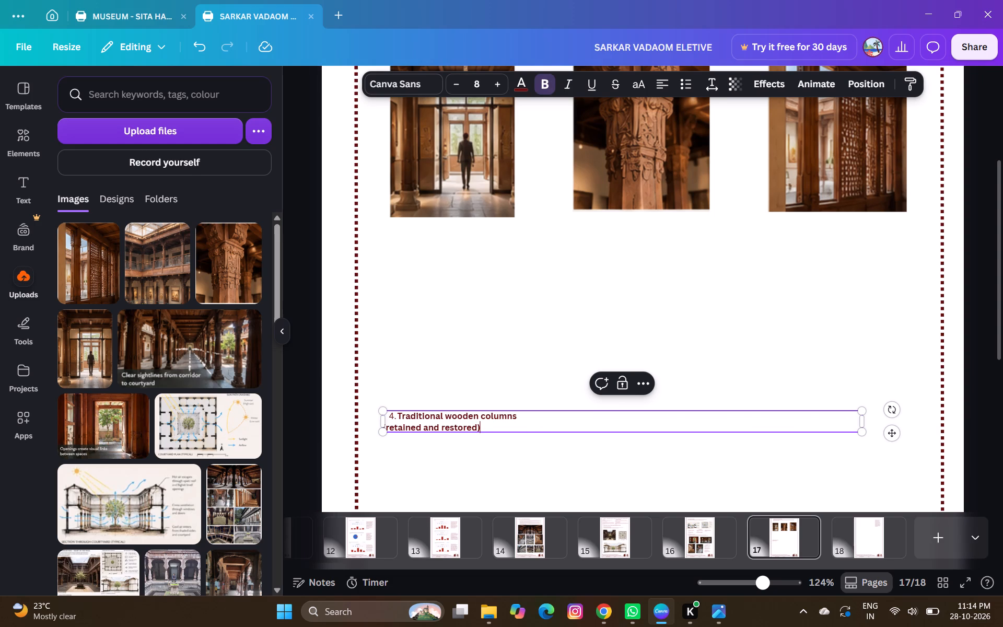
Remove the list number before "Traditional wooden columns" and format that line as a bullet point.
{"action": "left_click", "coordinate": [398, 414]}
{"action": "key", "text": "BackSpace"}
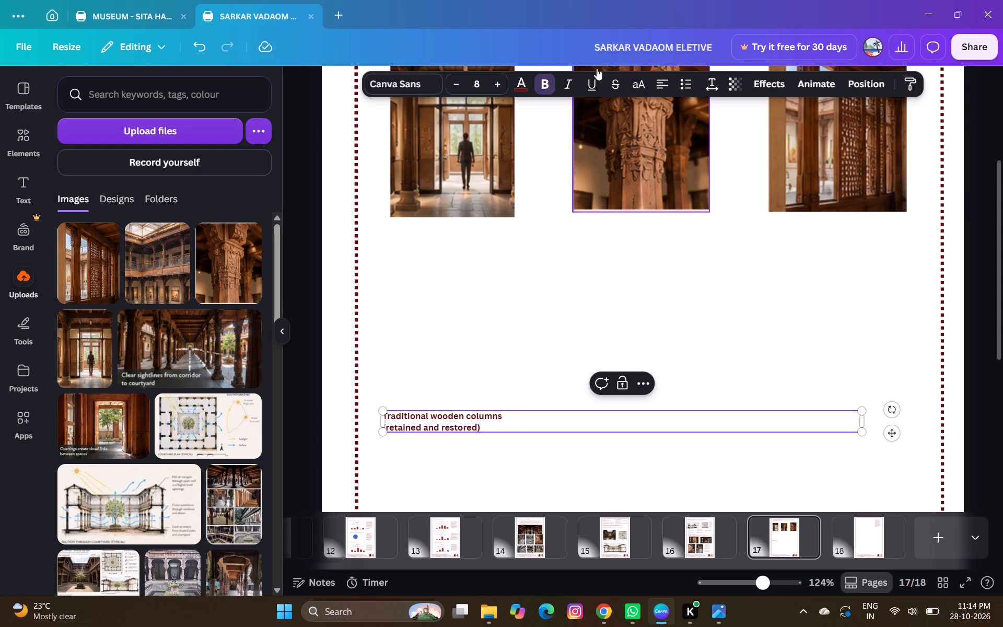
{"action": "left_click", "coordinate": [683, 82]}
{"action": "left_click", "coordinate": [514, 327]}
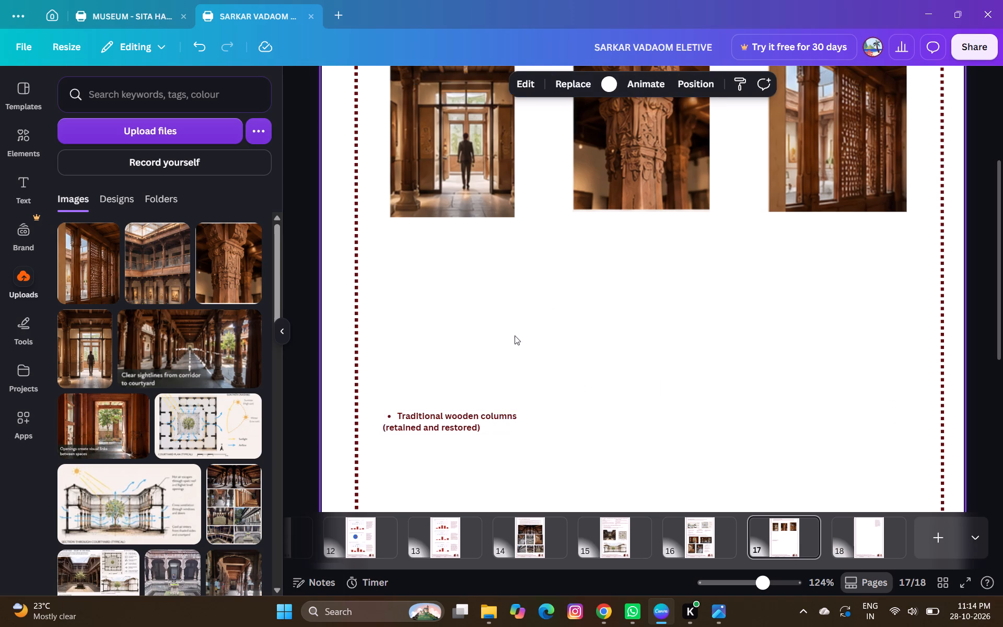
Indent the line "(retained and restored)" with spaces so it sits under the "Traditional wooden columns" bullet text.
{"action": "double_click", "coordinate": [484, 428]}
{"action": "left_click", "coordinate": [399, 427]}
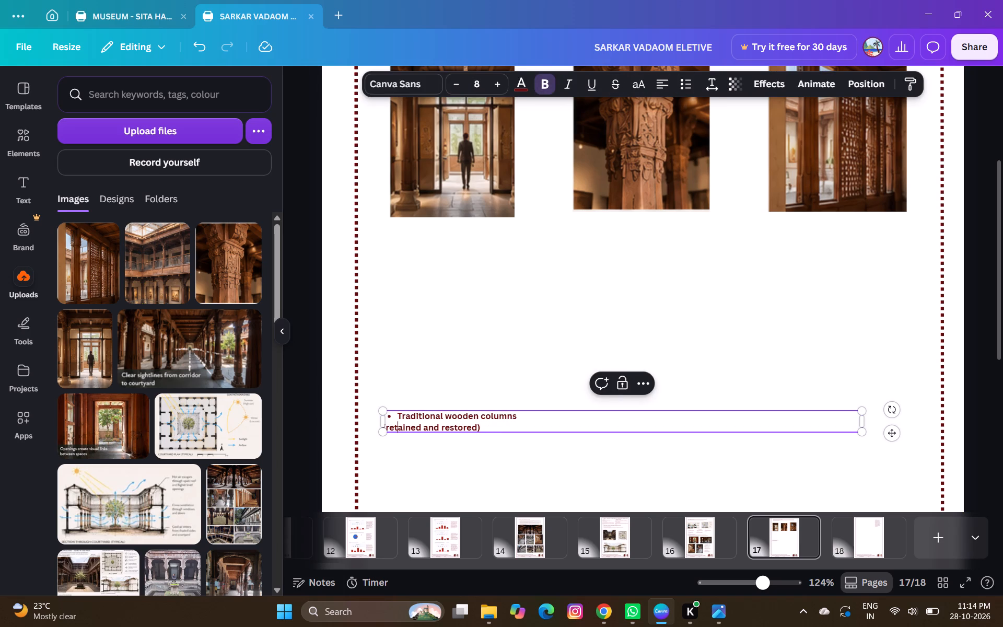
{"action": "key", "text": "Left"}
{"action": "key", "text": "Left"}
{"action": "key", "text": "Left"}
{"action": "key", "text": "Left"}
{"action": "key", "text": "space"}
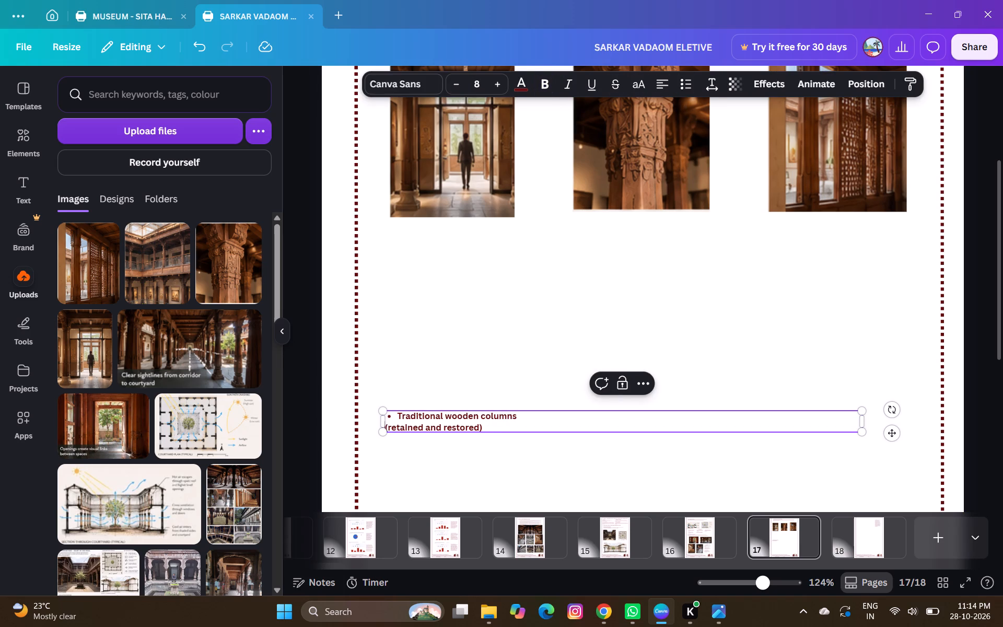
{"action": "key", "text": "space"}
{"action": "key", "text": "space"}
{"action": "key", "text": "space"}
{"action": "key", "text": "space"}
{"action": "key", "text": "space"}
{"action": "key", "text": "space"}
{"action": "key", "text": "space"}
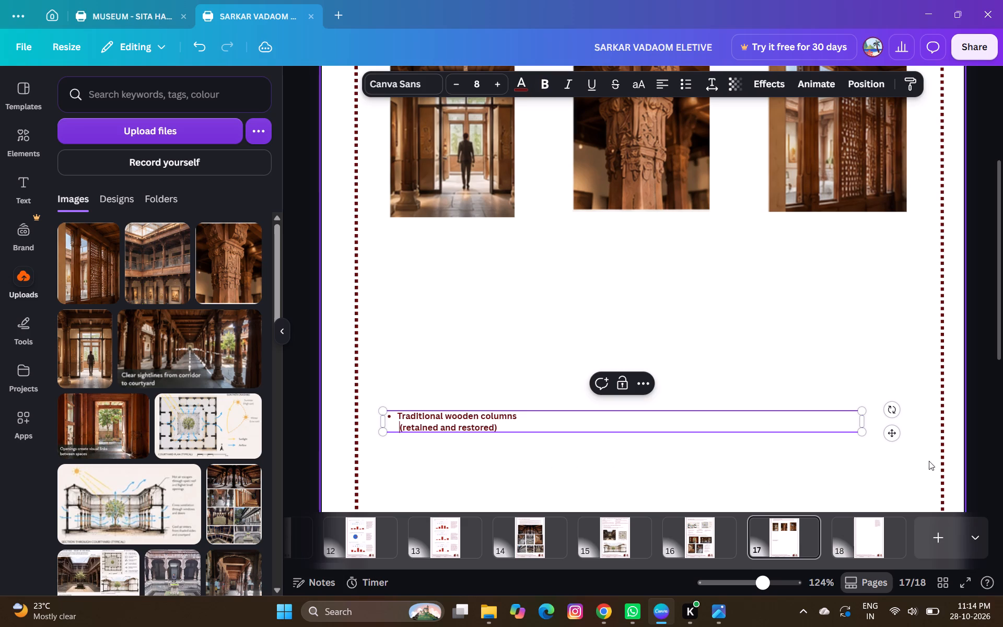
Narrow the Traditional wooden columns text box to fit its wording and place it just below the carved column image.
{"action": "left_click_drag", "start_coordinate": [865, 425], "coordinate": [527, 423]}
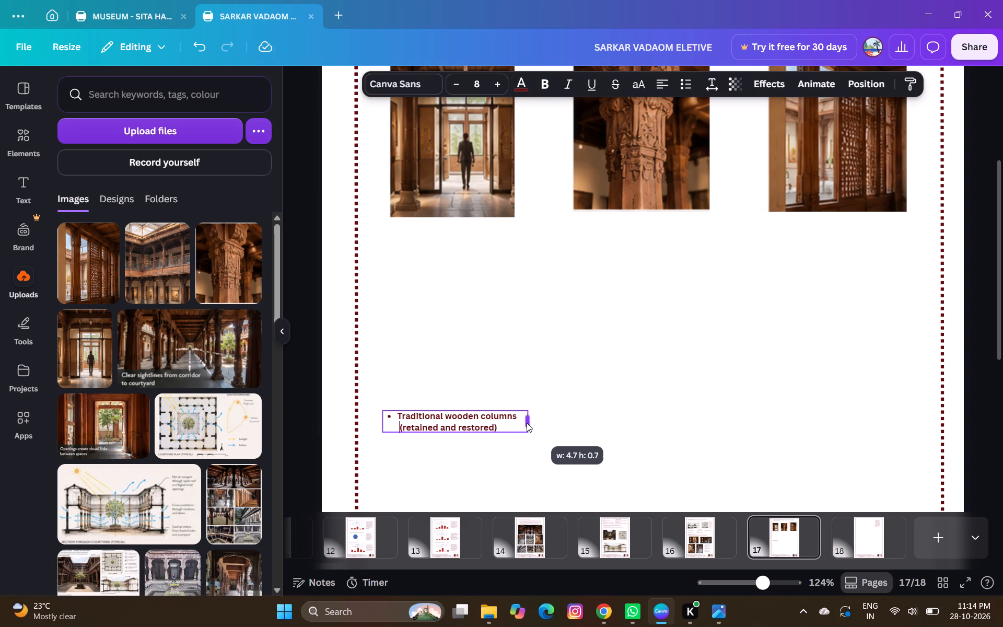
{"action": "left_click_drag", "start_coordinate": [527, 423], "coordinate": [523, 423]}
{"action": "left_click", "coordinate": [626, 459]}
{"action": "left_click_drag", "start_coordinate": [475, 425], "coordinate": [713, 269]}
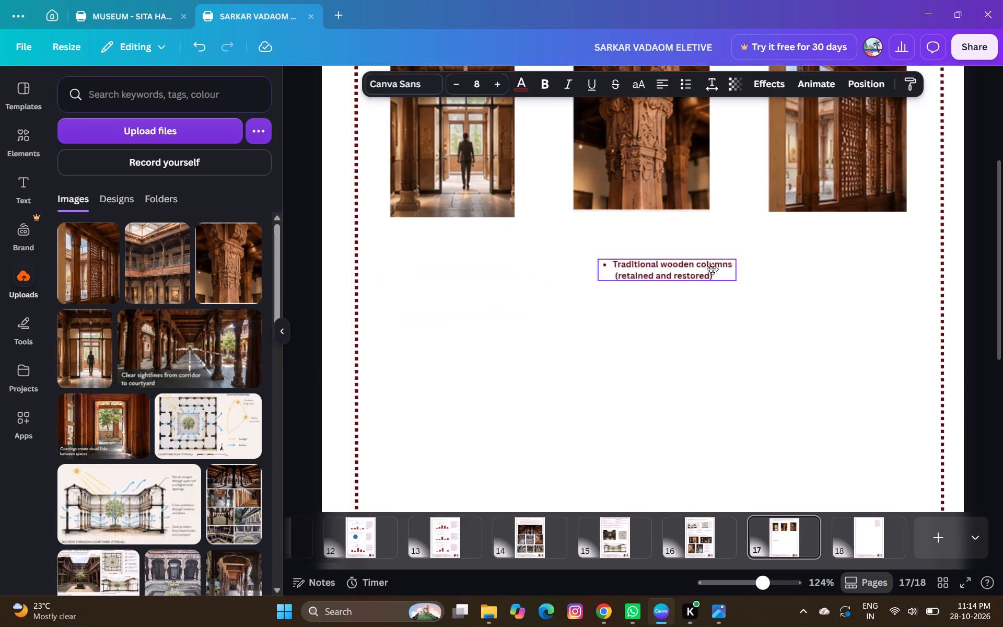
{"action": "left_click_drag", "start_coordinate": [713, 269], "coordinate": [668, 230]}
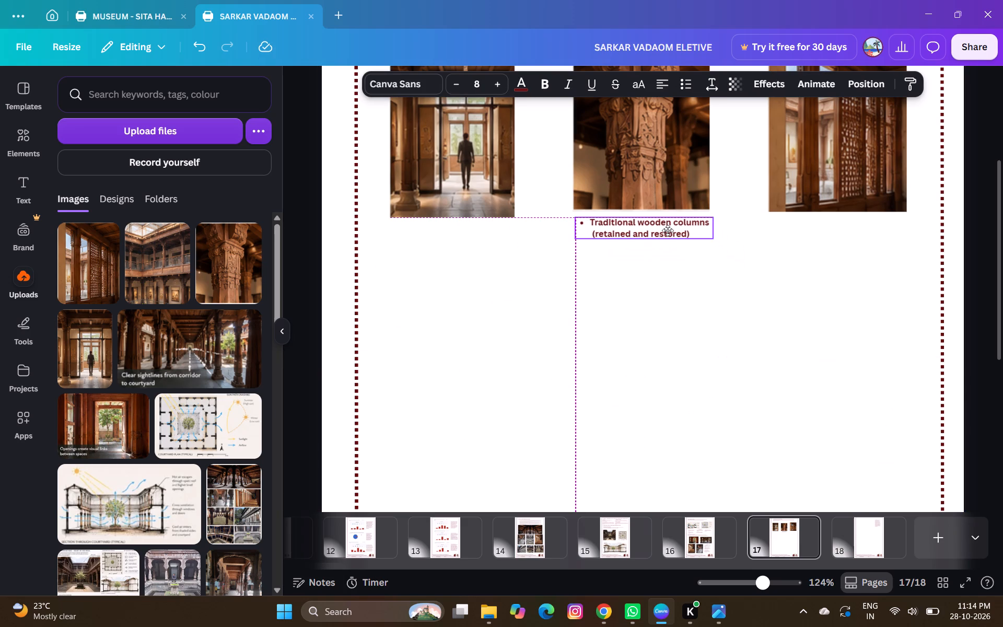
{"action": "left_click_drag", "start_coordinate": [668, 230], "coordinate": [668, 236]}
Duplicate the Traditional wooden columns caption and place the copy below the glass door image.
{"action": "left_click", "coordinate": [637, 194]}
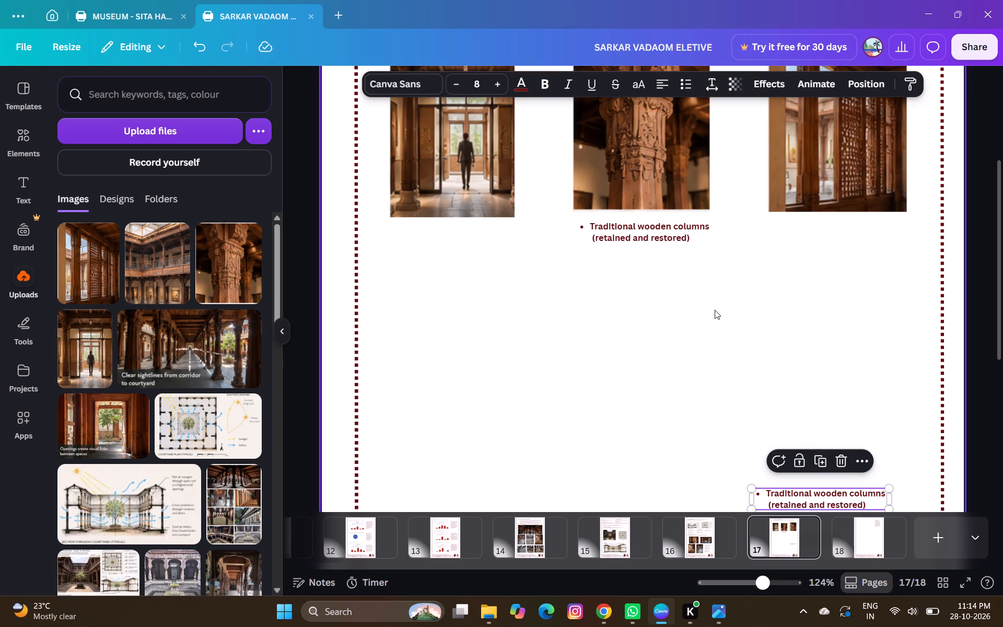
{"action": "left_click_drag", "start_coordinate": [825, 497], "coordinate": [459, 236]}
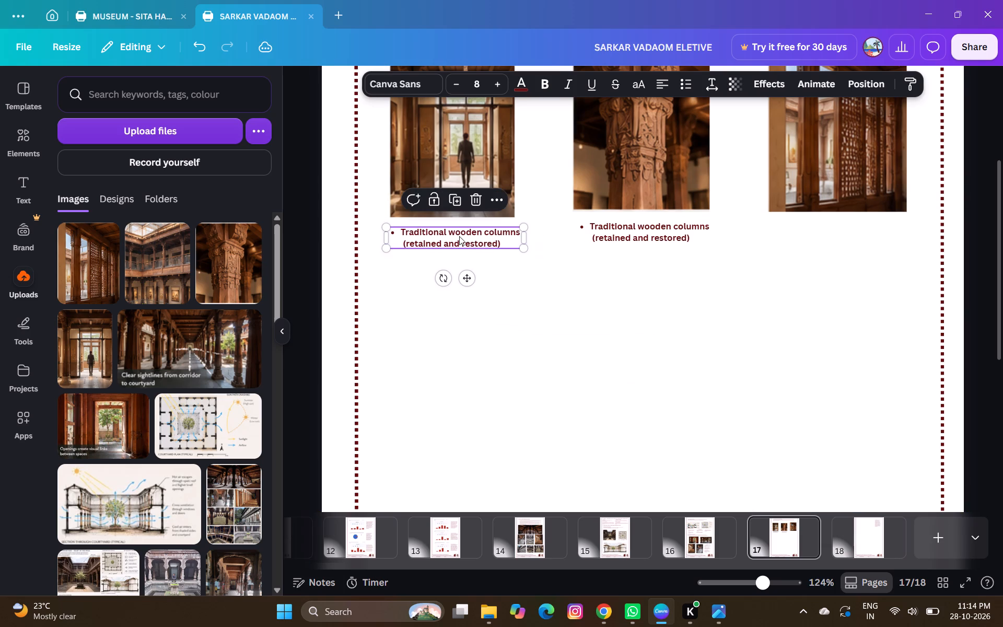
Copy "Modern interpretation of traditional jaali" from the caption screenshot in Photos and replace the duplicate caption's wording with it in Canva.
{"action": "left_click", "coordinate": [710, 621]}
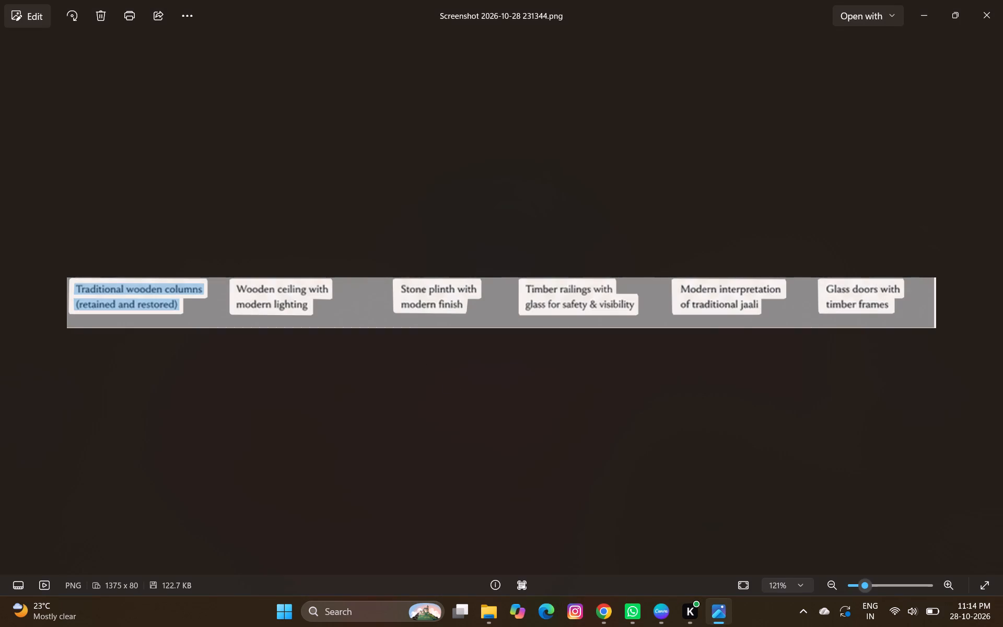
{"action": "left_click_drag", "start_coordinate": [757, 304], "coordinate": [687, 284]}
{"action": "key", "text": "ctrl+c"}
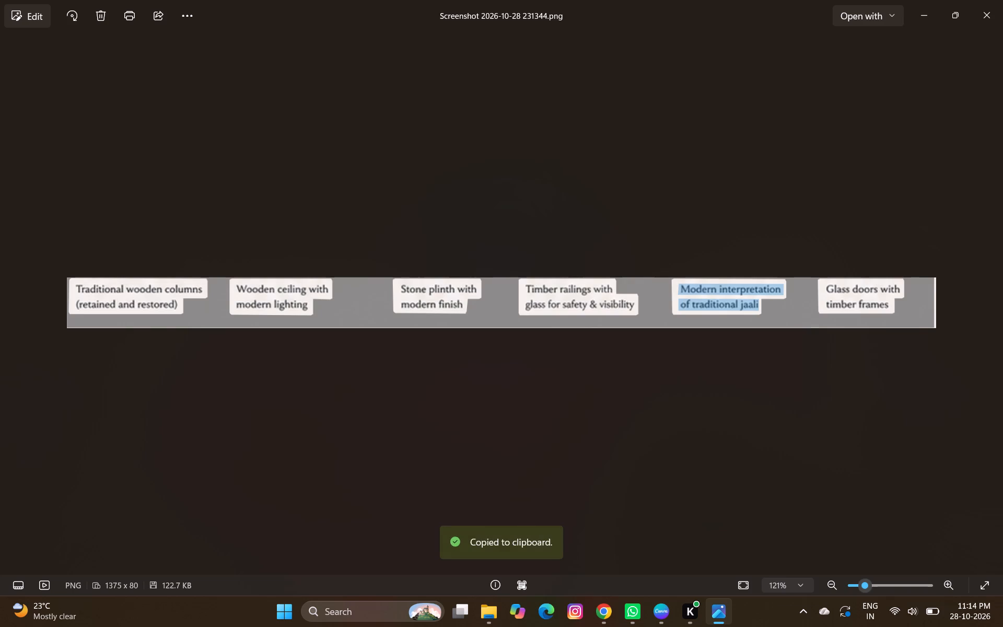
{"action": "key", "text": "alt+Tab"}
{"action": "double_click", "coordinate": [472, 240]}
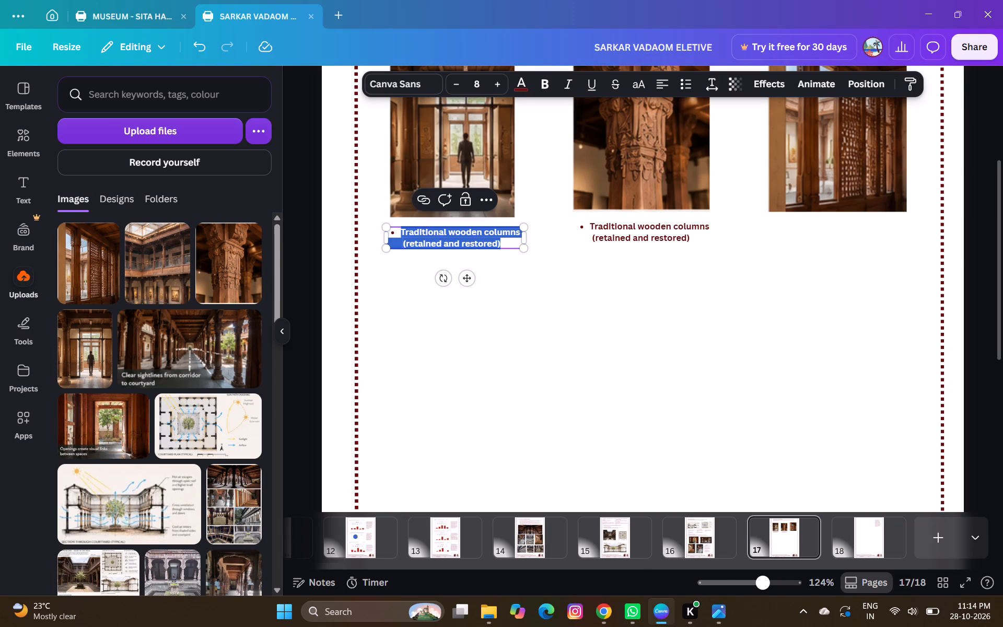
{"action": "key", "text": "ctrl+v"}
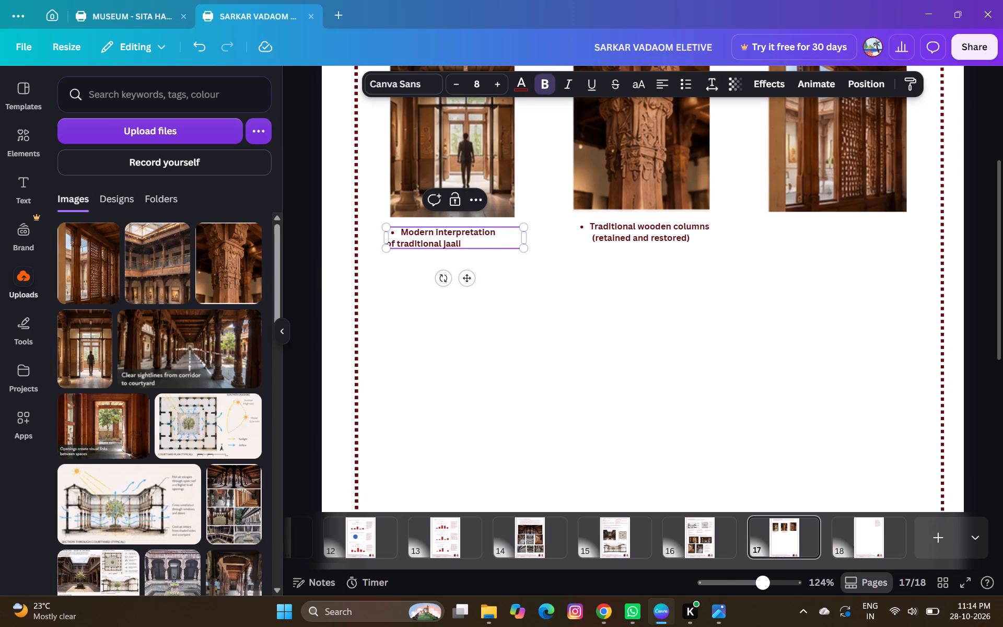
Indent the line "of traditional jaali" with spaces so it sits under the "Modern interpretation" bullet text.
{"action": "left_click", "coordinate": [403, 243]}
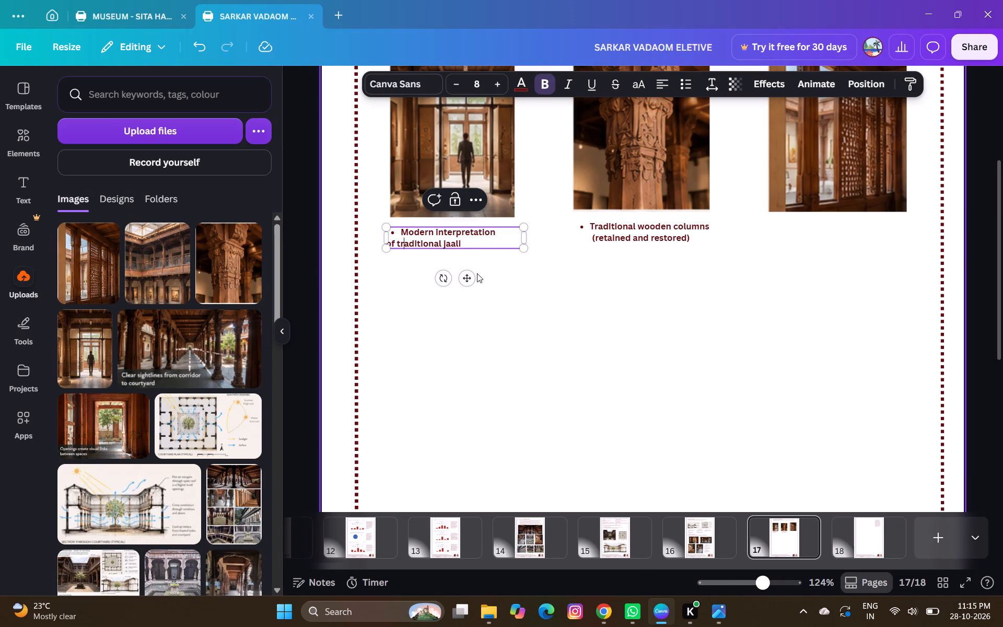
{"action": "key", "text": "Left"}
{"action": "key", "text": "Left"}
{"action": "key", "text": "Left"}
{"action": "key", "text": "Left"}
{"action": "key", "text": "Left"}
{"action": "key", "text": "space"}
{"action": "key", "text": "space"}
{"action": "key", "text": "space"}
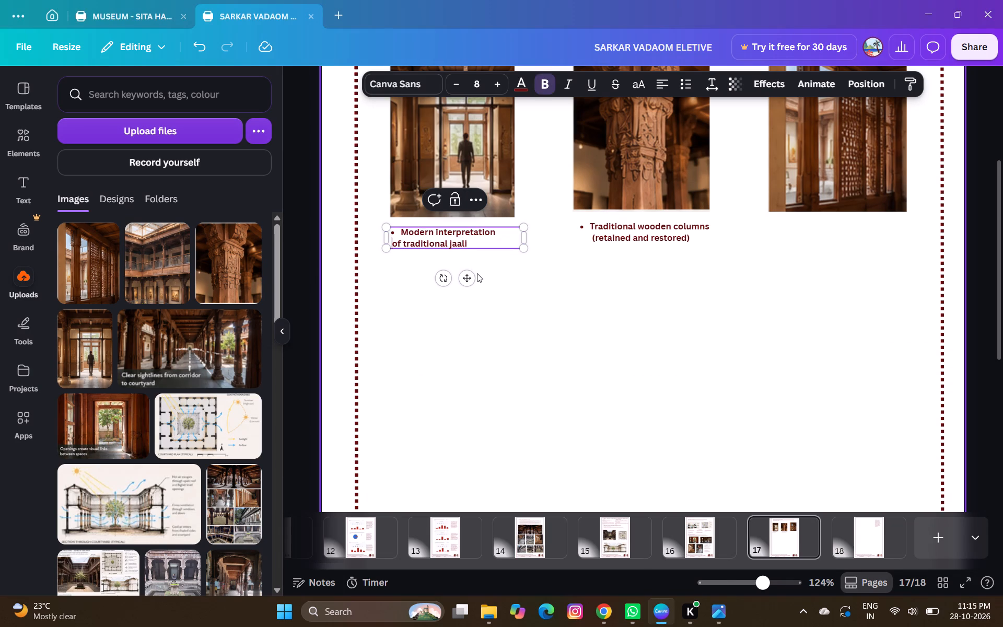
{"action": "key", "text": "space"}
{"action": "key", "text": "space"}
{"action": "key", "text": "space"}
{"action": "left_click", "coordinate": [454, 334]}
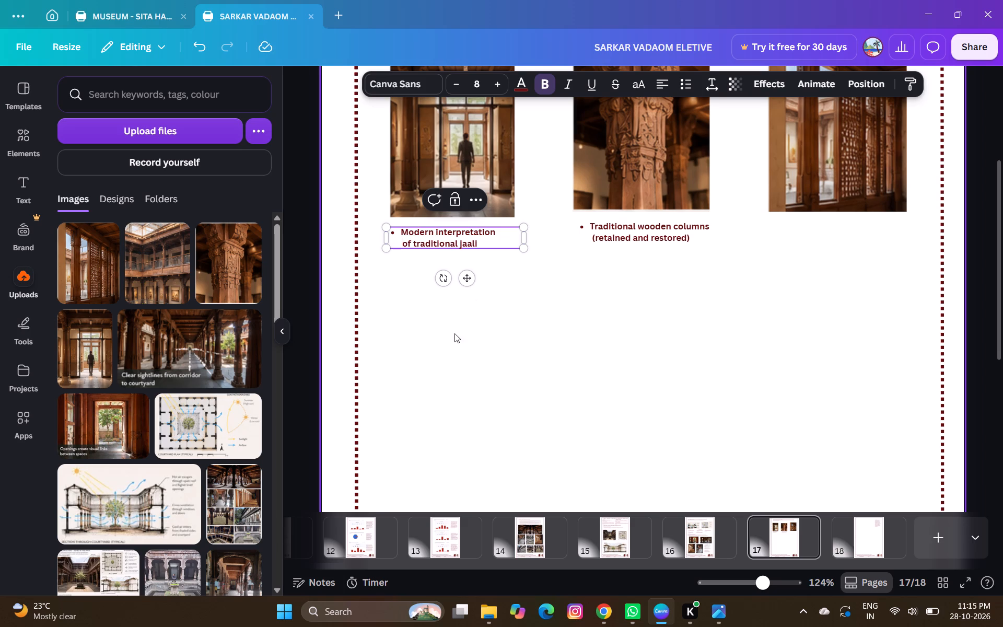
Move the Modern interpretation of traditional jaali caption below the jaali window image, level with the column caption.
{"action": "left_click_drag", "start_coordinate": [454, 237], "coordinate": [839, 232]}
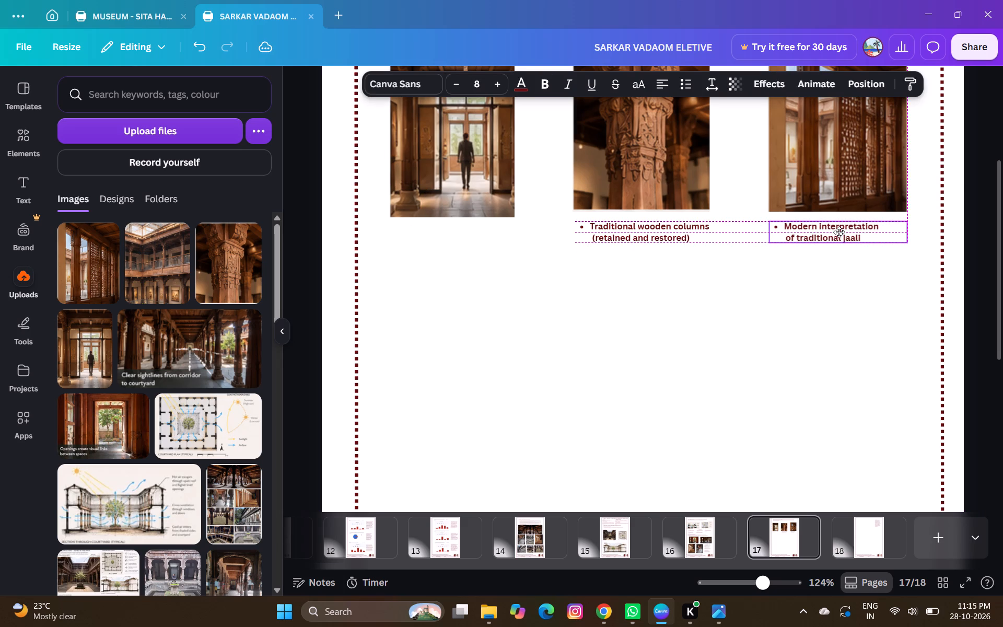
{"action": "left_click_drag", "start_coordinate": [839, 232], "coordinate": [845, 232]}
Duplicate the Traditional wooden columns caption again and place the copy below the glass door image.
{"action": "left_click", "coordinate": [619, 242]}
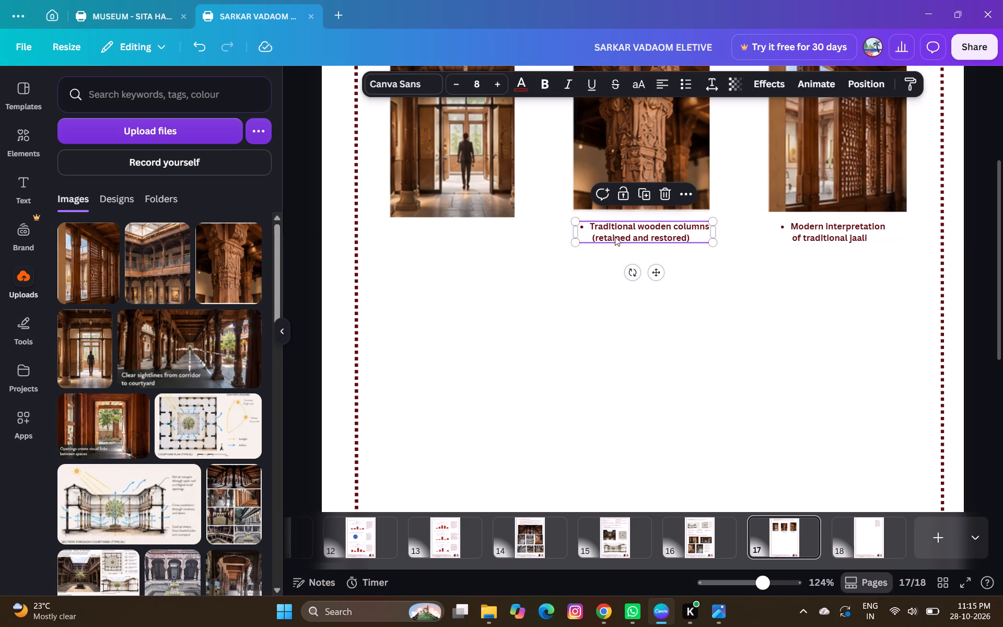
{"action": "left_click", "coordinate": [645, 200]}
{"action": "left_click_drag", "start_coordinate": [656, 252], "coordinate": [456, 243]}
Copy "Glass doors with timber frames" from the caption screenshot in Photos and replace the new duplicate's wording with it in Canva.
{"action": "key", "text": "alt+Tab"}
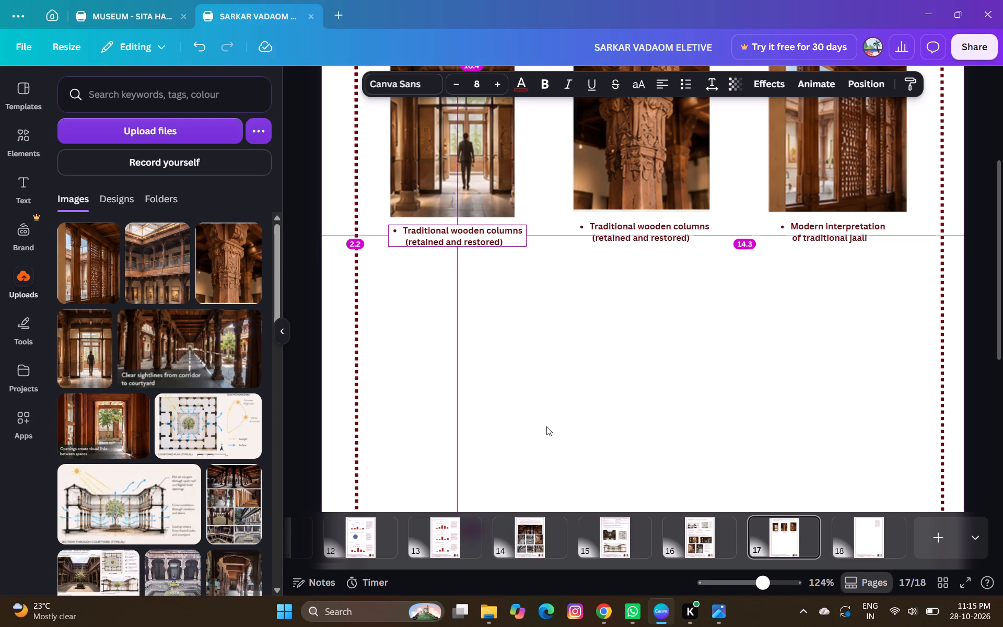
{"action": "left_click_drag", "start_coordinate": [825, 289], "coordinate": [881, 311]}
{"action": "key", "text": "ctrl+c"}
{"action": "key", "text": "alt+Tab"}
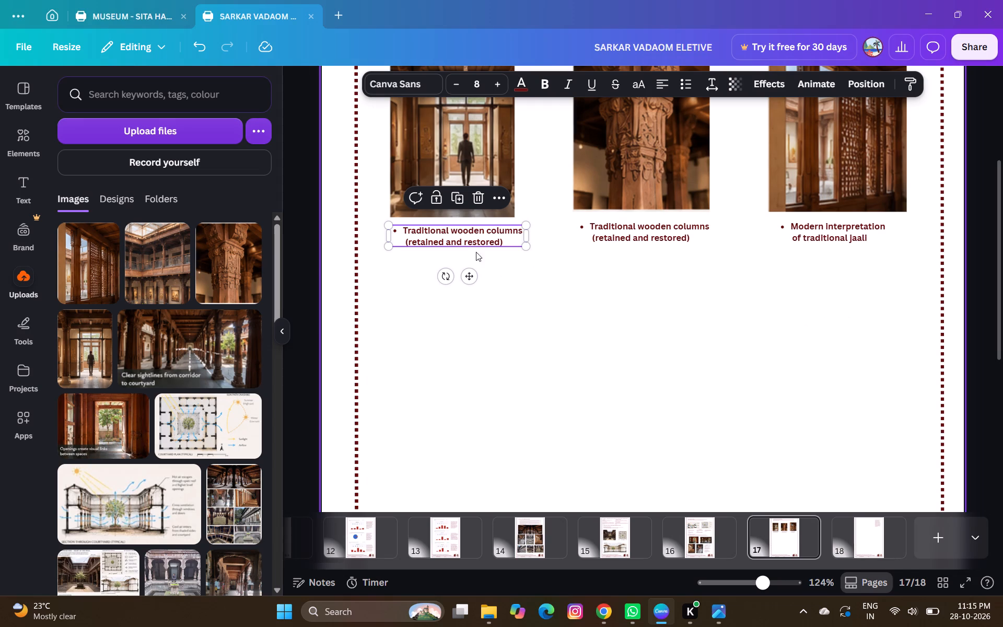
{"action": "double_click", "coordinate": [496, 240]}
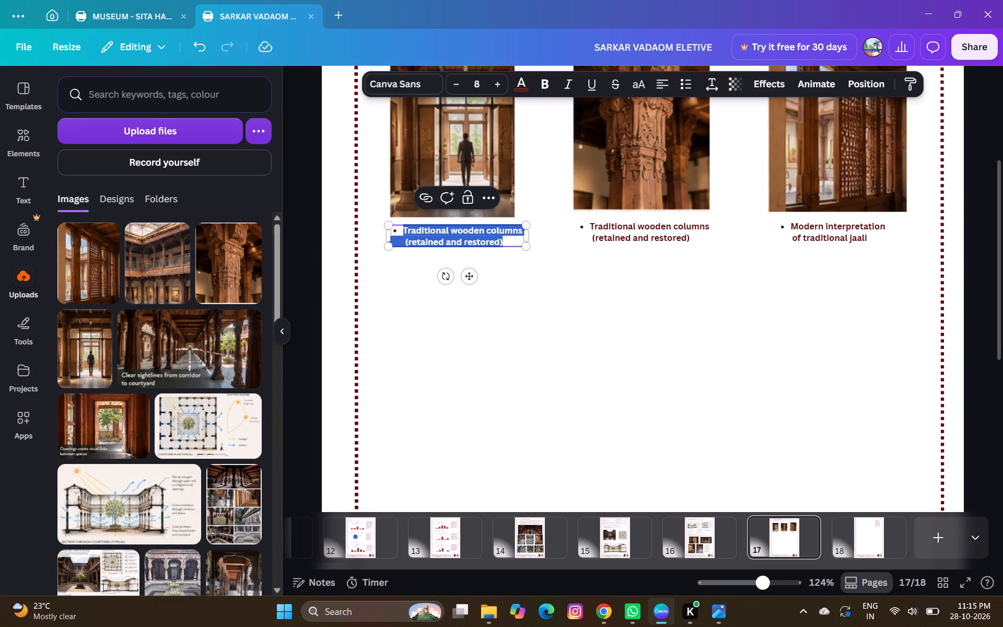
{"action": "key", "text": "ctrl+v"}
Indent the line "timber frames" with spaces so it sits under the "Glass doors with" bullet text.
{"action": "left_click", "coordinate": [398, 243]}
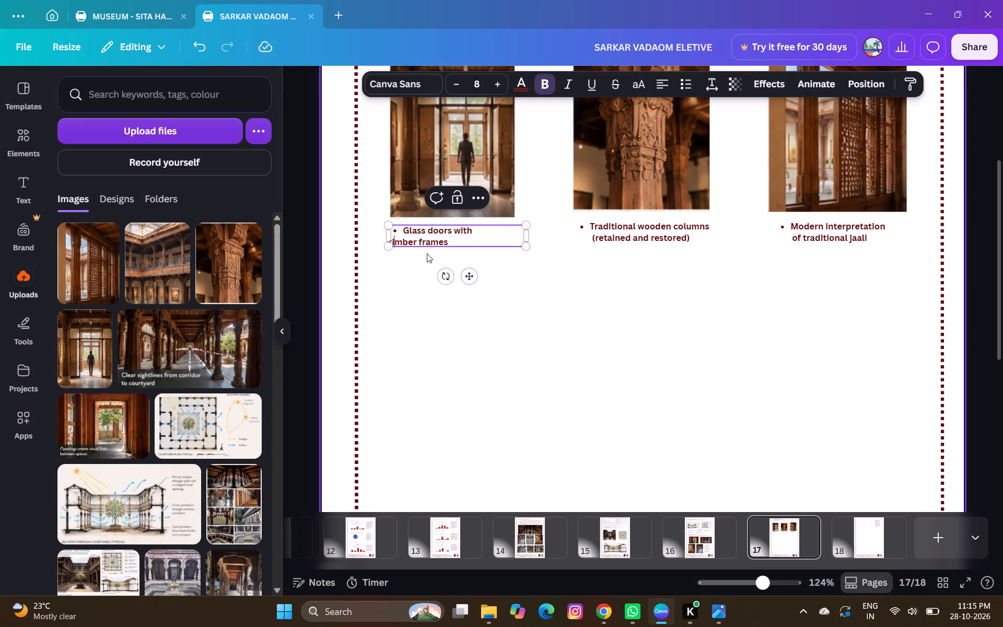
{"action": "key", "text": "Down"}
{"action": "key", "text": "Left"}
{"action": "key", "text": "Left"}
{"action": "key", "text": "Left"}
{"action": "key", "text": "Left"}
{"action": "key", "text": "Left"}
{"action": "key", "text": "Left"}
{"action": "key", "text": "Left"}
{"action": "key", "text": "Left"}
{"action": "key", "text": "Left"}
{"action": "key", "text": "Left"}
{"action": "key", "text": "Left"}
{"action": "key", "text": "Left"}
{"action": "key", "text": "Left"}
{"action": "key", "text": "Left"}
{"action": "key", "text": "Left"}
{"action": "key", "text": "Left"}
{"action": "key", "text": "Left"}
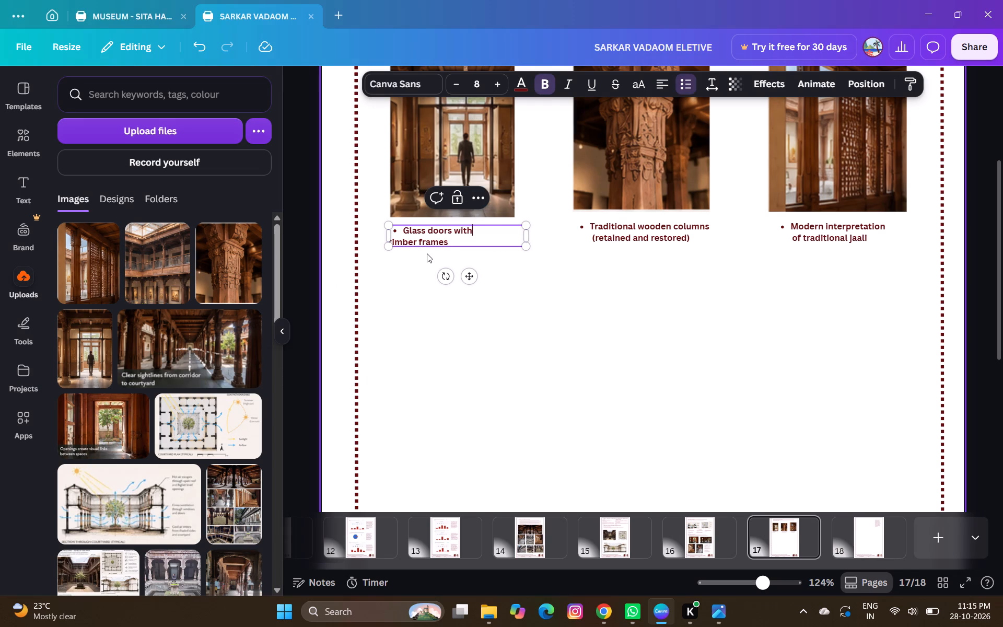
{"action": "key", "text": "Right"}
{"action": "key", "text": "space"}
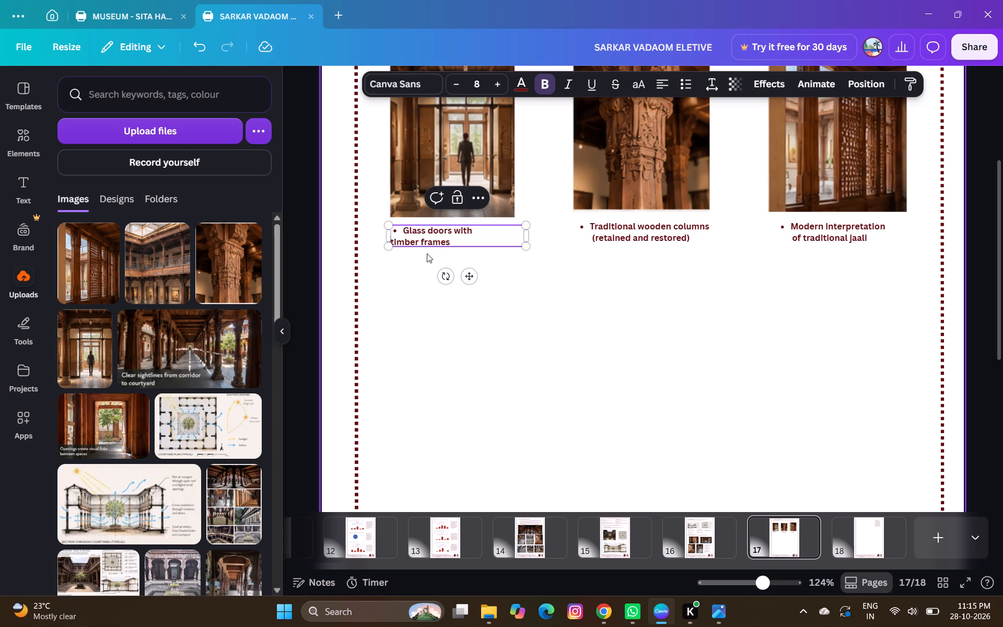
{"action": "key", "text": "space"}
{"action": "key", "text": "space"}
{"action": "key", "text": "space"}
{"action": "key", "text": "space"}
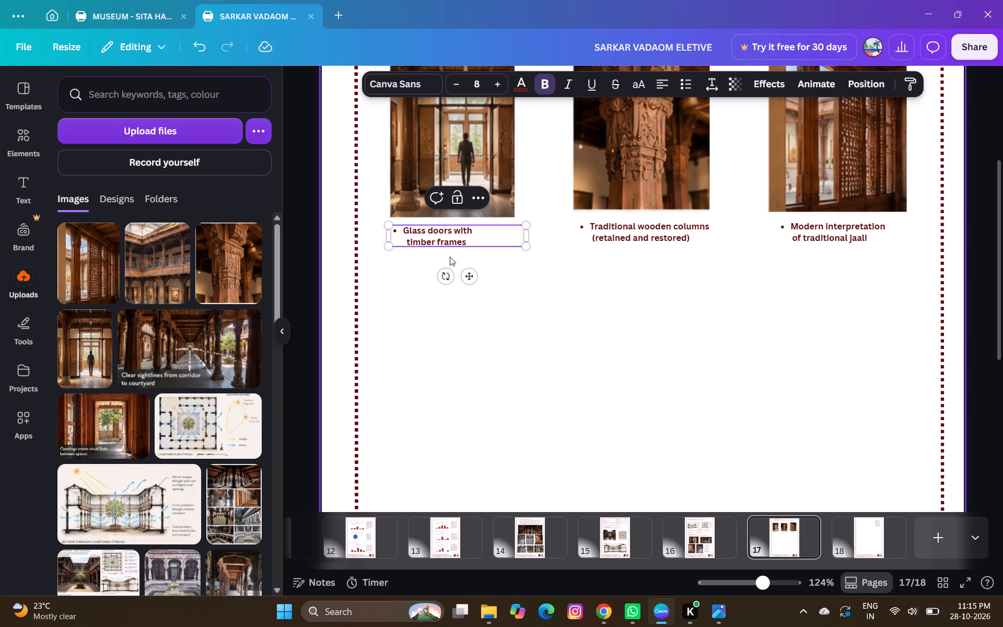
Append "and railing" to the end of the glass doors caption, after "timber frames".
{"action": "left_click", "coordinate": [477, 243]}
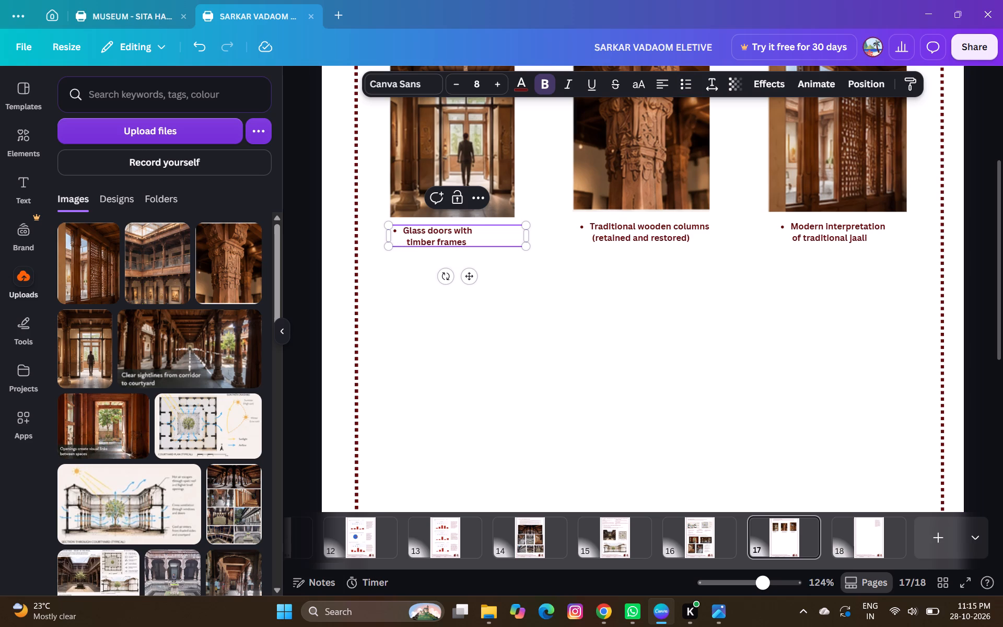
{"action": "key", "text": "space"}
{"action": "type", "text": "and"}
{"action": "key", "text": "space"}
{"action": "type", "text": "rai"}
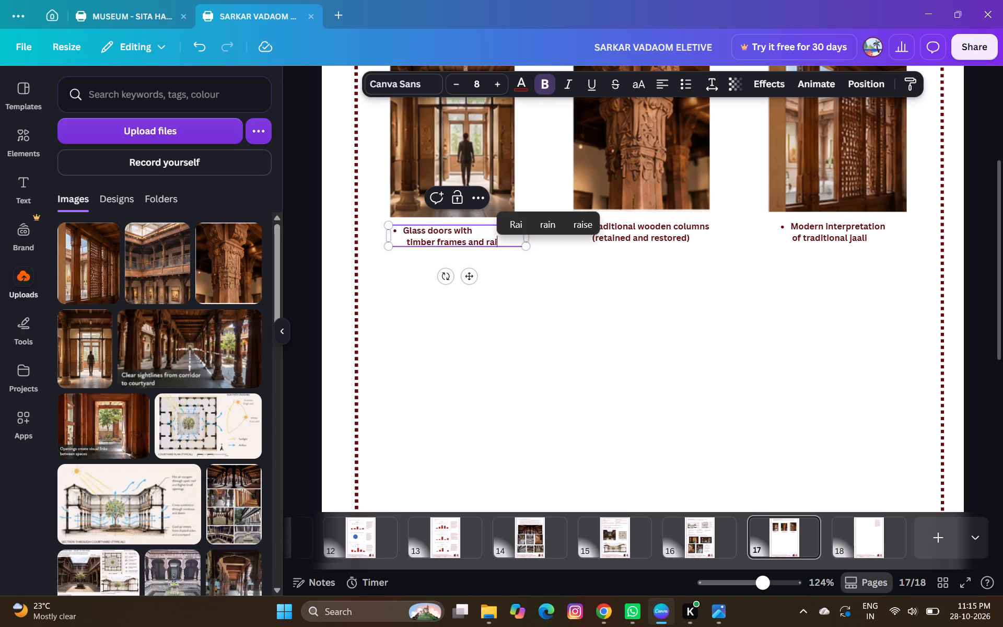
{"action": "type", "text": "ling"}
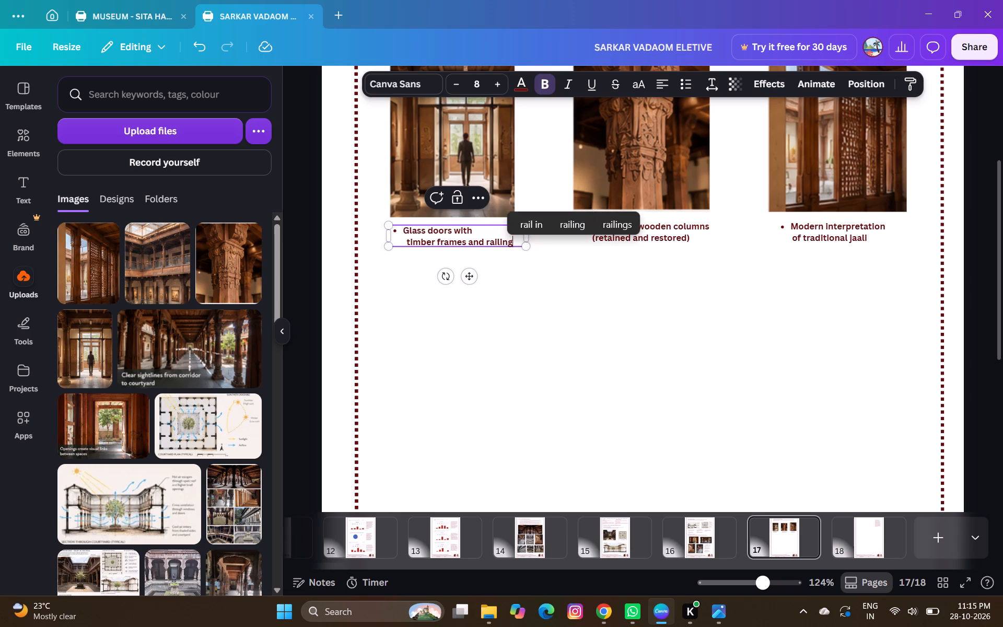
{"action": "left_click", "coordinate": [505, 303]}
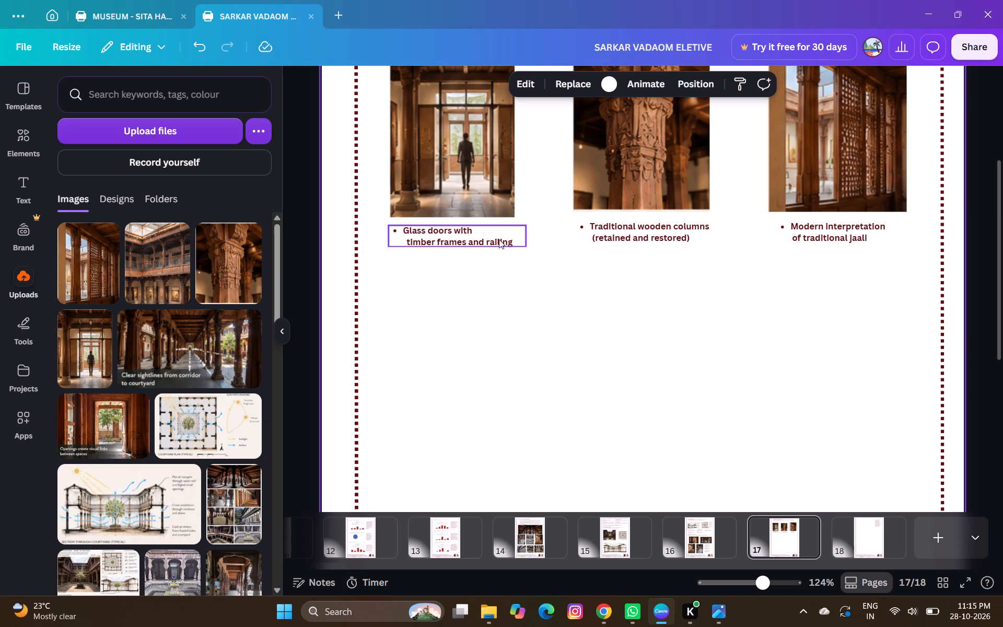
{"action": "left_click", "coordinate": [499, 239]}
{"action": "left_click", "coordinate": [503, 295]}
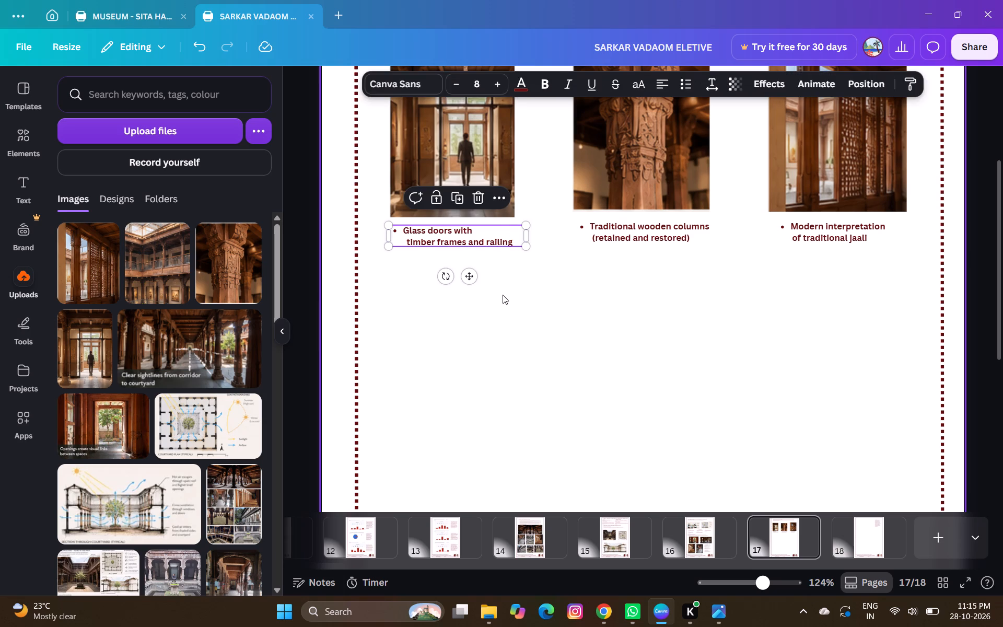
{"action": "left_click", "coordinate": [498, 242]}
{"action": "left_click", "coordinate": [507, 309]}
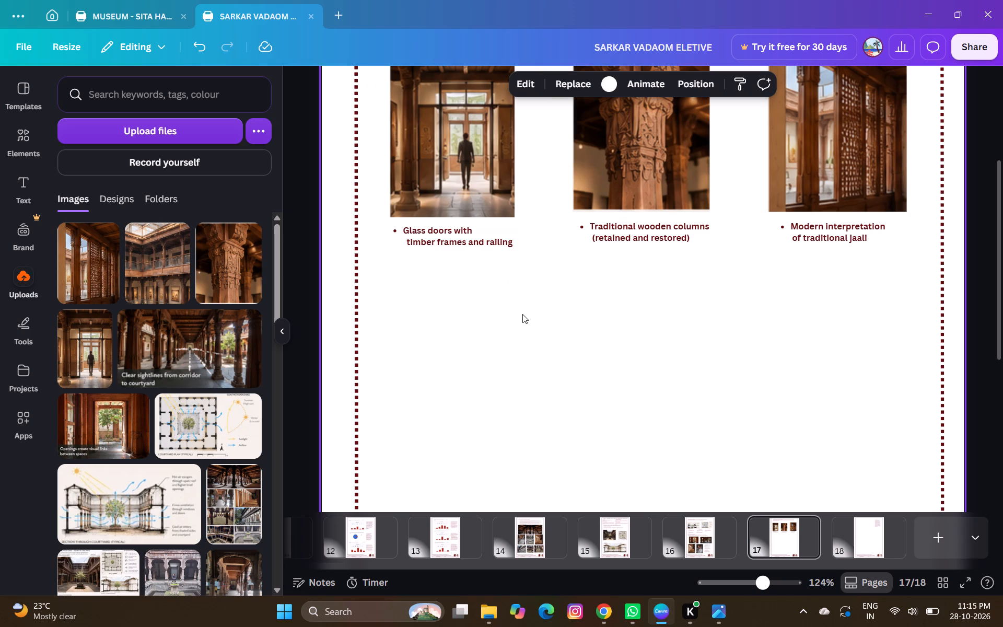
Move the glass door image up slightly so its top lines up with the jaali window image.
{"action": "scroll", "coordinate": [586, 345], "scroll_direction": "down", "scroll_amount": 3, "text": "ctrl"}
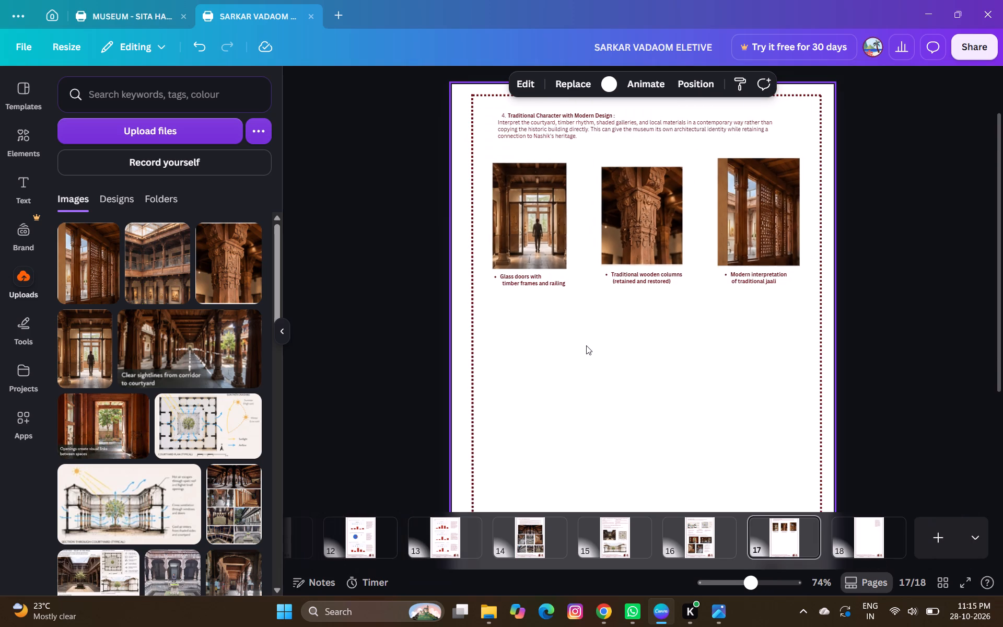
{"action": "left_click_drag", "start_coordinate": [540, 220], "coordinate": [541, 214]}
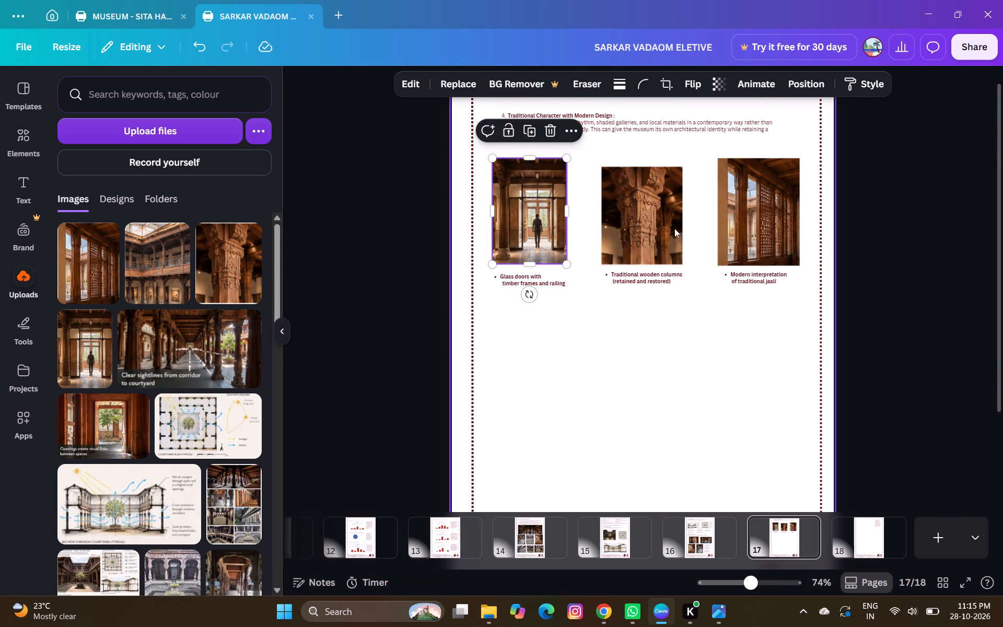
Move the carved wooden column image up so its top lines up with the images beside it, and save the design.
{"action": "left_click", "coordinate": [657, 222]}
{"action": "left_click_drag", "start_coordinate": [643, 169], "coordinate": [645, 161]}
{"action": "left_click", "coordinate": [690, 360]}
{"action": "left_click", "coordinate": [756, 241]}
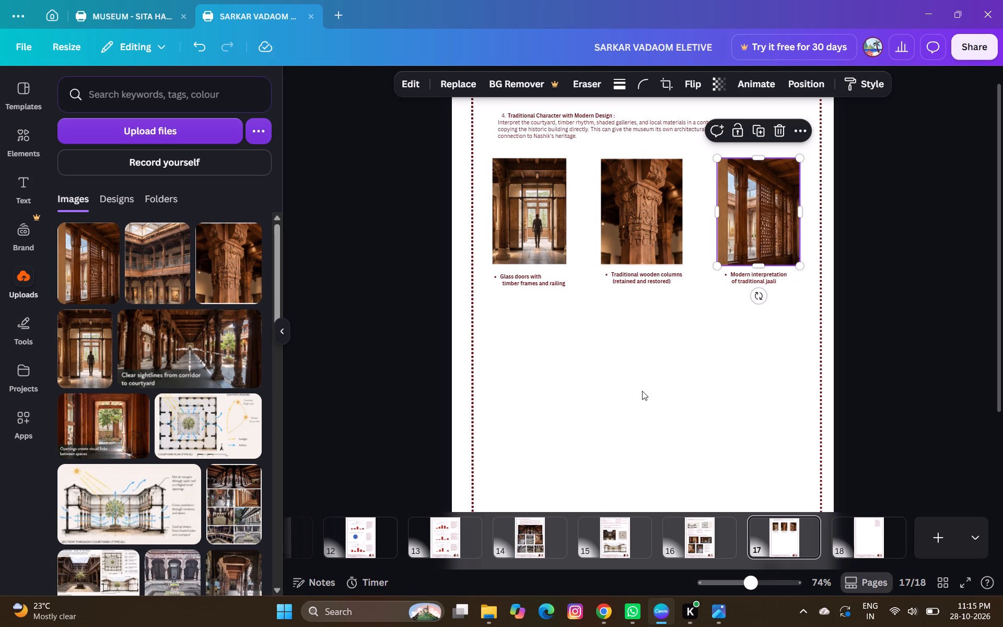
{"action": "left_click", "coordinate": [642, 391]}
{"action": "key", "text": "ctrl+s"}
Duplicate the Traditional Character with Modern Design text block and place the copy below the image captions on page 17.
{"action": "scroll", "coordinate": [629, 382], "scroll_direction": "down", "scroll_amount": 2}
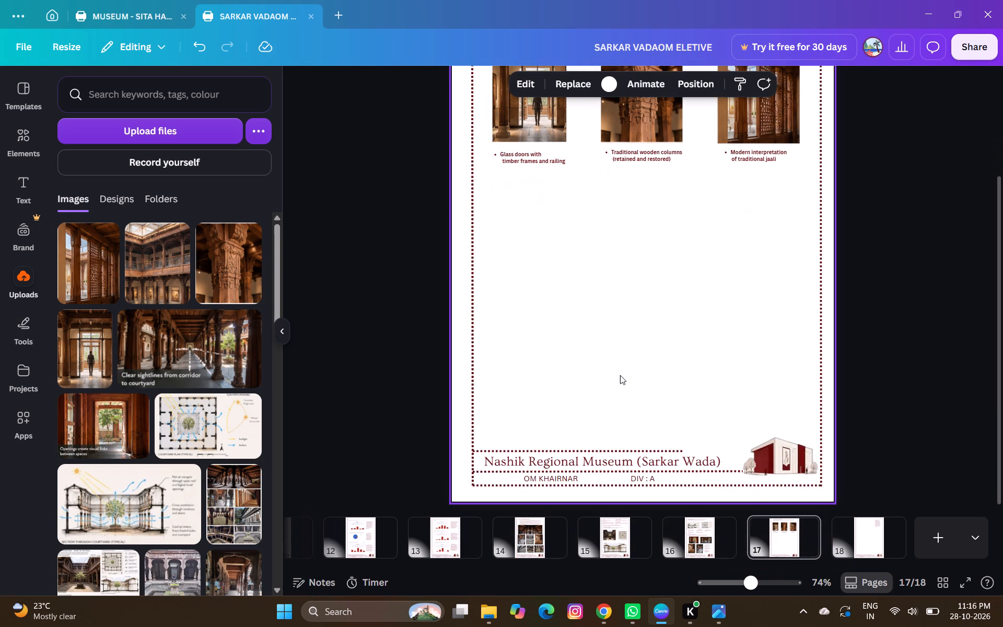
{"action": "scroll", "coordinate": [620, 378], "scroll_direction": "up", "scroll_amount": 2}
{"action": "scroll", "coordinate": [622, 408], "scroll_direction": "down", "scroll_amount": 2}
{"action": "scroll", "coordinate": [608, 303], "scroll_direction": "down", "scroll_amount": 1}
{"action": "scroll", "coordinate": [608, 303], "scroll_direction": "up", "scroll_amount": 2}
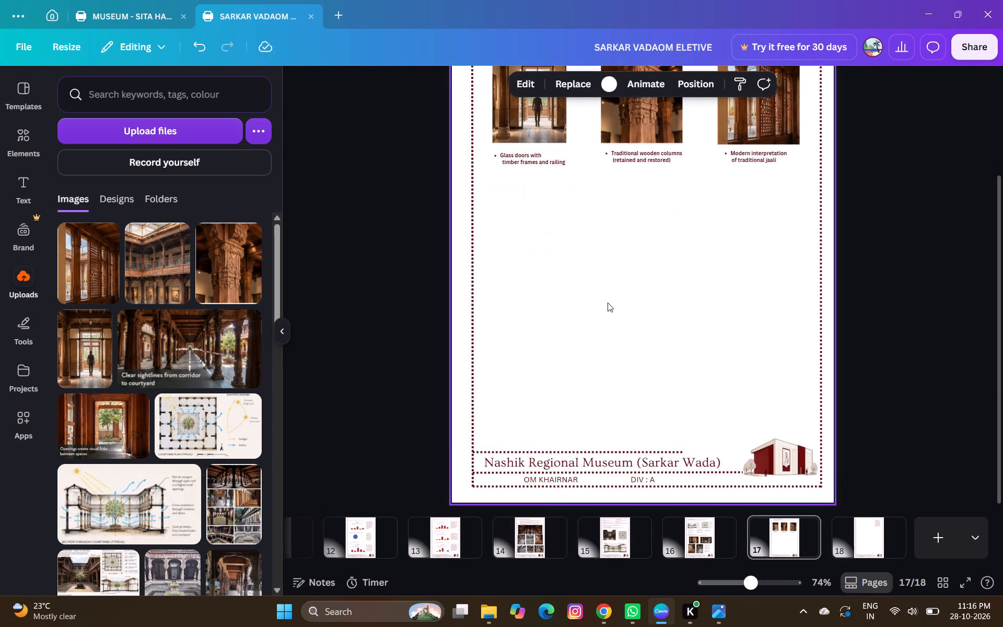
{"action": "scroll", "coordinate": [608, 303], "scroll_direction": "up", "scroll_amount": 1}
{"action": "left_click", "coordinate": [584, 150]}
{"action": "left_click", "coordinate": [636, 182]}
{"action": "left_click_drag", "start_coordinate": [634, 151], "coordinate": [617, 344]}
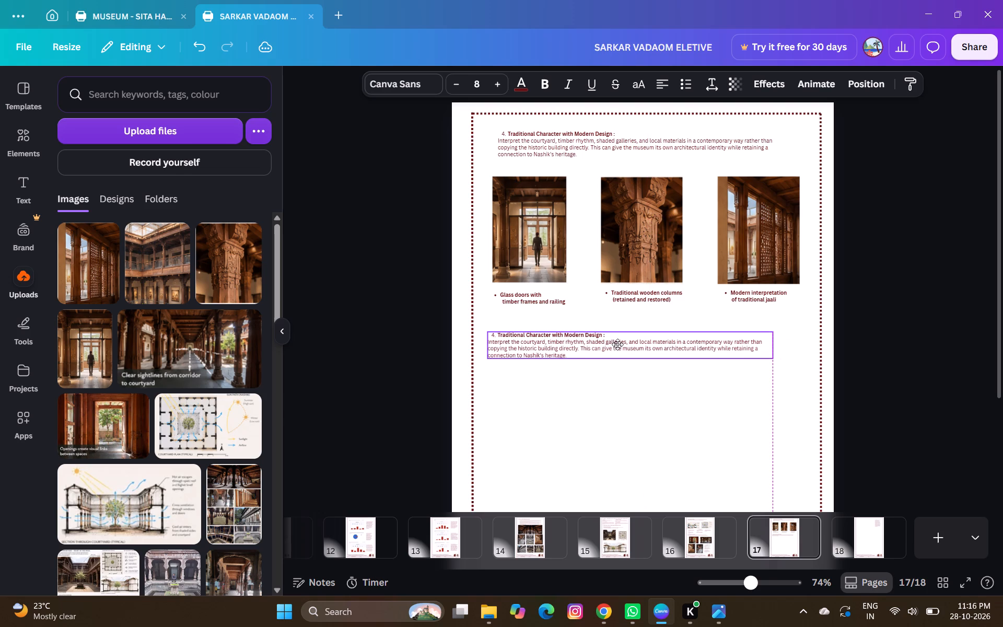
{"action": "left_click_drag", "start_coordinate": [617, 344], "coordinate": [621, 345]}
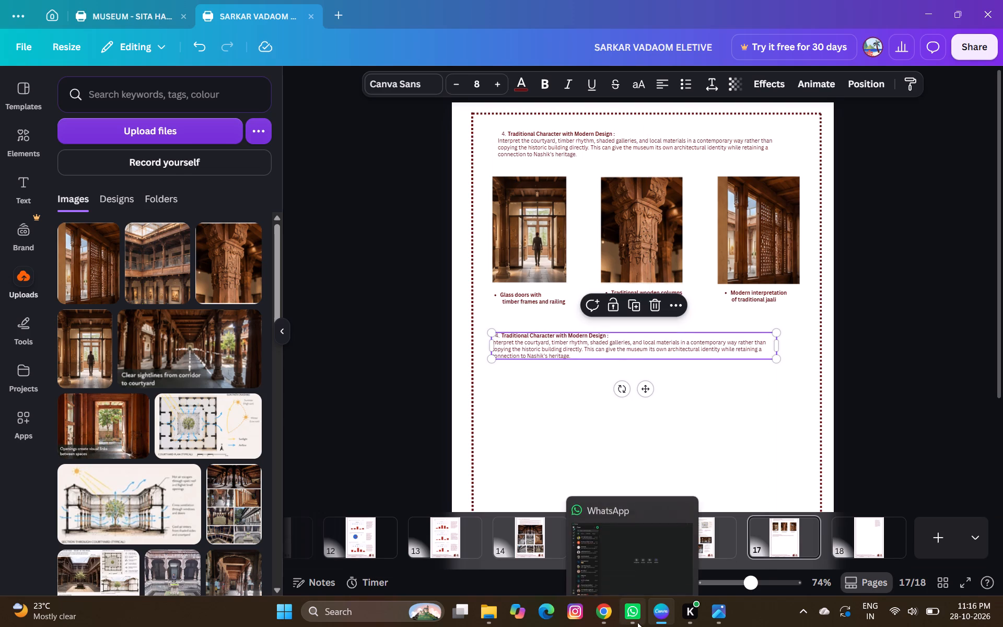
{"action": "left_click", "coordinate": [610, 617]}
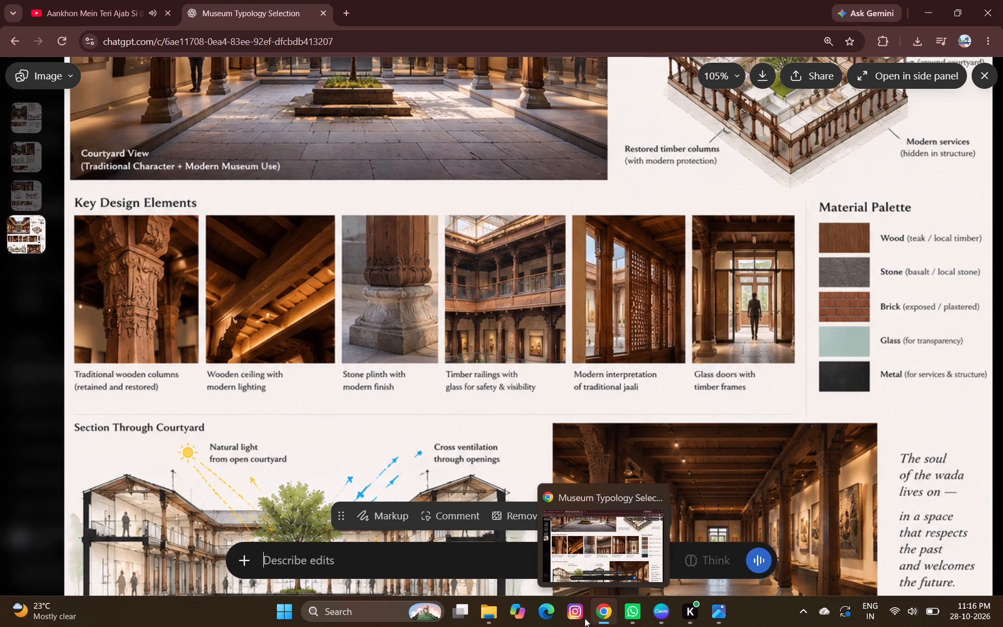
{"action": "left_click", "coordinate": [671, 609]}
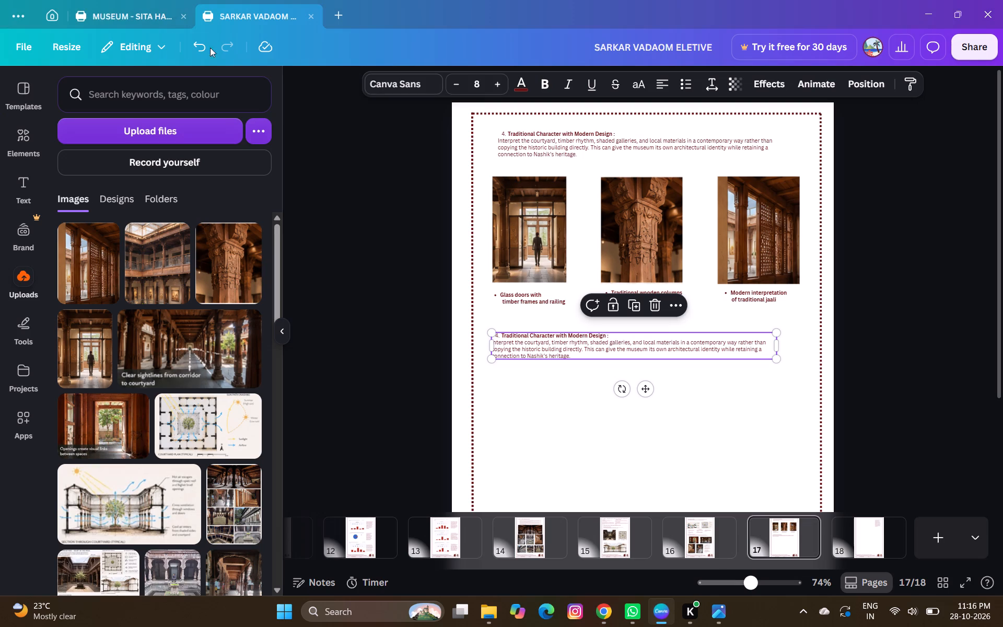
{"action": "left_click", "coordinate": [161, 25]}
{"action": "double_click", "coordinate": [442, 330]}
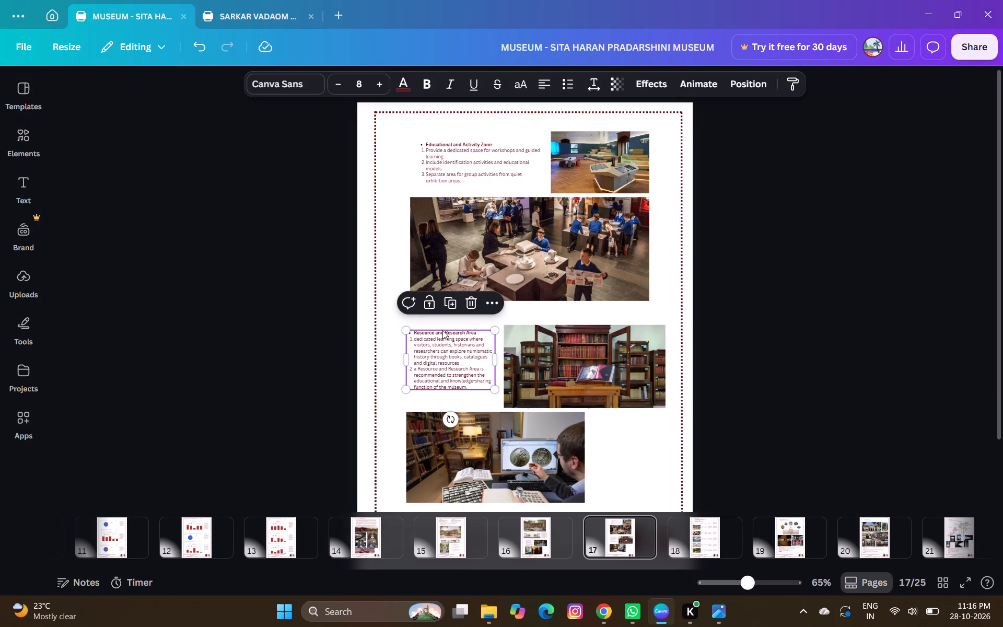
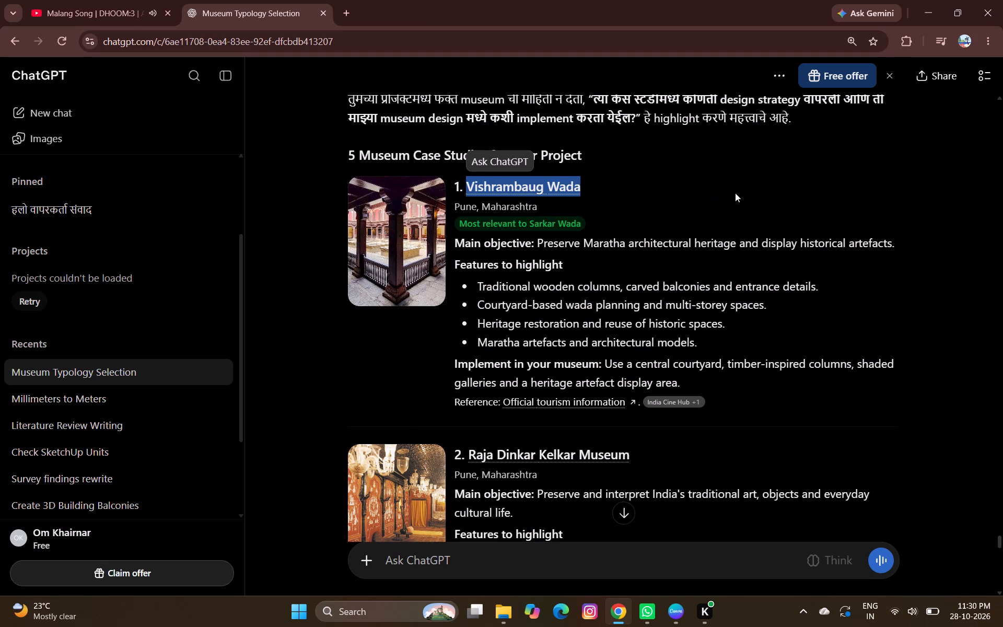
{"action": "key", "text": "ctrl+c"}
{"action": "left_click", "coordinate": [344, 17]}
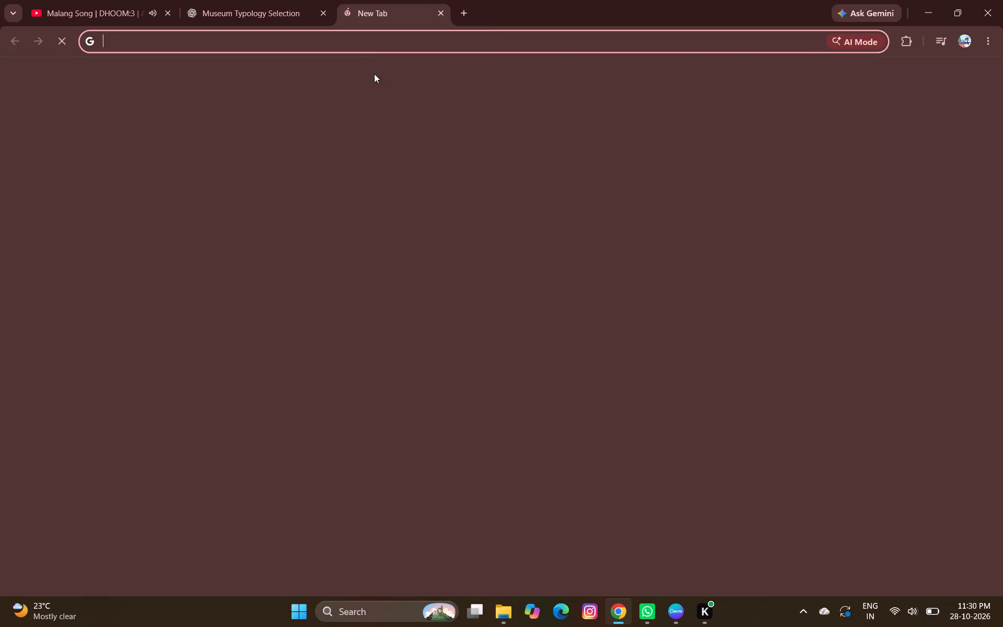
{"action": "left_click", "coordinate": [441, 253]}
{"action": "key", "text": "ctrl+v"}
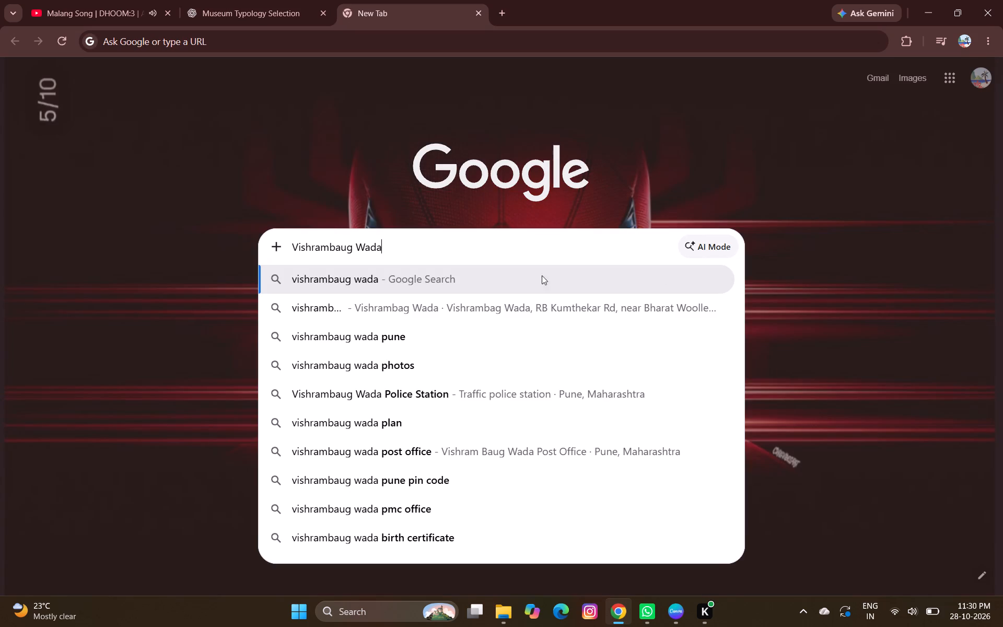
{"action": "key", "text": "space"}
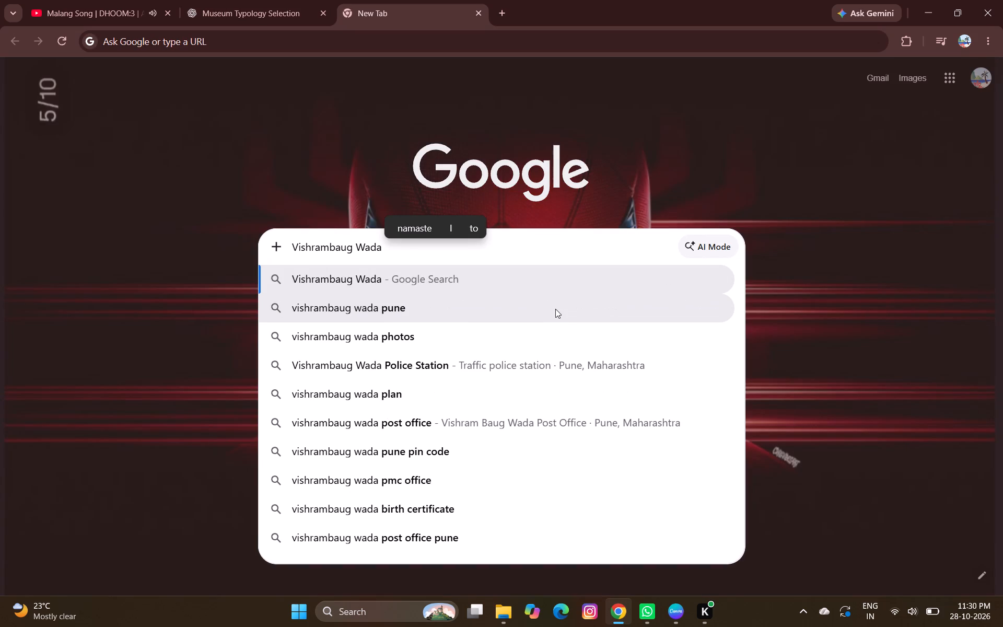
{"action": "type", "text": "pune"}
{"action": "key", "text": "Return"}
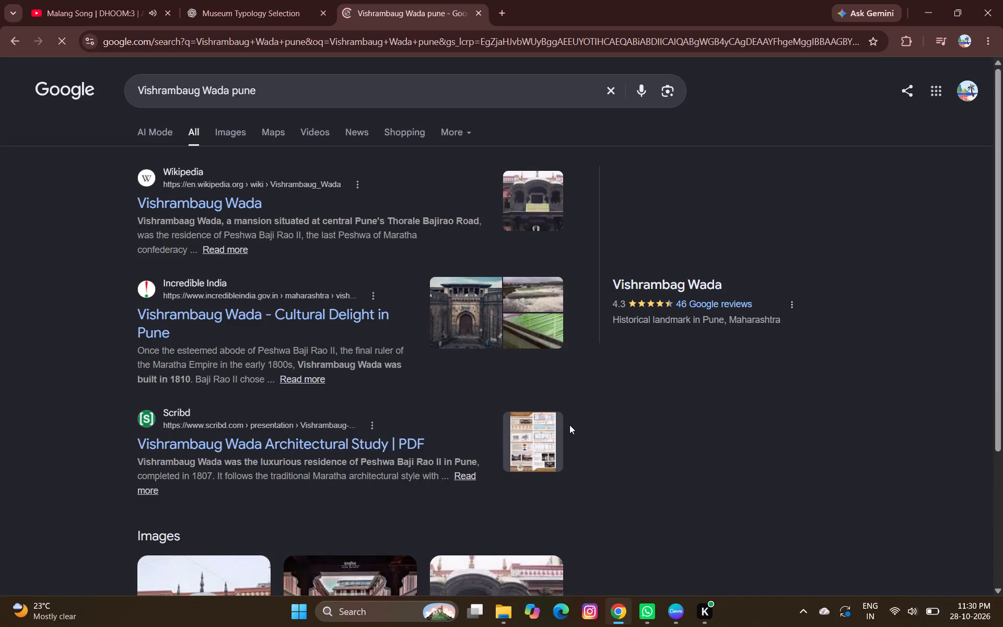
{"action": "left_click", "coordinate": [248, 132]}
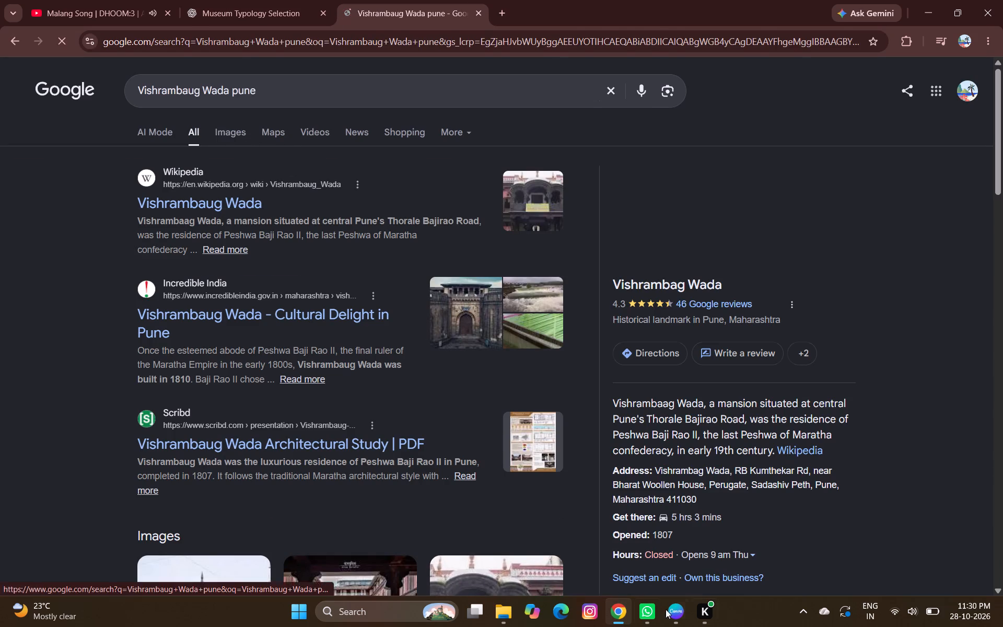
Switch to Canva and review the case study table on page 18 and the sheet on page 19, ending on page 18.
{"action": "left_click", "coordinate": [674, 622]}
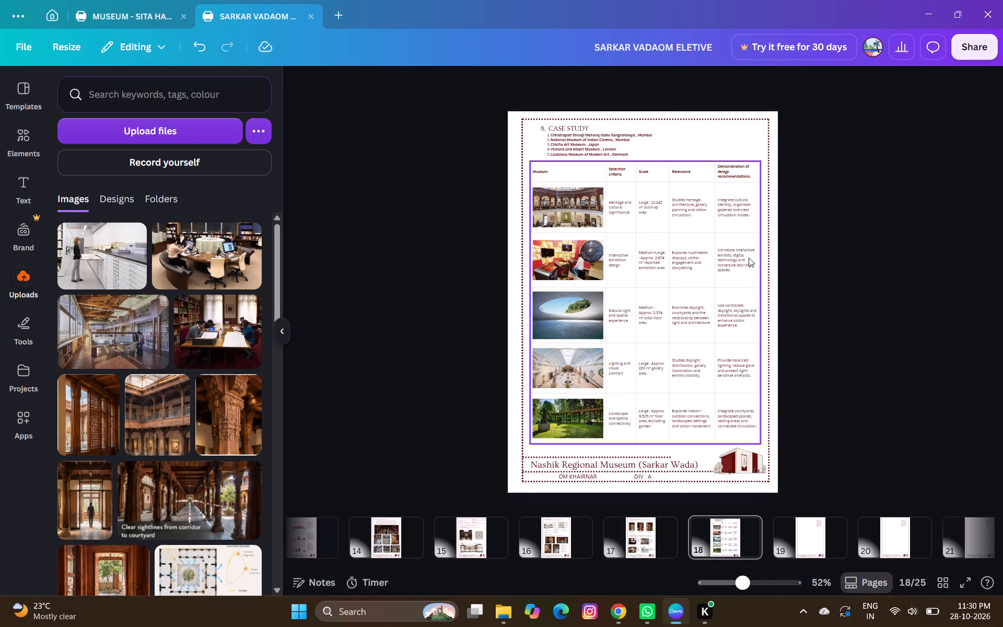
{"action": "scroll", "coordinate": [728, 207], "scroll_direction": "up", "scroll_amount": 6, "text": "ctrl"}
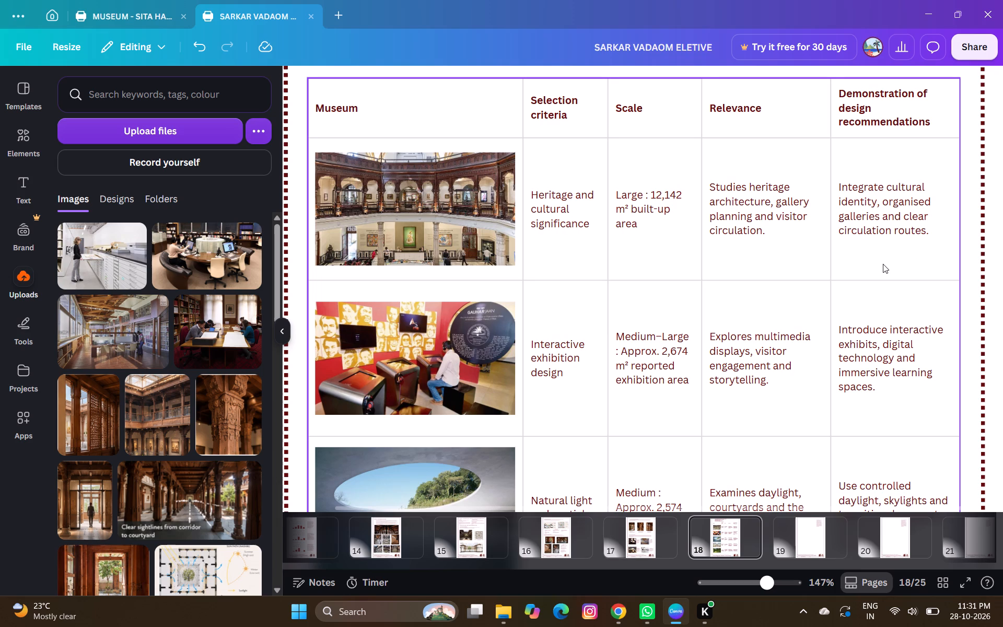
{"action": "scroll", "coordinate": [884, 265], "scroll_direction": "down", "scroll_amount": 6}
{"action": "scroll", "coordinate": [885, 265], "scroll_direction": "up", "scroll_amount": 2}
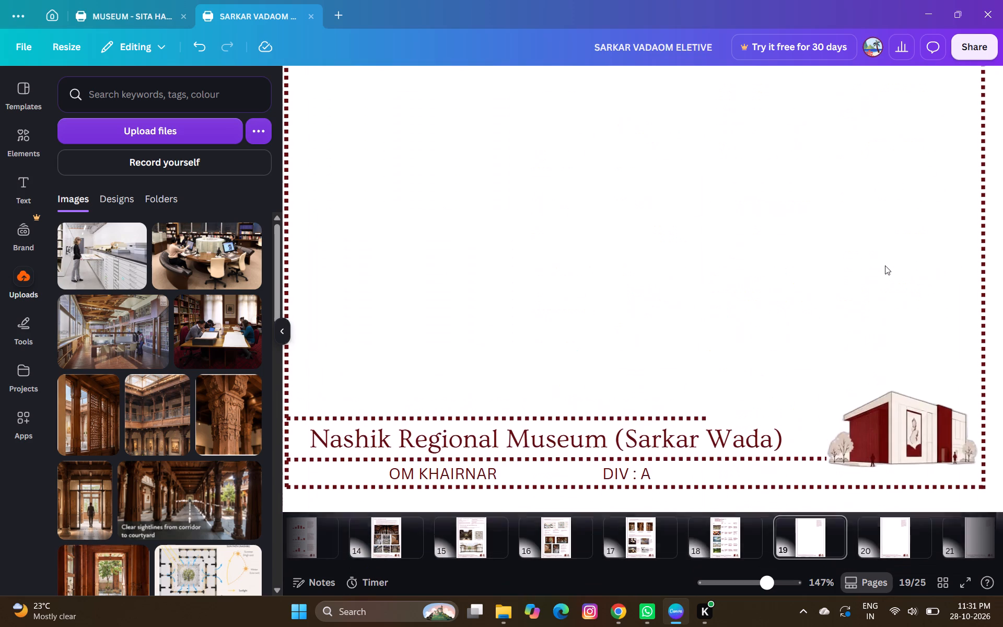
{"action": "scroll", "coordinate": [885, 265], "scroll_direction": "up", "scroll_amount": 7}
{"action": "scroll", "coordinate": [879, 263], "scroll_direction": "up", "scroll_amount": 14}
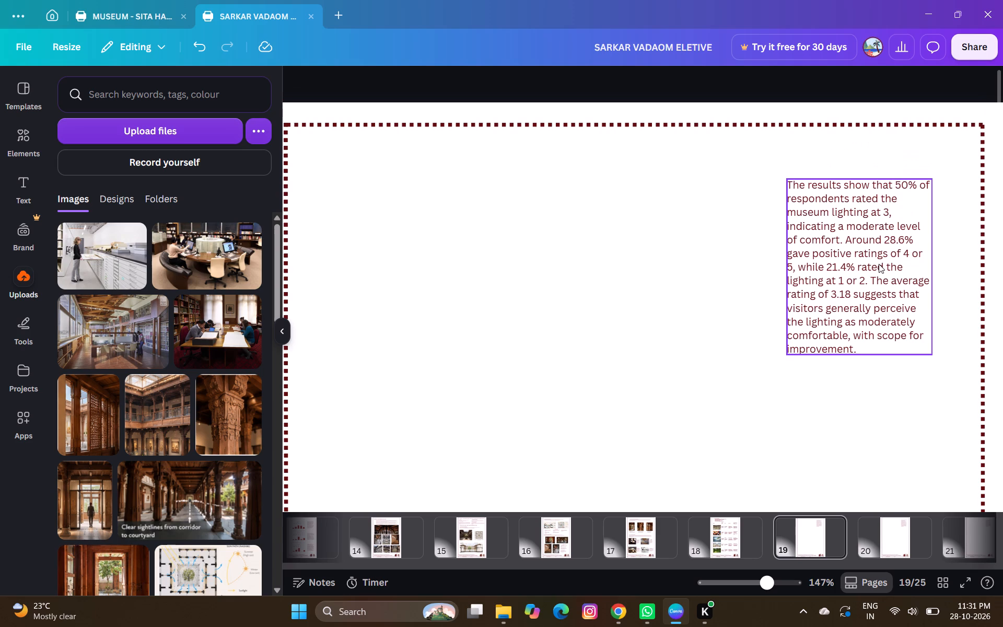
{"action": "scroll", "coordinate": [879, 264], "scroll_direction": "up", "scroll_amount": 7}
{"action": "scroll", "coordinate": [866, 254], "scroll_direction": "down", "scroll_amount": 5}
{"action": "scroll", "coordinate": [868, 253], "scroll_direction": "up", "scroll_amount": 9}
{"action": "scroll", "coordinate": [870, 382], "scroll_direction": "up", "scroll_amount": 1}
{"action": "scroll", "coordinate": [830, 542], "scroll_direction": "up", "scroll_amount": 4}
{"action": "scroll", "coordinate": [829, 543], "scroll_direction": "down", "scroll_amount": 5}
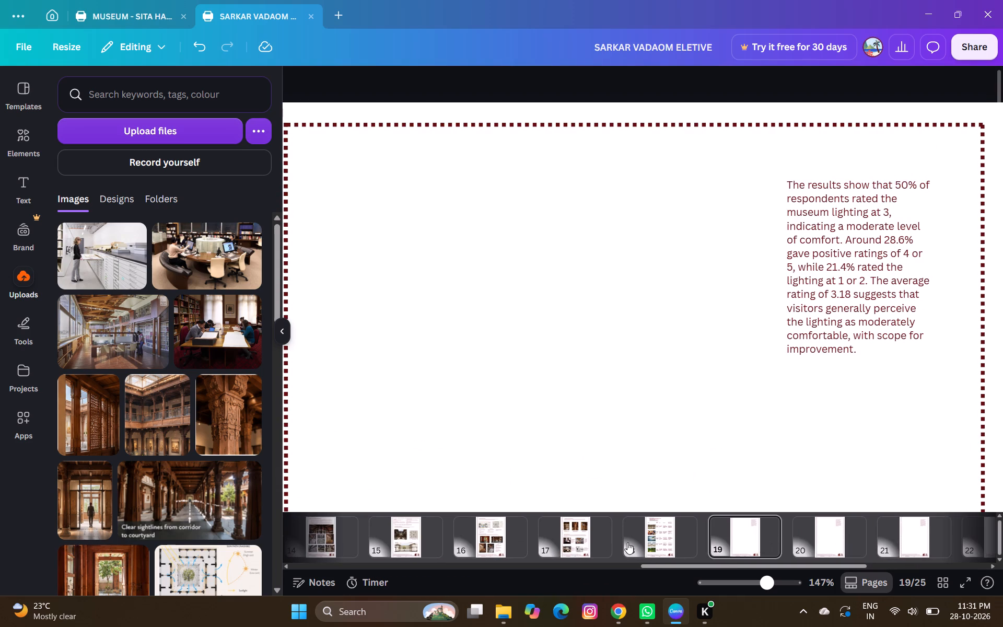
{"action": "left_click", "coordinate": [627, 542]}
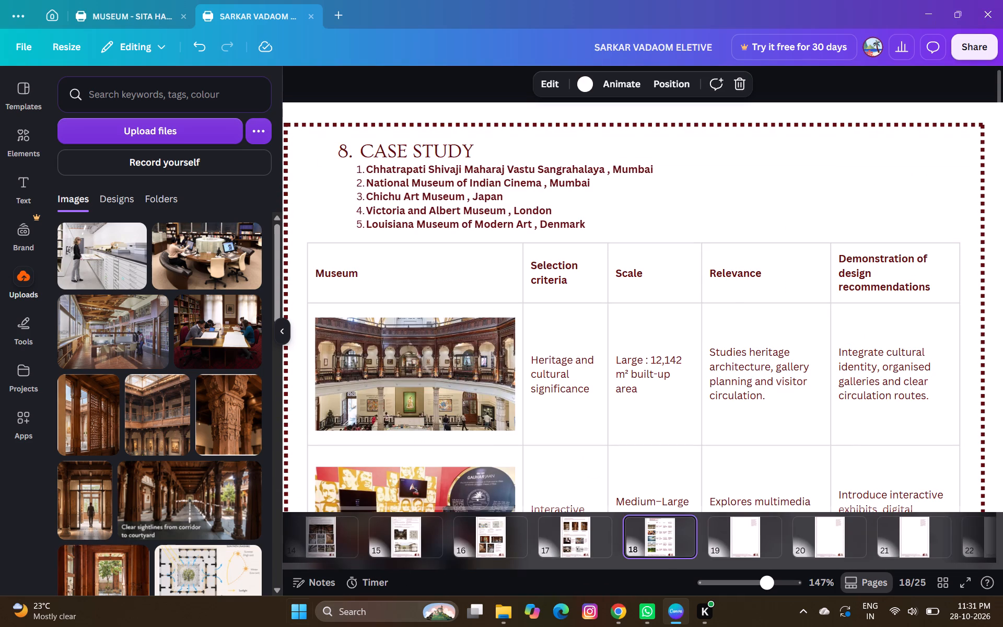
Return to Chrome and look through the Vishrambaug Wada image results.
{"action": "left_click", "coordinate": [621, 610]}
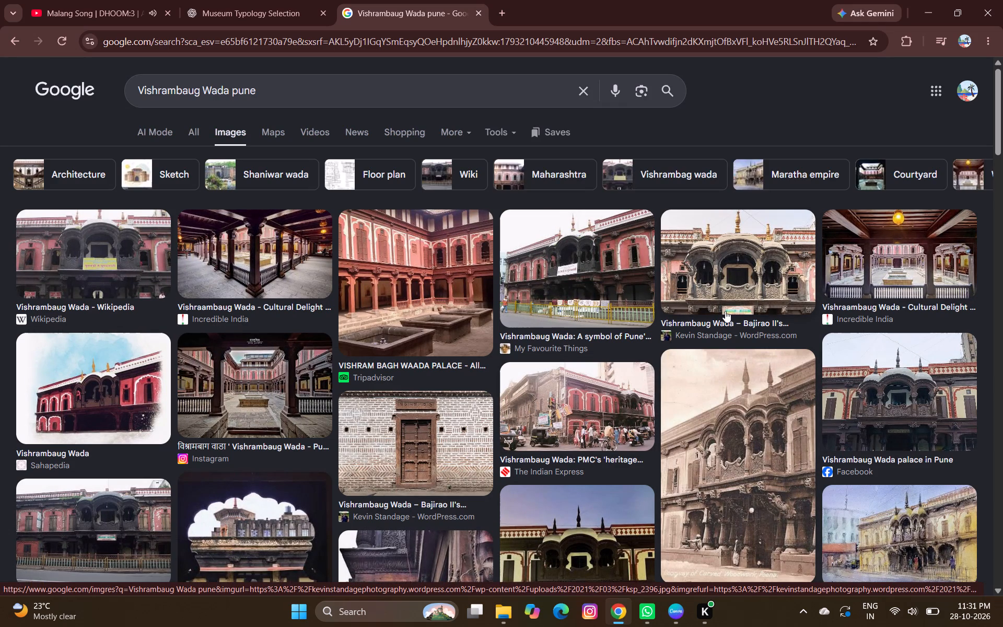
{"action": "scroll", "coordinate": [725, 311], "scroll_direction": "down", "scroll_amount": 2}
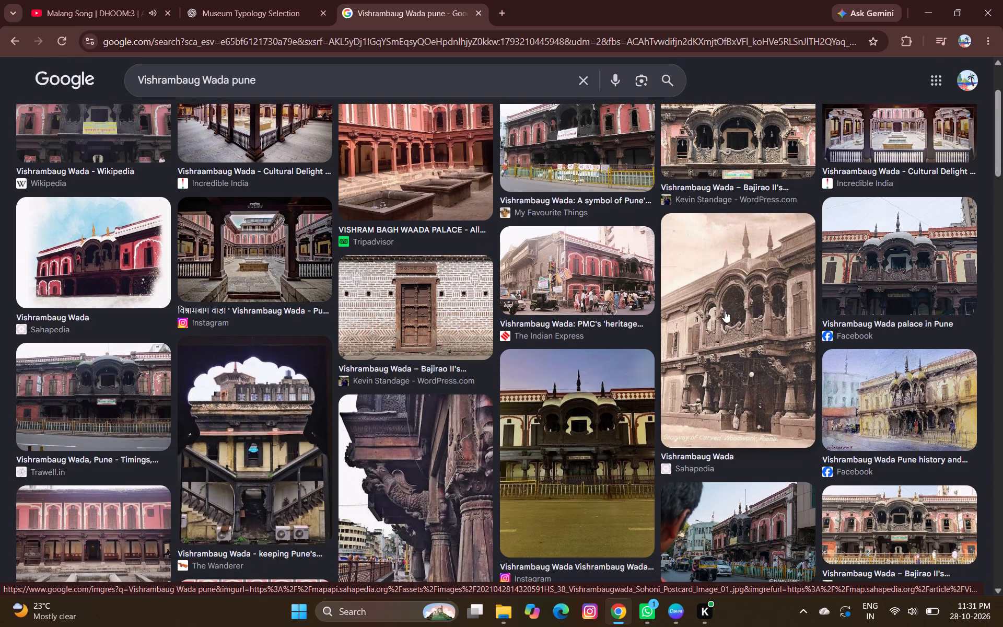
{"action": "scroll", "coordinate": [725, 310], "scroll_direction": "up", "scroll_amount": 7}
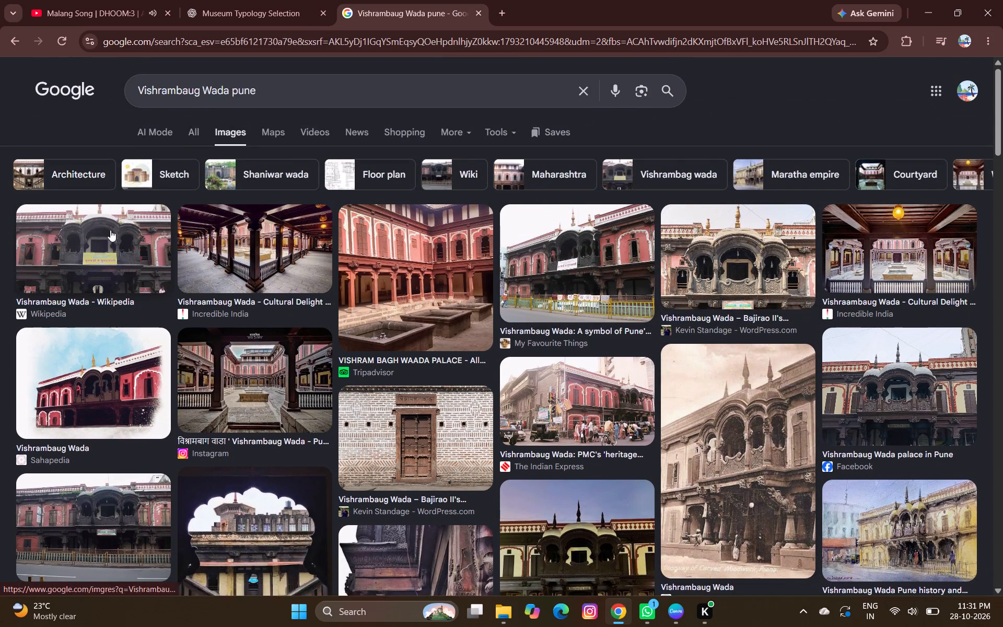
Go back to all results and search Google for "vishrambaug wada pune it is a museum".
{"action": "left_click", "coordinate": [189, 136]}
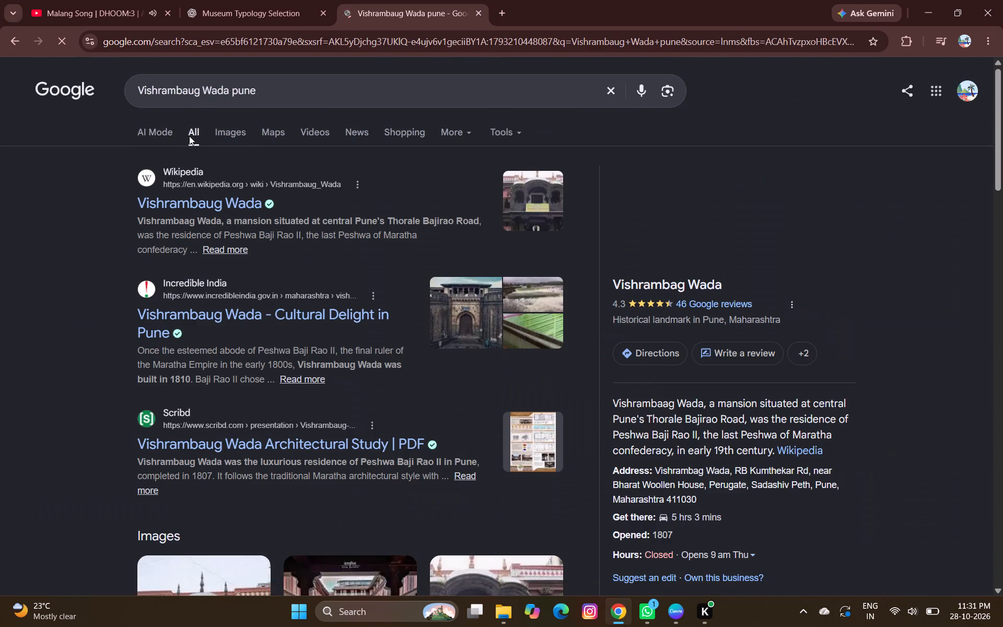
{"action": "left_click", "coordinate": [294, 89]}
{"action": "key", "text": "space"}
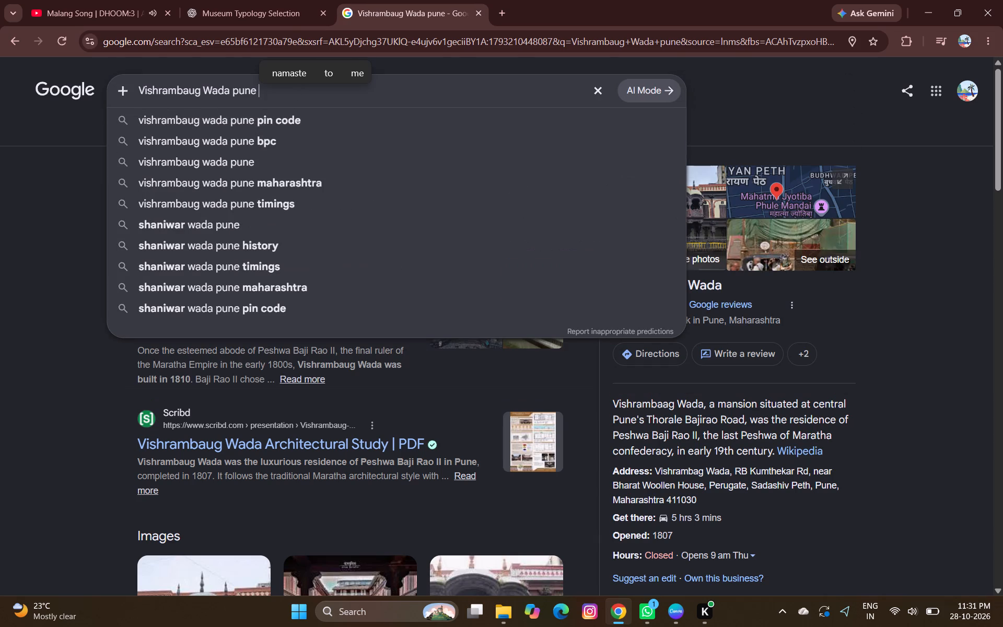
{"action": "type", "text": "its"}
{"action": "key", "text": "space"}
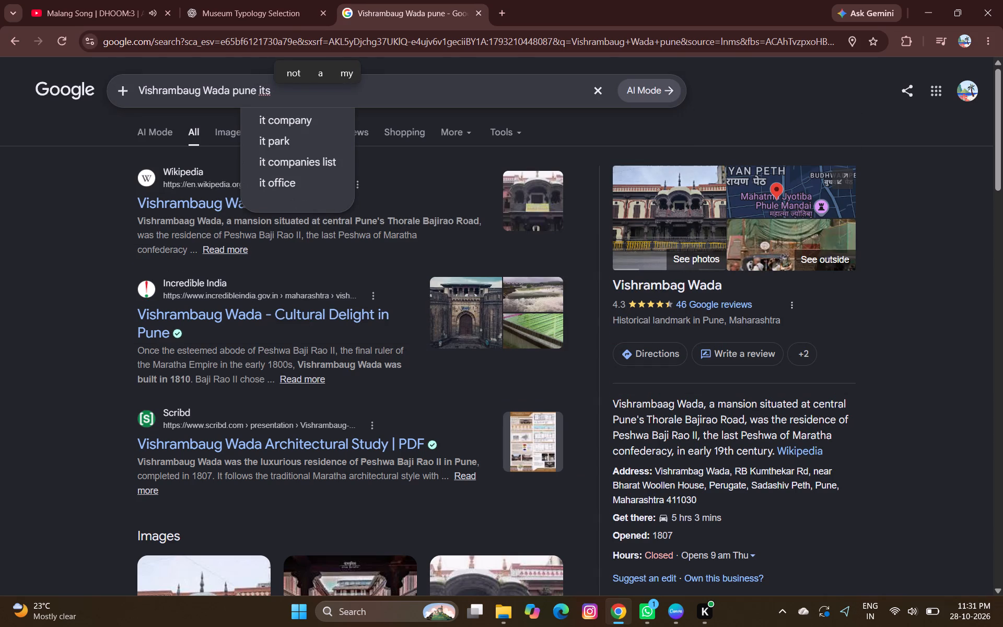
{"action": "type", "text": "a"}
{"action": "key", "text": "space"}
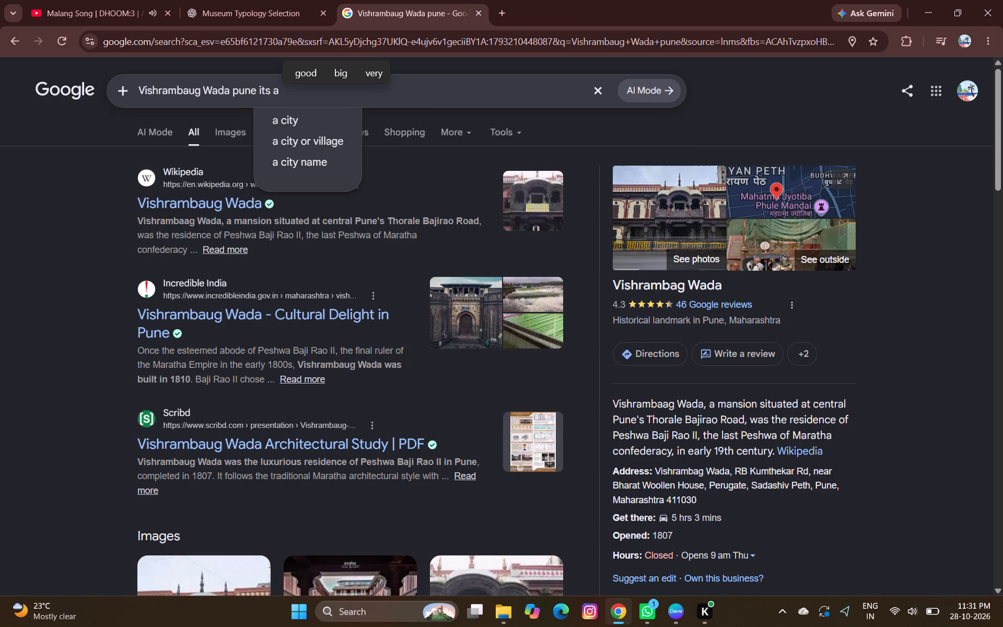
{"action": "key", "text": "BackSpace"}
{"action": "key", "text": "BackSpace"}
{"action": "key", "text": "BackSpace"}
{"action": "key", "text": "BackSpace"}
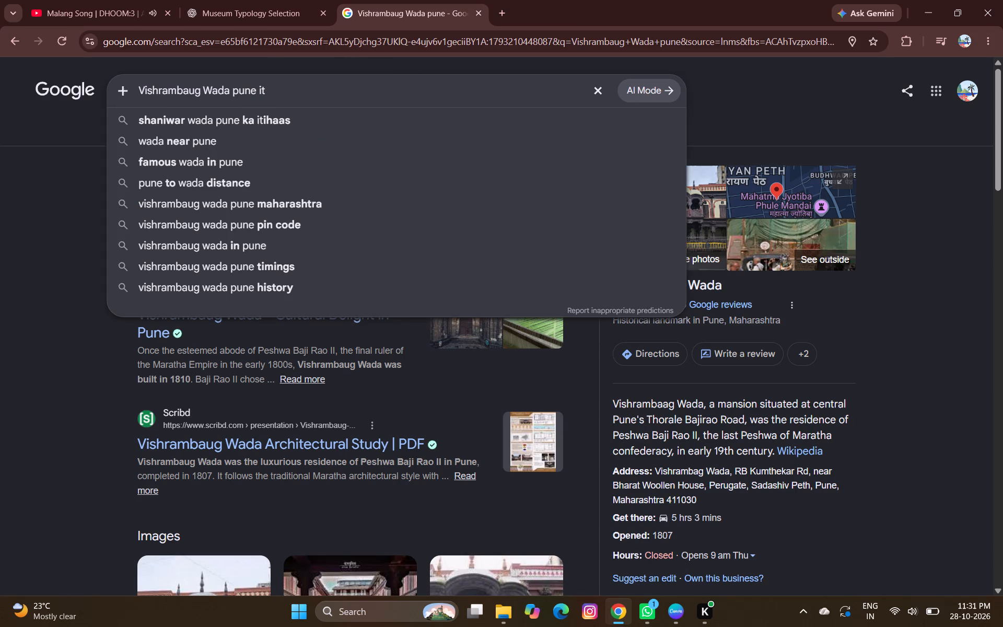
{"action": "key", "text": "space"}
{"action": "type", "text": "is a me"}
{"action": "key", "text": "BackSpace"}
{"action": "type", "text": "use"}
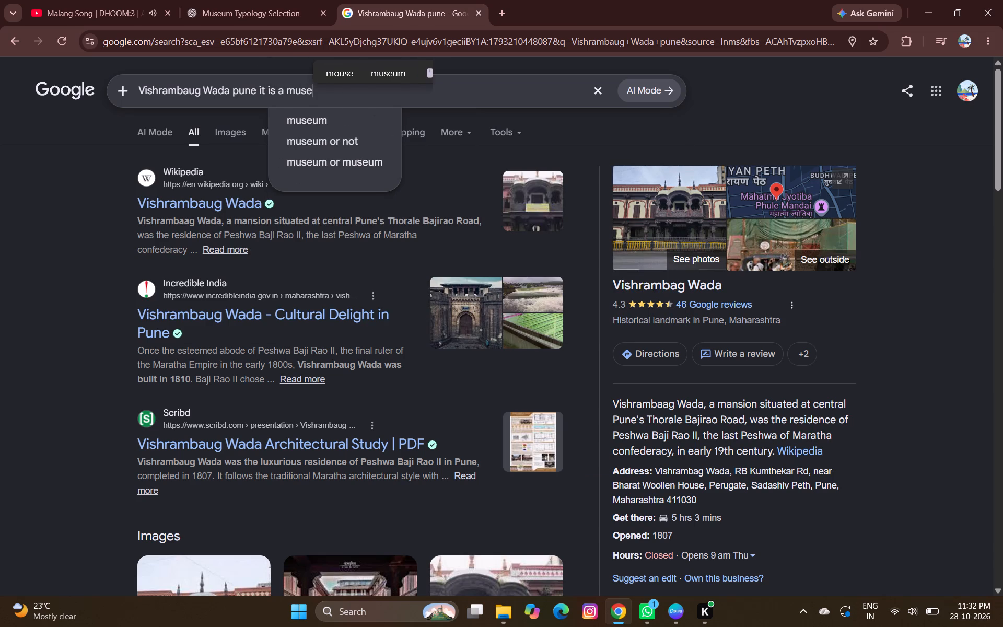
{"action": "left_click", "coordinate": [355, 115]}
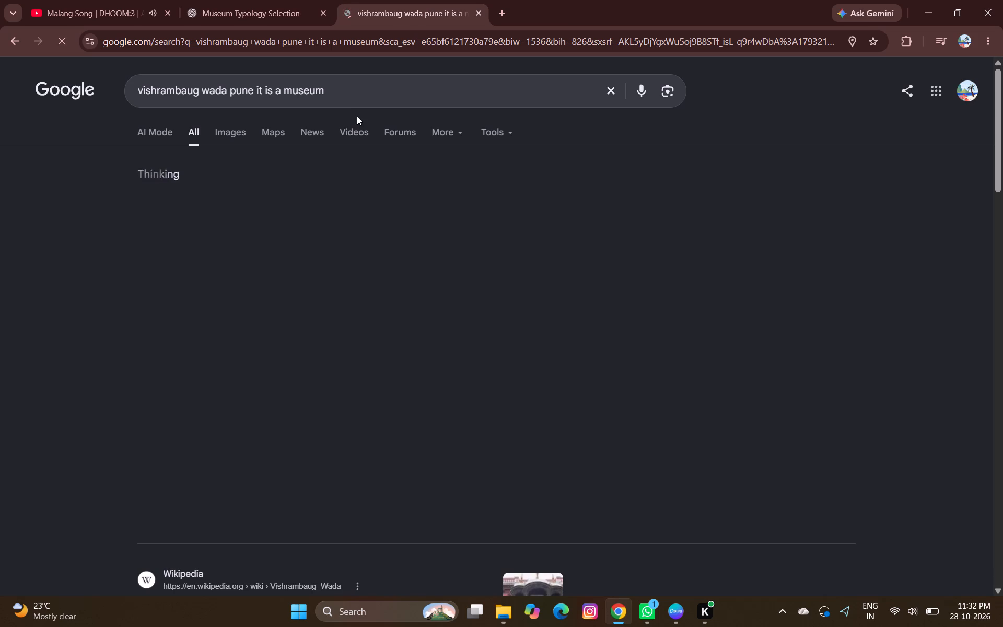